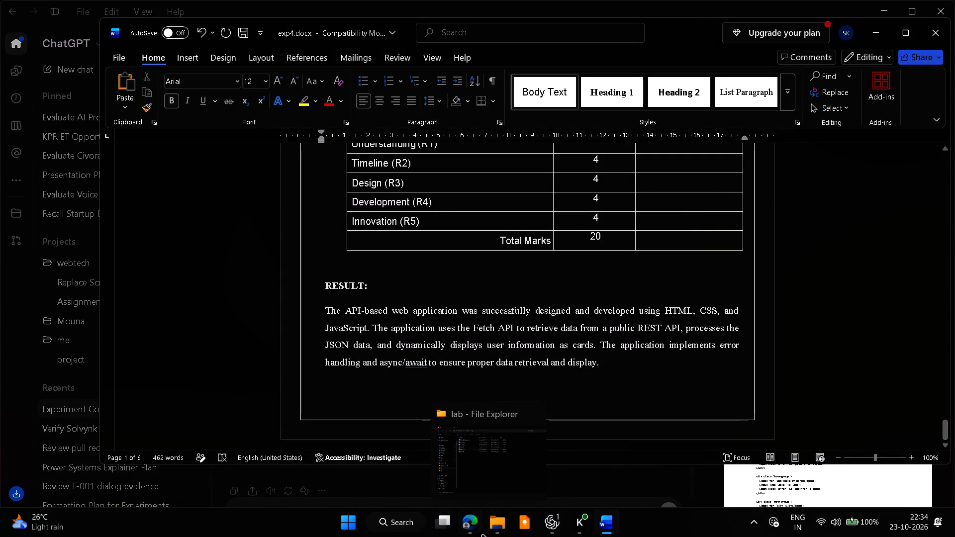
Switch to File Explorer and open Exp5wt.pdf from the Downloads folder.
{"action": "left_click", "coordinate": [496, 536]}
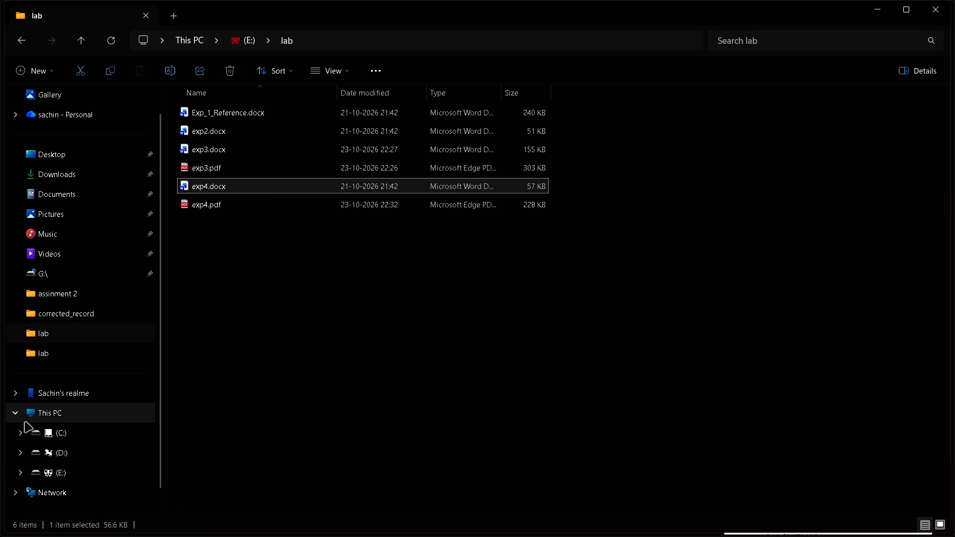
{"action": "left_click", "coordinate": [88, 166]}
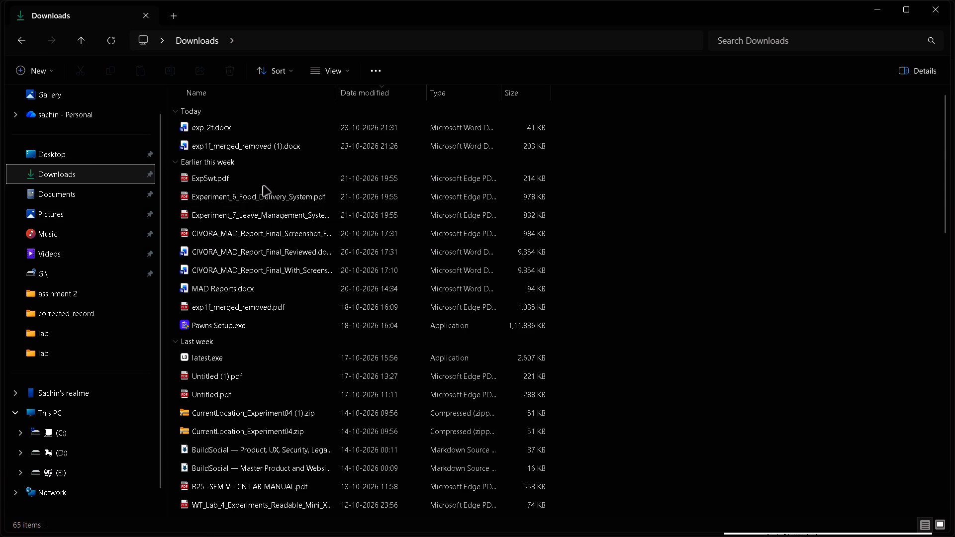
{"action": "double_click", "coordinate": [260, 182]}
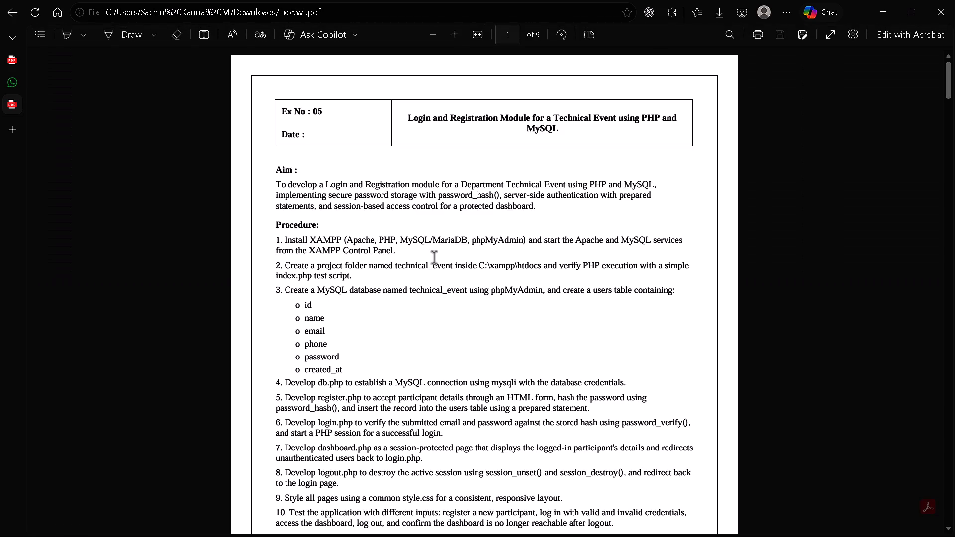
Read through the aim, procedure and PHP code sections of the Experiment 5 report.
{"action": "scroll", "coordinate": [434, 257], "scroll_direction": "down", "scroll_amount": 10}
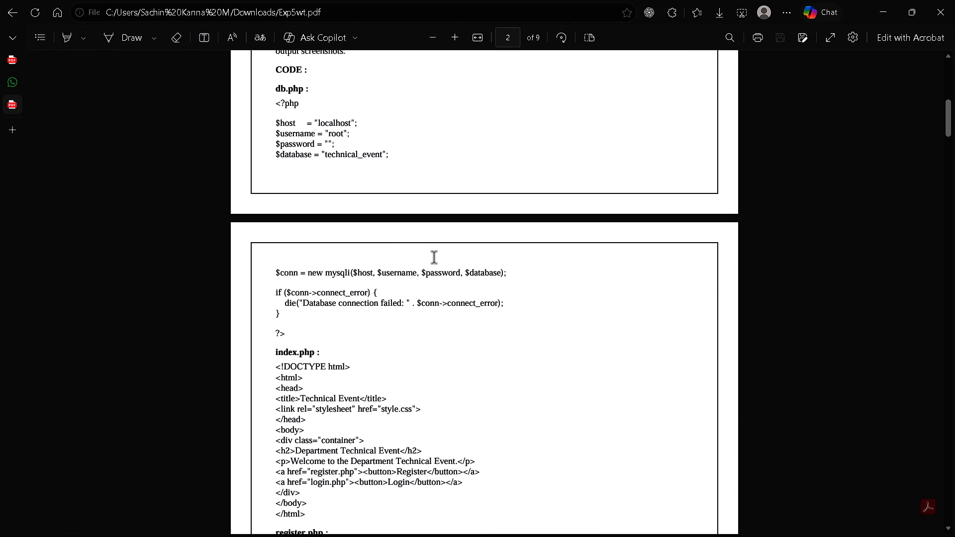
{"action": "scroll", "coordinate": [434, 257], "scroll_direction": "down", "scroll_amount": 4}
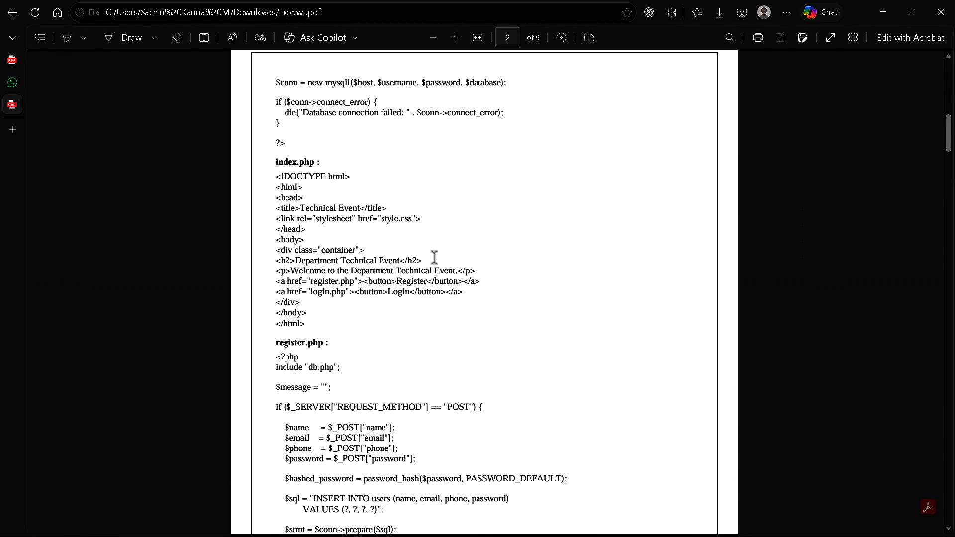
{"action": "scroll", "coordinate": [434, 257], "scroll_direction": "up", "scroll_amount": 1}
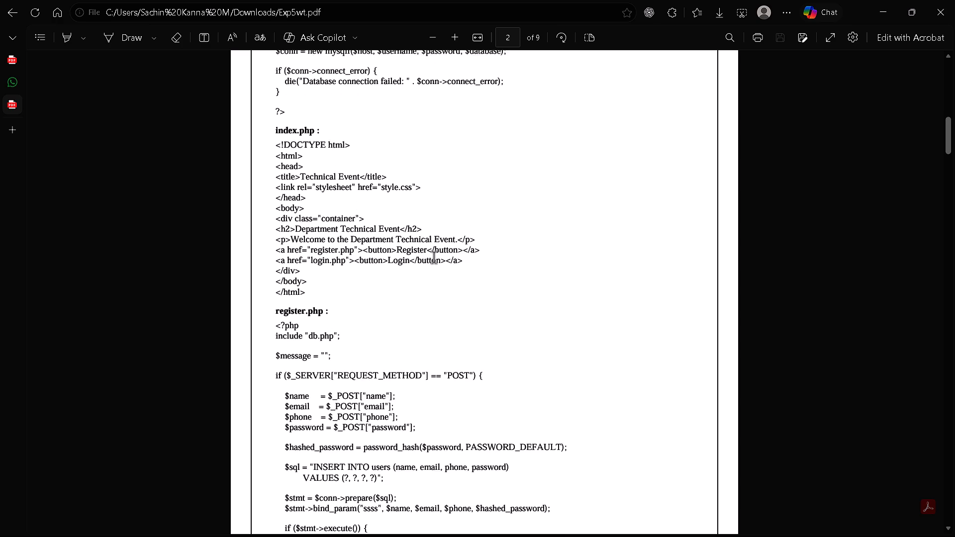
{"action": "scroll", "coordinate": [434, 257], "scroll_direction": "up", "scroll_amount": 4}
{"action": "scroll", "coordinate": [434, 257], "scroll_direction": "down", "scroll_amount": 1}
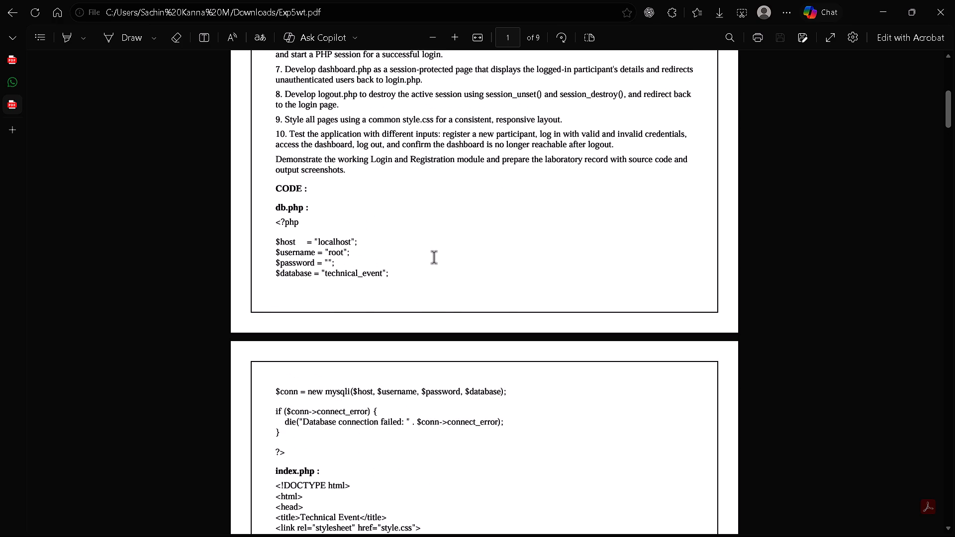
{"action": "scroll", "coordinate": [434, 257], "scroll_direction": "down", "scroll_amount": 1}
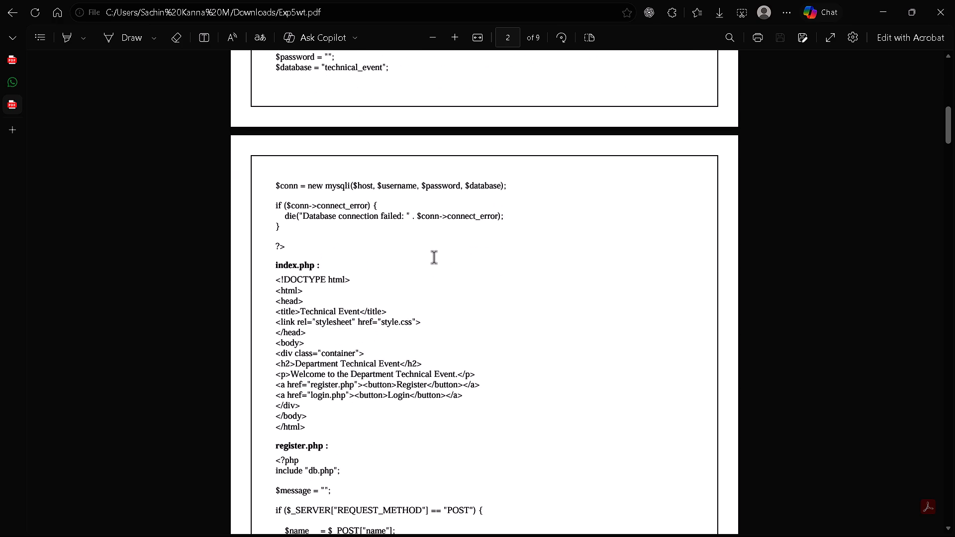
{"action": "scroll", "coordinate": [434, 257], "scroll_direction": "down", "scroll_amount": 7}
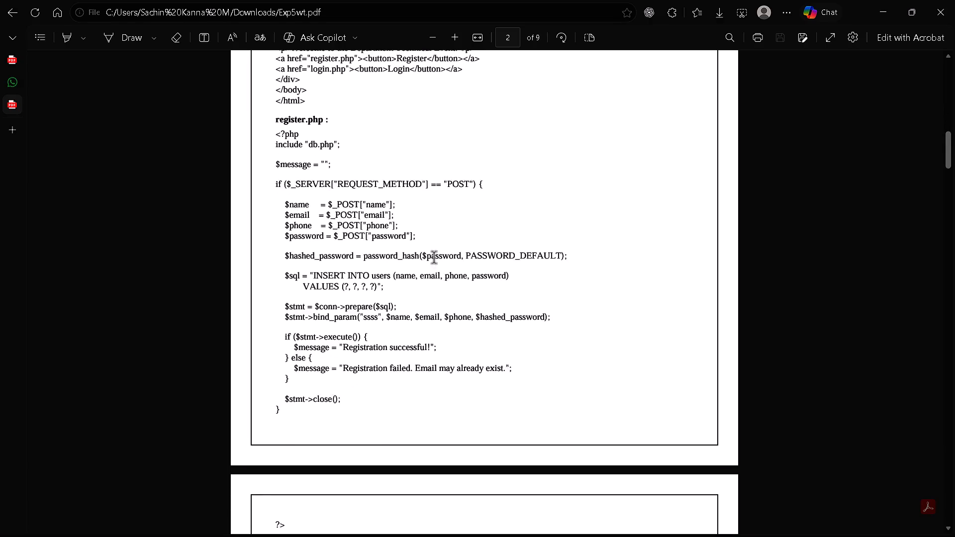
{"action": "scroll", "coordinate": [434, 257], "scroll_direction": "down", "scroll_amount": 18}
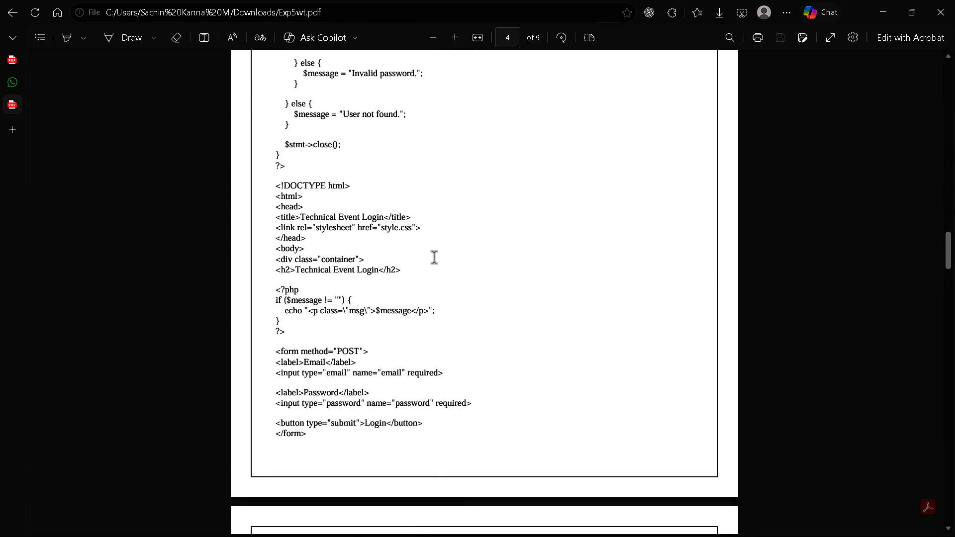
{"action": "scroll", "coordinate": [434, 257], "scroll_direction": "down", "scroll_amount": 18}
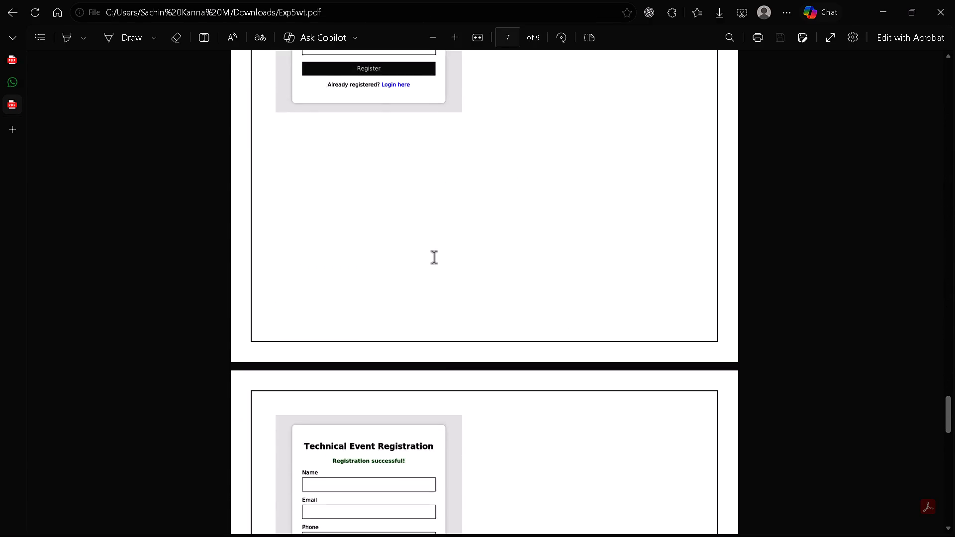
Examine the output screenshots, result paragraph and rubrics table at the end of the report, and go back over the code pages.
{"action": "scroll", "coordinate": [434, 257], "scroll_direction": "down", "scroll_amount": 8}
{"action": "scroll", "coordinate": [434, 257], "scroll_direction": "up", "scroll_amount": 13}
{"action": "scroll", "coordinate": [434, 257], "scroll_direction": "down", "scroll_amount": 9}
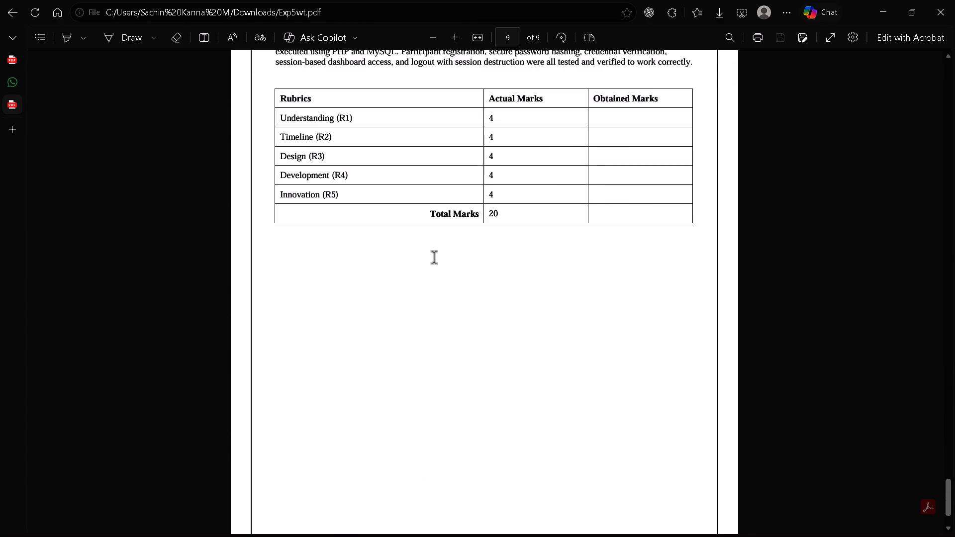
{"action": "scroll", "coordinate": [434, 257], "scroll_direction": "up", "scroll_amount": 3}
{"action": "scroll", "coordinate": [434, 257], "scroll_direction": "down", "scroll_amount": 4}
{"action": "scroll", "coordinate": [434, 257], "scroll_direction": "up", "scroll_amount": 2}
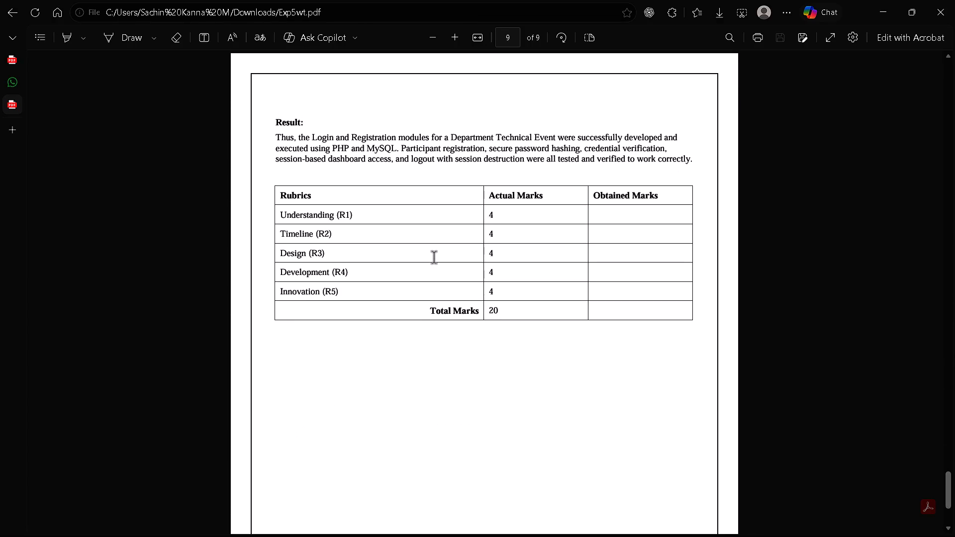
{"action": "scroll", "coordinate": [434, 257], "scroll_direction": "up", "scroll_amount": 1}
{"action": "scroll", "coordinate": [434, 257], "scroll_direction": "down", "scroll_amount": 2}
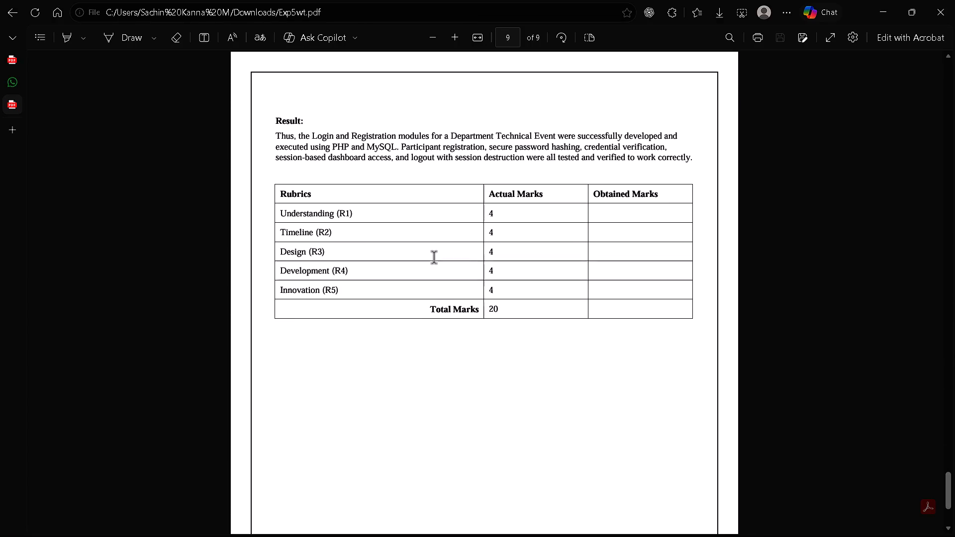
{"action": "scroll", "coordinate": [434, 257], "scroll_direction": "down", "scroll_amount": 5}
{"action": "scroll", "coordinate": [434, 257], "scroll_direction": "up", "scroll_amount": 14}
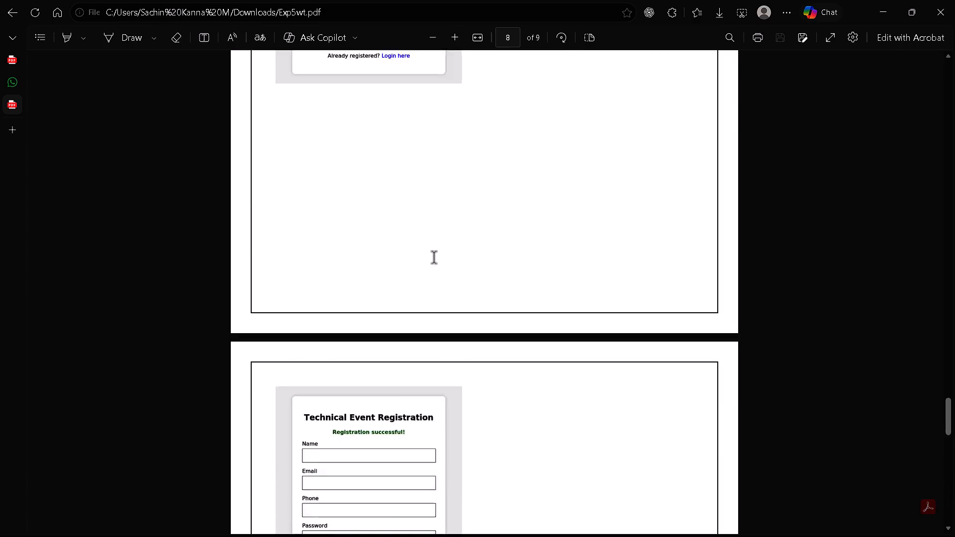
{"action": "scroll", "coordinate": [434, 257], "scroll_direction": "up", "scroll_amount": 20}
{"action": "scroll", "coordinate": [434, 257], "scroll_direction": "up", "scroll_amount": 12}
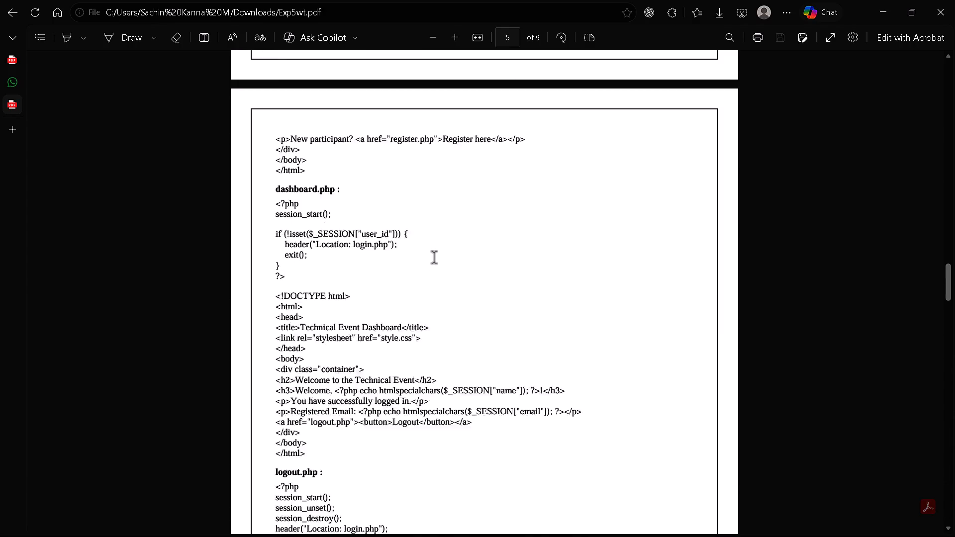
{"action": "scroll", "coordinate": [434, 257], "scroll_direction": "up", "scroll_amount": 15}
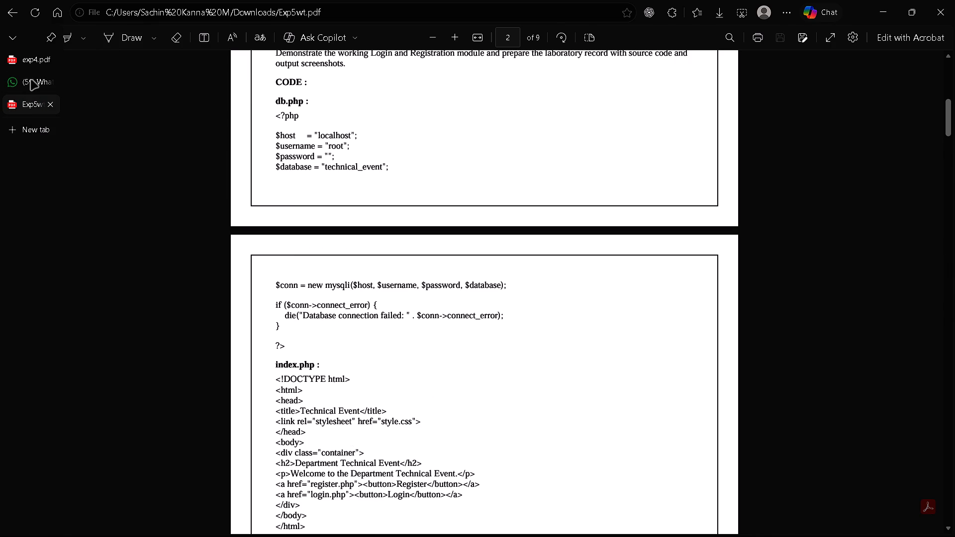
Replace the exp4.pdf page with a web search for "pdf to word converter" and open iLovePDF's PDF to Word tool.
{"action": "left_click", "coordinate": [17, 66]}
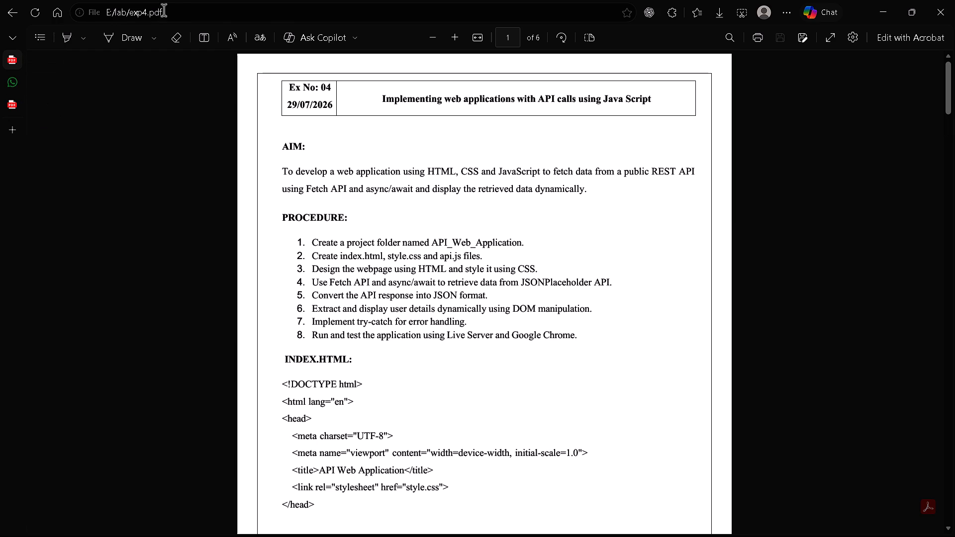
{"action": "left_click_drag", "start_coordinate": [182, 6], "coordinate": [55, 6]}
{"action": "key", "text": "BackSpace"}
{"action": "key", "text": "BackSpace"}
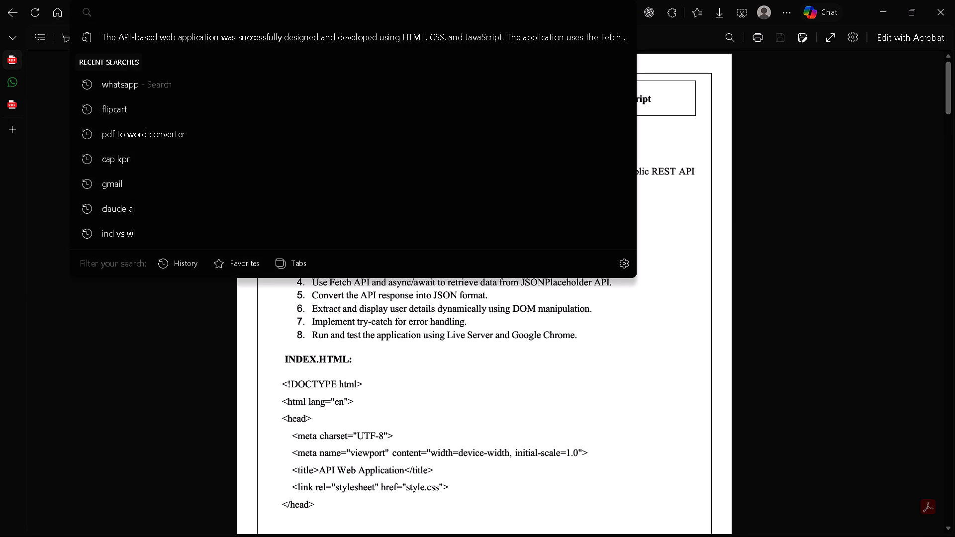
{"action": "key", "text": "w"}
{"action": "key", "text": "BackSpace"}
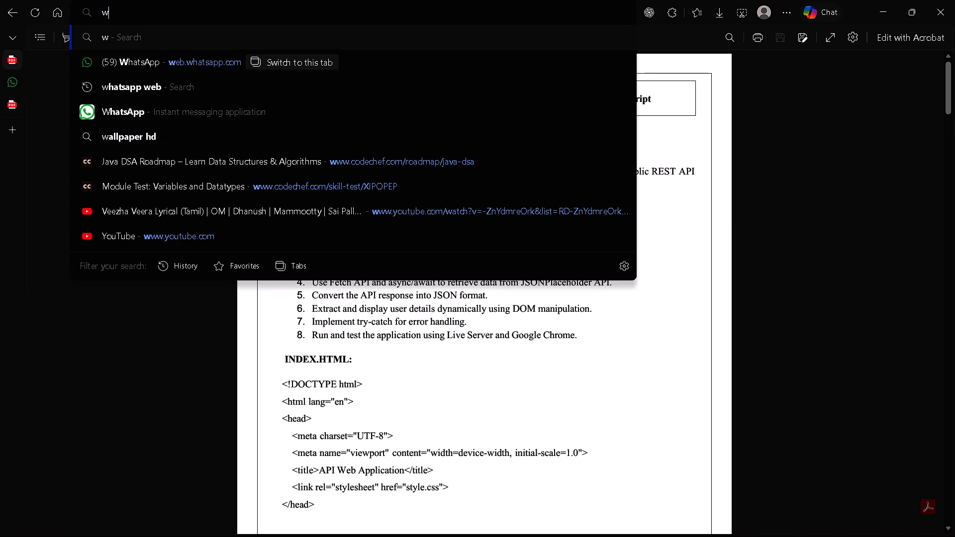
{"action": "key", "text": "BackSpace"}
{"action": "type", "text": "pdf to word"}
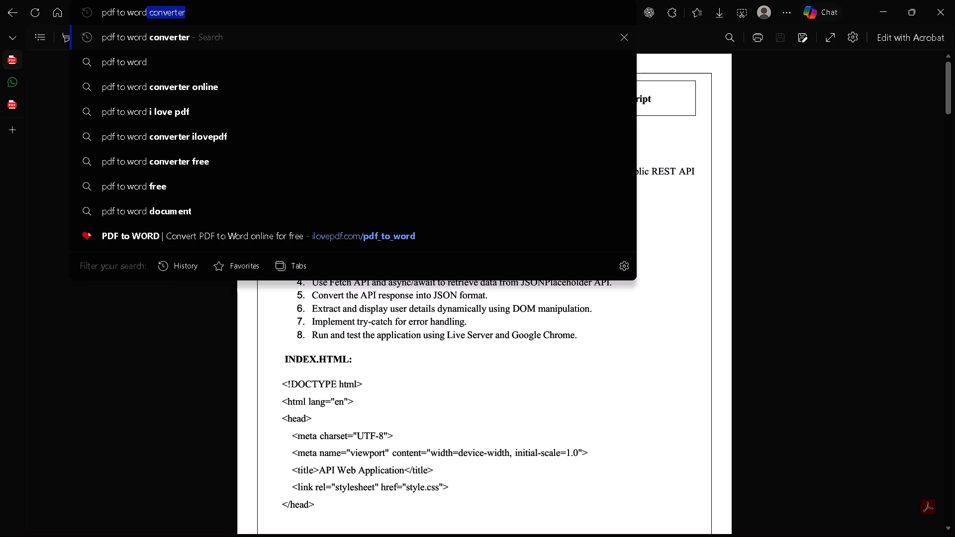
{"action": "key", "text": "Return"}
{"action": "left_click", "coordinate": [243, 179]}
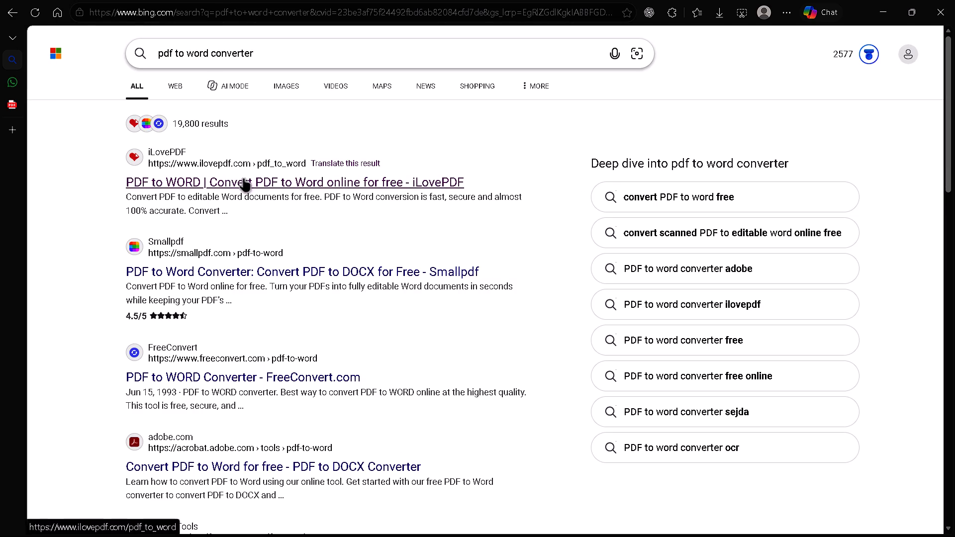
Upload Exp5wt.pdf and the Experiment 6 and Experiment 7 PDFs from Downloads to the converter, dismissing the sign-up offer.
{"action": "left_click", "coordinate": [457, 214]}
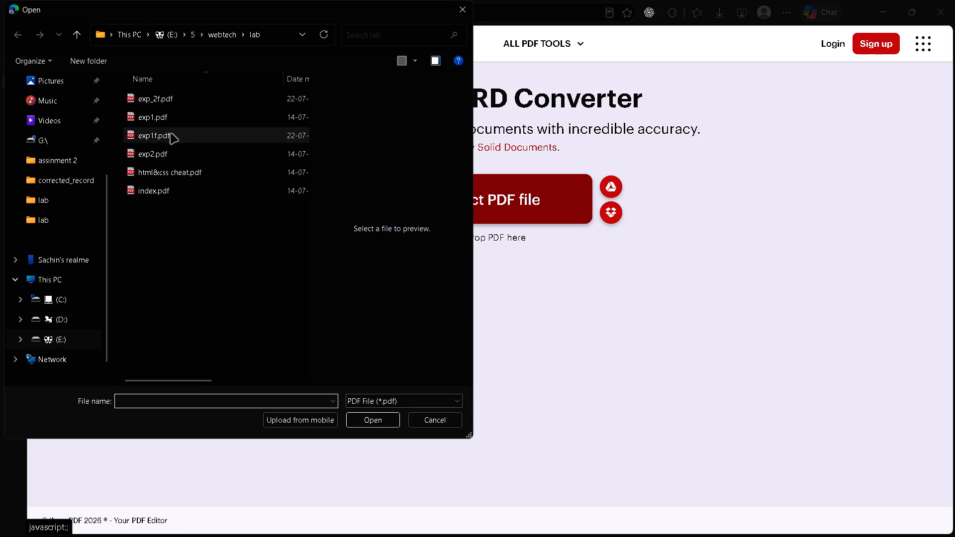
{"action": "scroll", "coordinate": [68, 254], "scroll_direction": "up", "scroll_amount": 2}
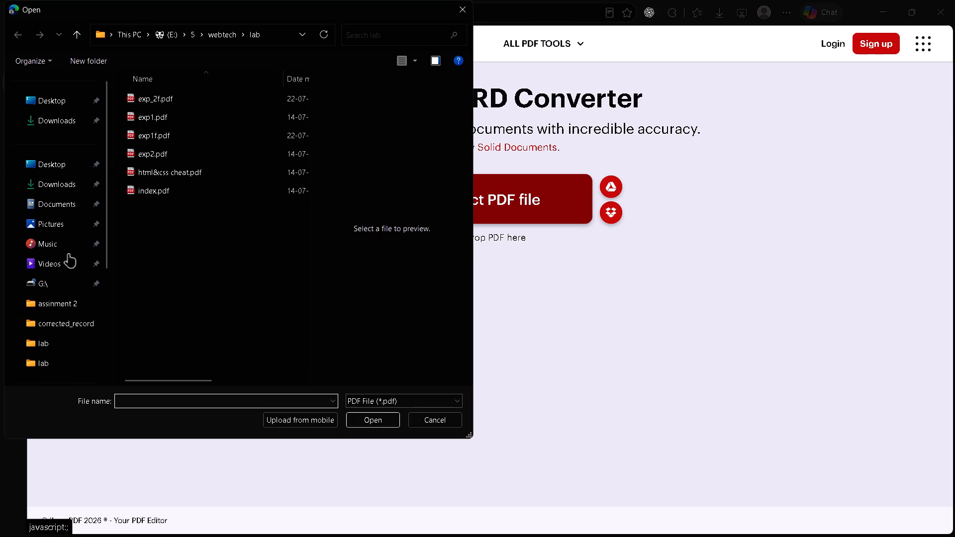
{"action": "scroll", "coordinate": [68, 254], "scroll_direction": "up", "scroll_amount": 1}
{"action": "left_click", "coordinate": [63, 186]}
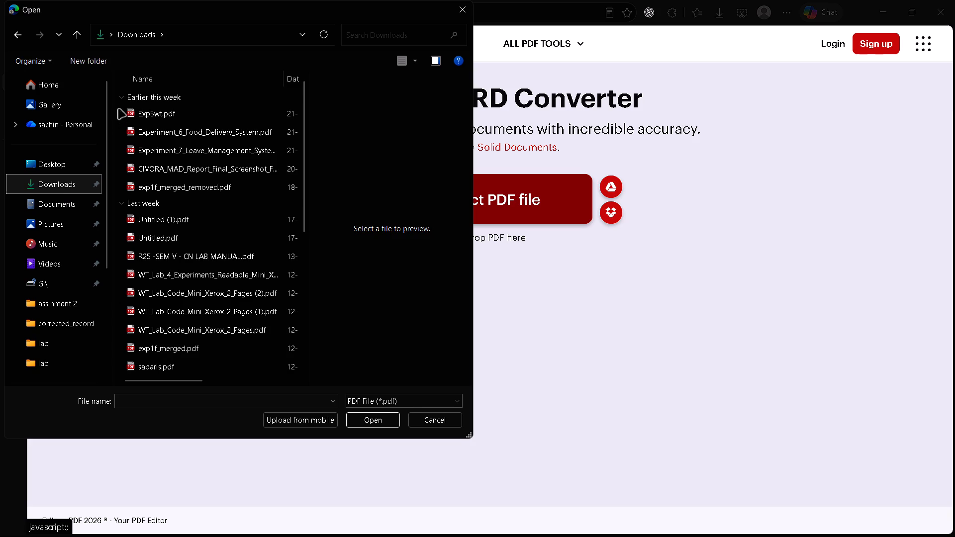
{"action": "left_click_drag", "start_coordinate": [117, 111], "coordinate": [186, 145]}
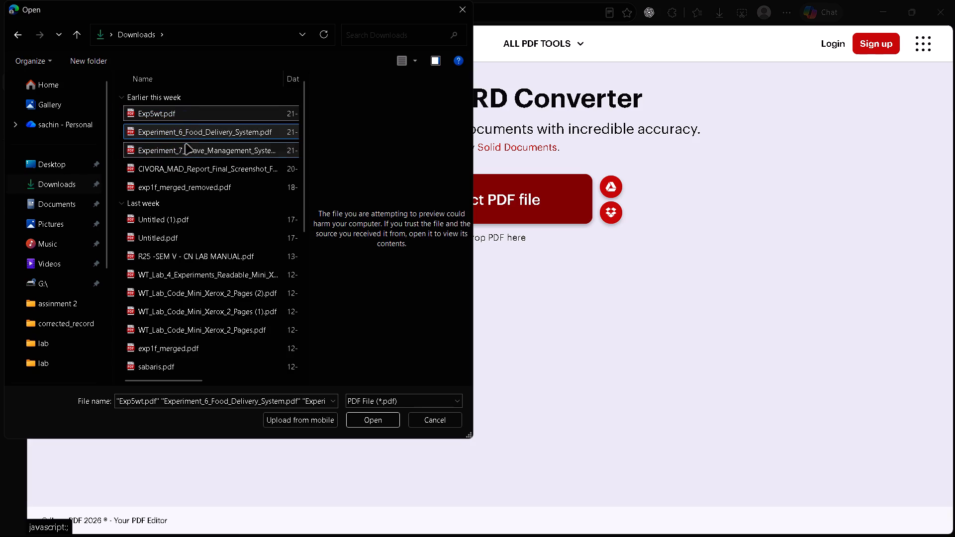
{"action": "left_click", "coordinate": [375, 422]}
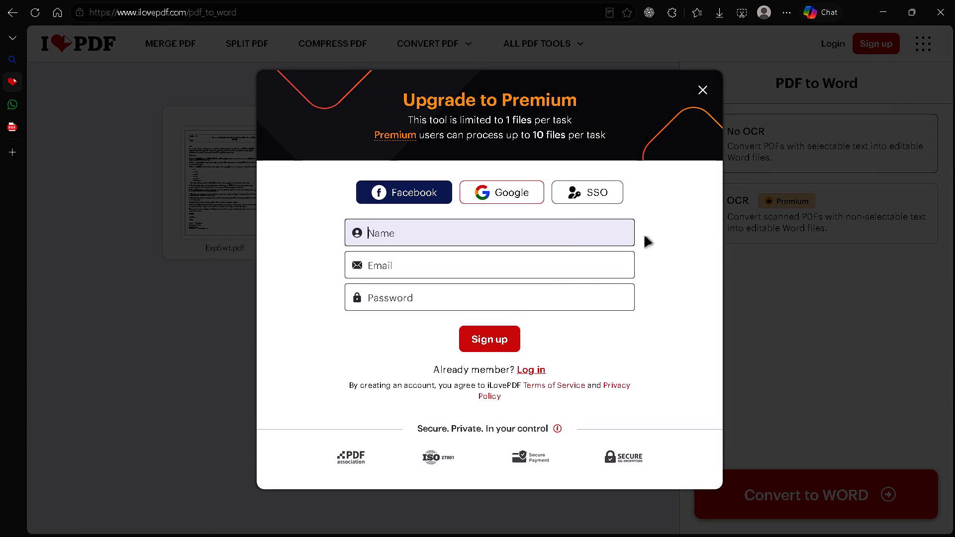
{"action": "left_click", "coordinate": [708, 82]}
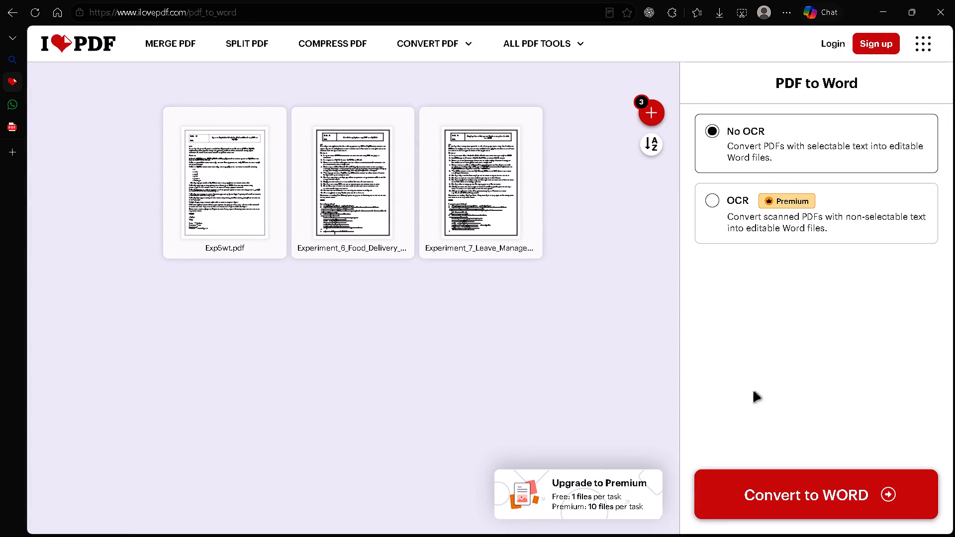
Convert to Word with the free one-file option and download the resulting document.
{"action": "left_click", "coordinate": [803, 483]}
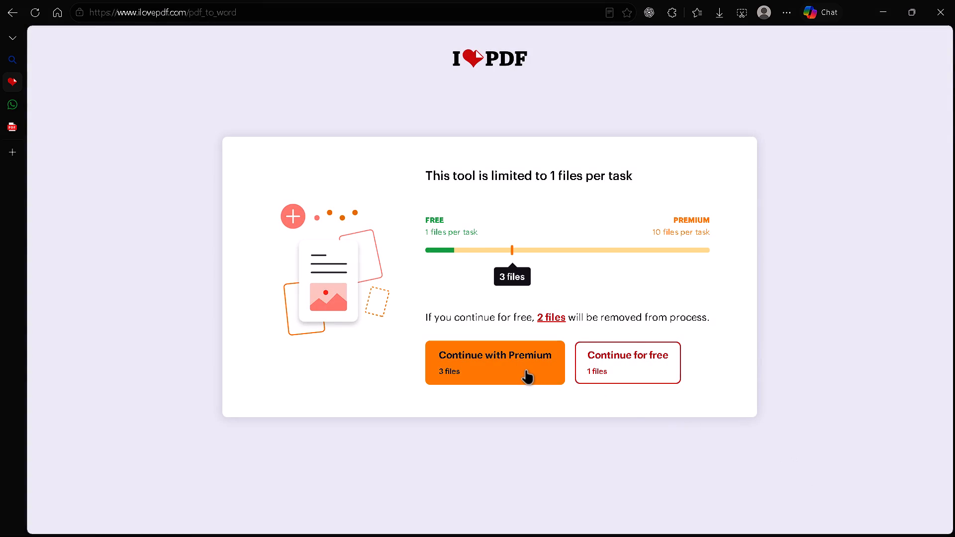
{"action": "left_click", "coordinate": [629, 358]}
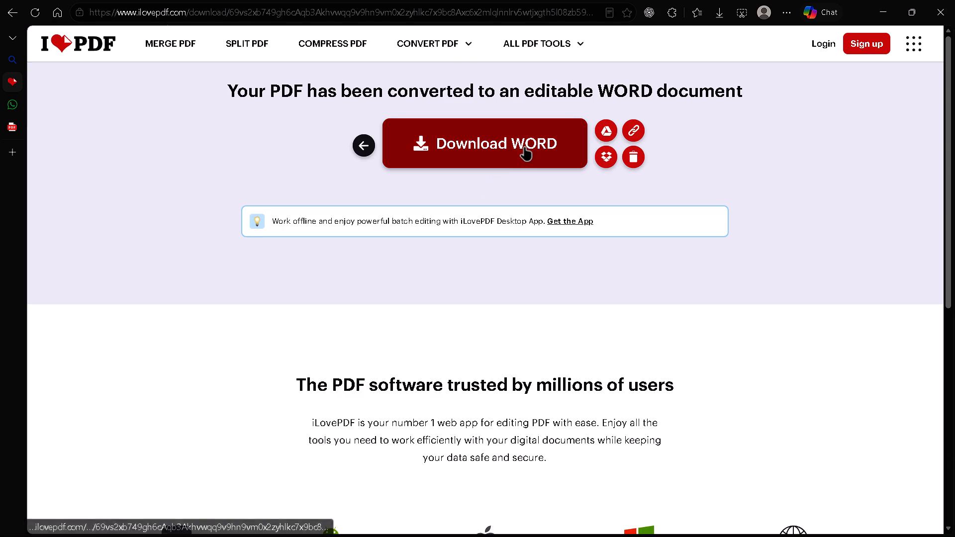
{"action": "left_click", "coordinate": [524, 147]}
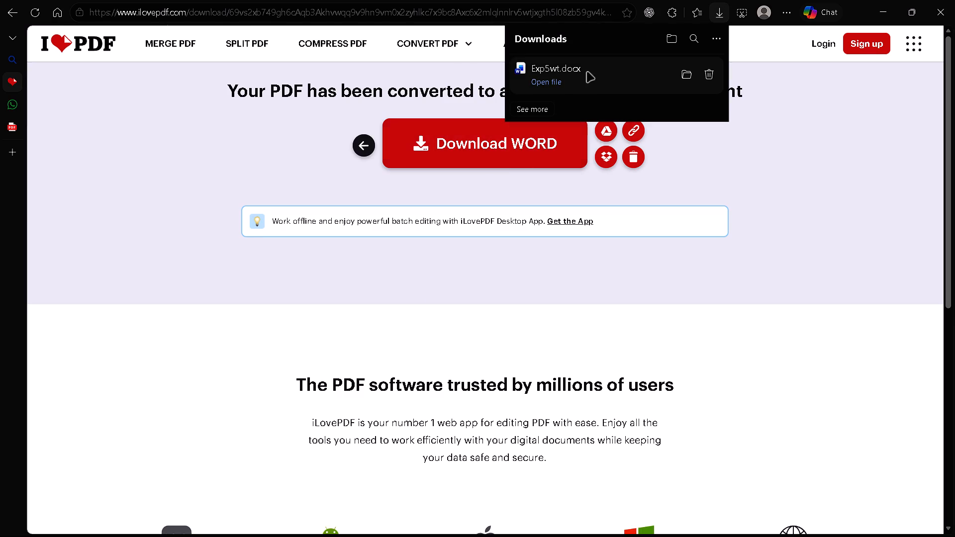
Open the downloaded Exp5wt.docx in Word and arrange its window side by side with exp4.docx.
{"action": "left_click", "coordinate": [551, 82]}
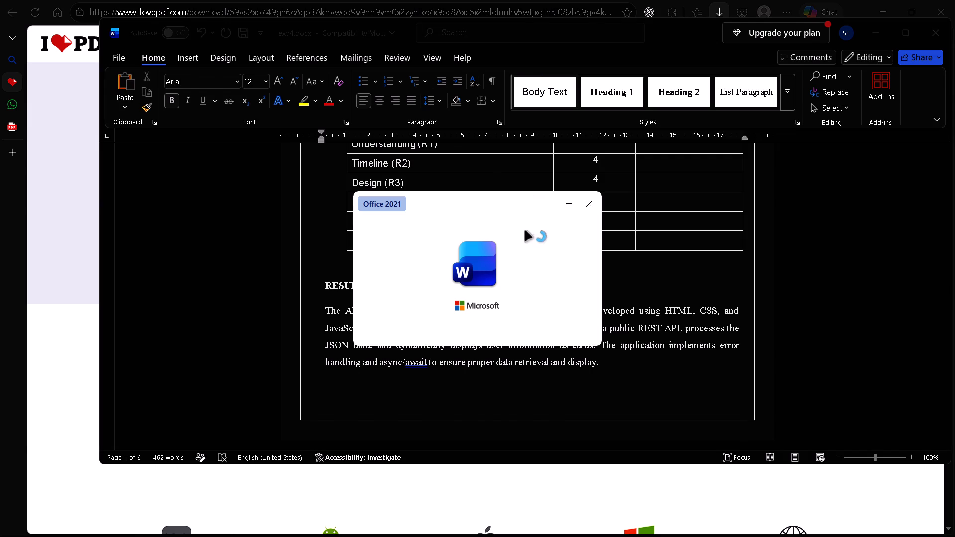
{"action": "scroll", "coordinate": [521, 250], "scroll_direction": "down", "scroll_amount": 1}
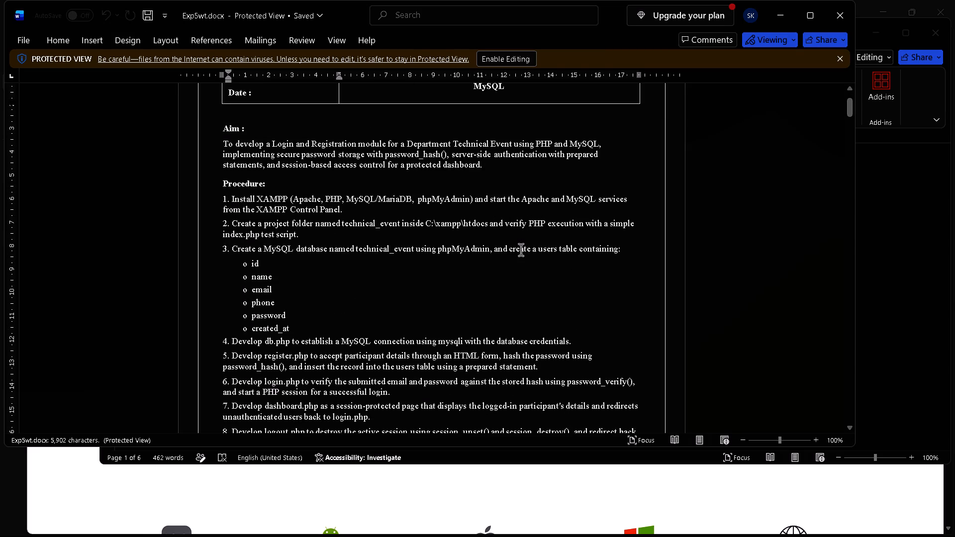
{"action": "scroll", "coordinate": [521, 250], "scroll_direction": "down", "scroll_amount": 1}
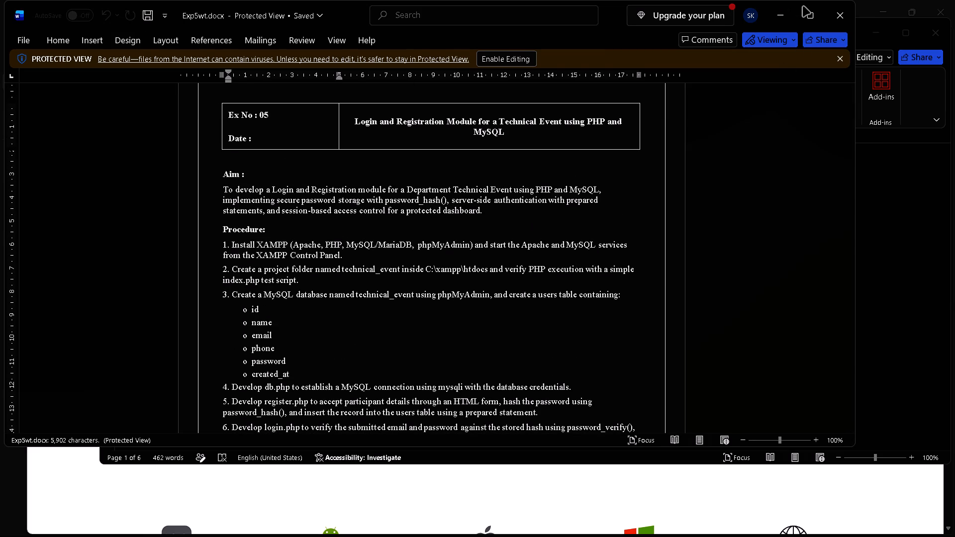
{"action": "left_click", "coordinate": [755, 47]}
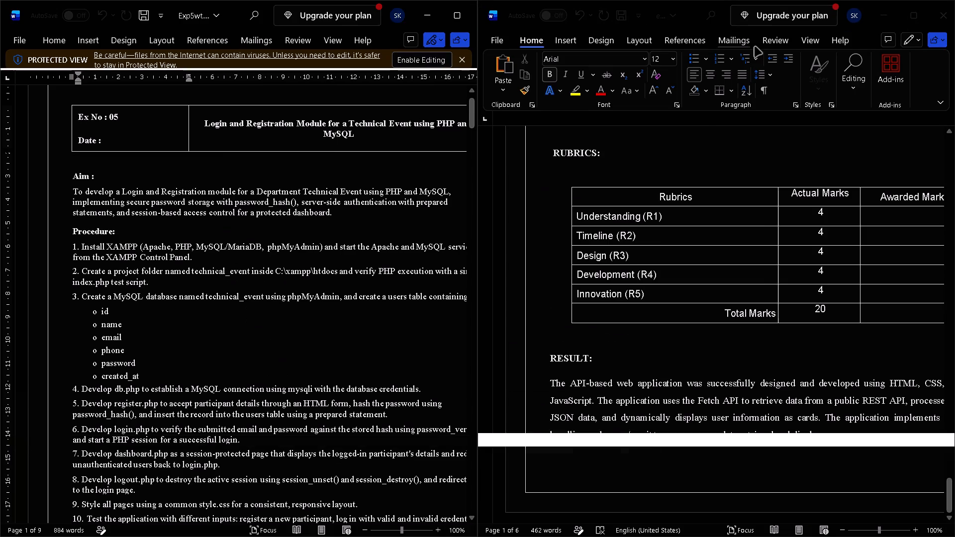
Return exp4.docx to its first page and highlight the experiment title in Exp5wt.docx's header table for comparison.
{"action": "scroll", "coordinate": [658, 234], "scroll_direction": "up", "scroll_amount": 20}
{"action": "scroll", "coordinate": [658, 234], "scroll_direction": "up", "scroll_amount": 20}
{"action": "scroll", "coordinate": [658, 234], "scroll_direction": "up", "scroll_amount": 7}
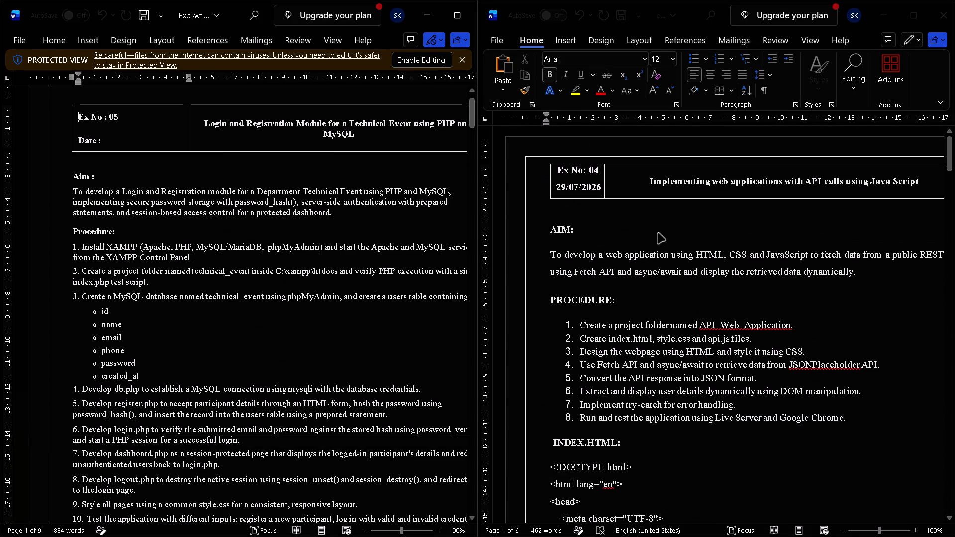
{"action": "scroll", "coordinate": [658, 234], "scroll_direction": "up", "scroll_amount": 10}
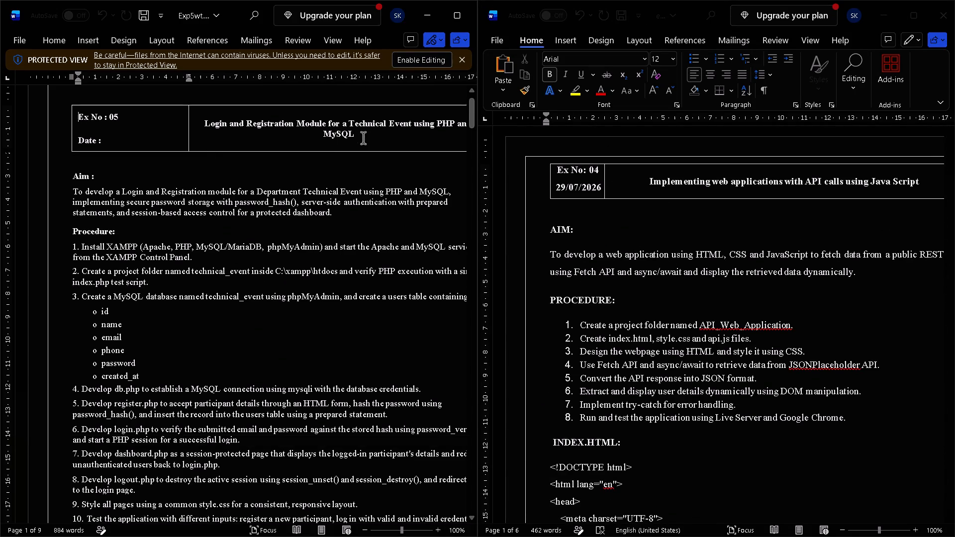
{"action": "left_click_drag", "start_coordinate": [367, 136], "coordinate": [202, 117]}
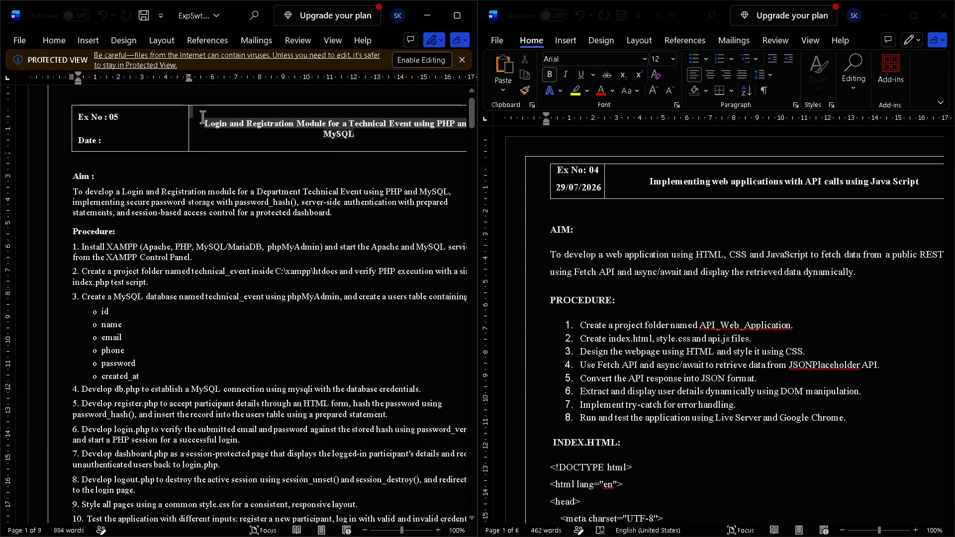
{"action": "left_click_drag", "start_coordinate": [202, 117], "coordinate": [207, 123]}
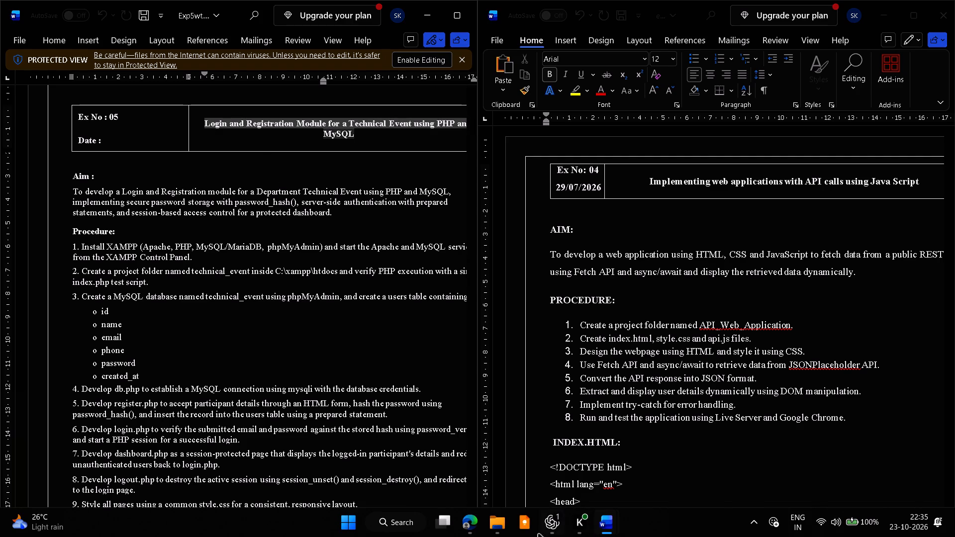
Open exp1f_merged_removed.pdf from Downloads and locate the List of Experiments table on page 3.
{"action": "left_click", "coordinate": [497, 534]}
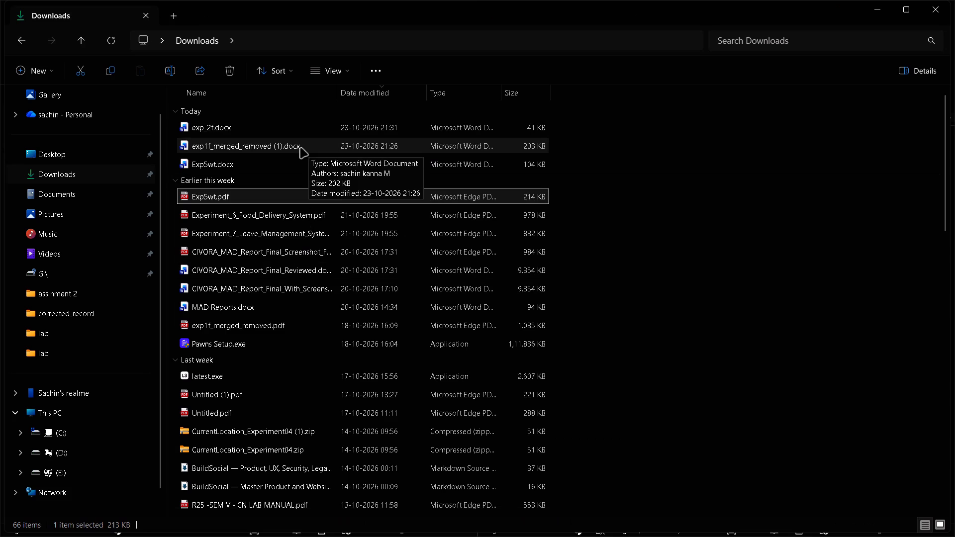
{"action": "double_click", "coordinate": [293, 320]}
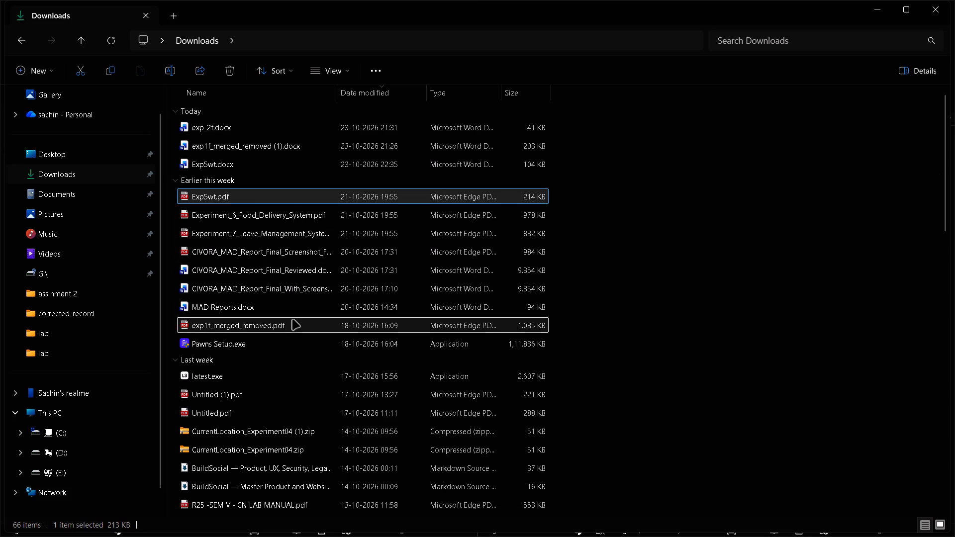
{"action": "scroll", "coordinate": [386, 254], "scroll_direction": "down", "scroll_amount": 15}
{"action": "scroll", "coordinate": [386, 254], "scroll_direction": "up", "scroll_amount": 20}
{"action": "scroll", "coordinate": [386, 254], "scroll_direction": "up", "scroll_amount": 19}
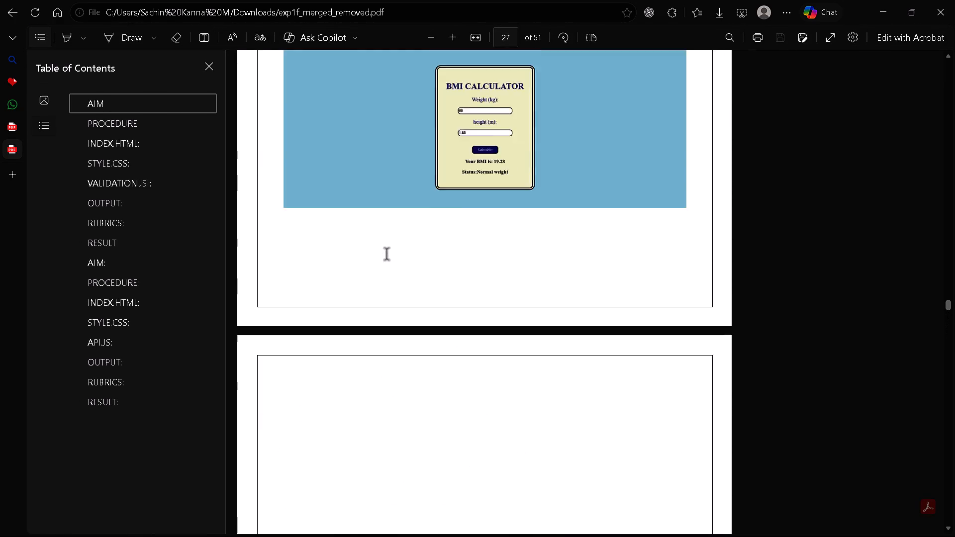
{"action": "scroll", "coordinate": [386, 254], "scroll_direction": "up", "scroll_amount": 20}
{"action": "scroll", "coordinate": [386, 254], "scroll_direction": "up", "scroll_amount": 20}
{"action": "scroll", "coordinate": [386, 254], "scroll_direction": "up", "scroll_amount": 19}
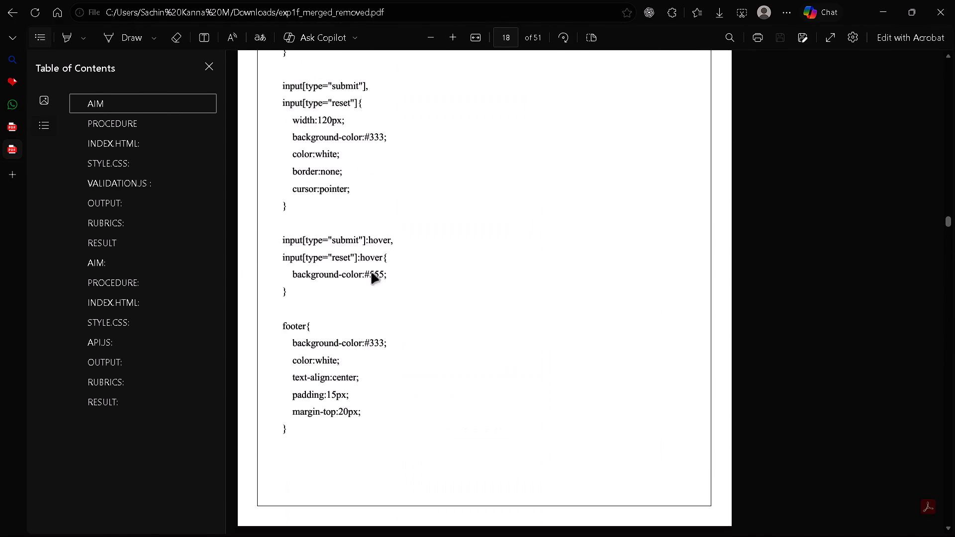
{"action": "left_click", "coordinate": [117, 100]}
{"action": "scroll", "coordinate": [404, 147], "scroll_direction": "up", "scroll_amount": 20}
{"action": "scroll", "coordinate": [404, 147], "scroll_direction": "up", "scroll_amount": 20}
{"action": "scroll", "coordinate": [404, 147], "scroll_direction": "up", "scroll_amount": 2}
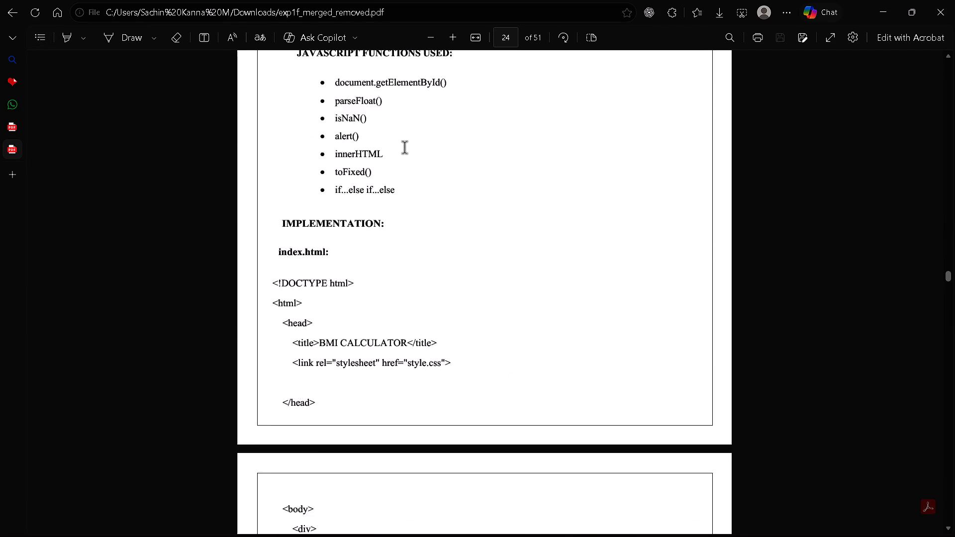
{"action": "scroll", "coordinate": [404, 147], "scroll_direction": "up", "scroll_amount": 20}
{"action": "scroll", "coordinate": [404, 147], "scroll_direction": "up", "scroll_amount": 20}
{"action": "scroll", "coordinate": [404, 147], "scroll_direction": "up", "scroll_amount": 20}
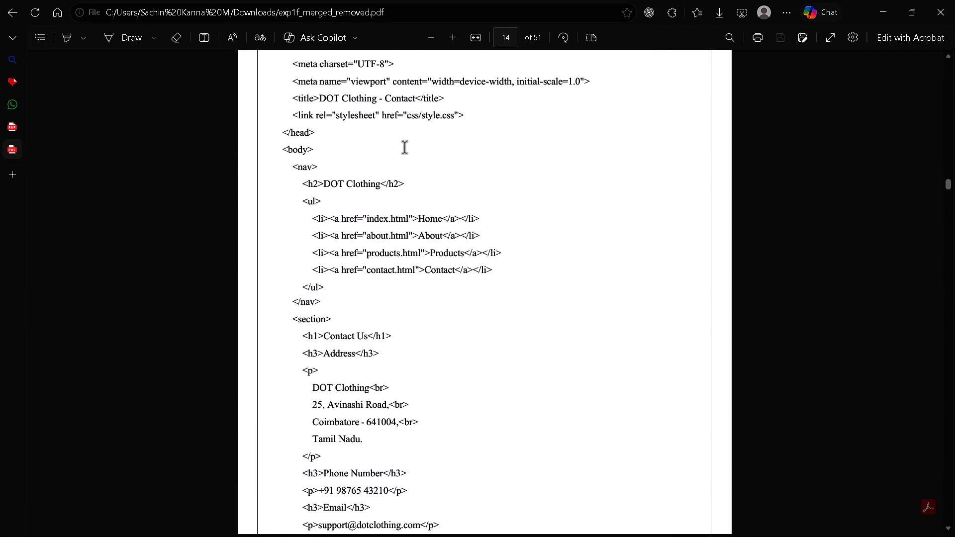
{"action": "scroll", "coordinate": [404, 147], "scroll_direction": "up", "scroll_amount": 20}
{"action": "scroll", "coordinate": [404, 147], "scroll_direction": "up", "scroll_amount": 20}
{"action": "scroll", "coordinate": [404, 147], "scroll_direction": "up", "scroll_amount": 20}
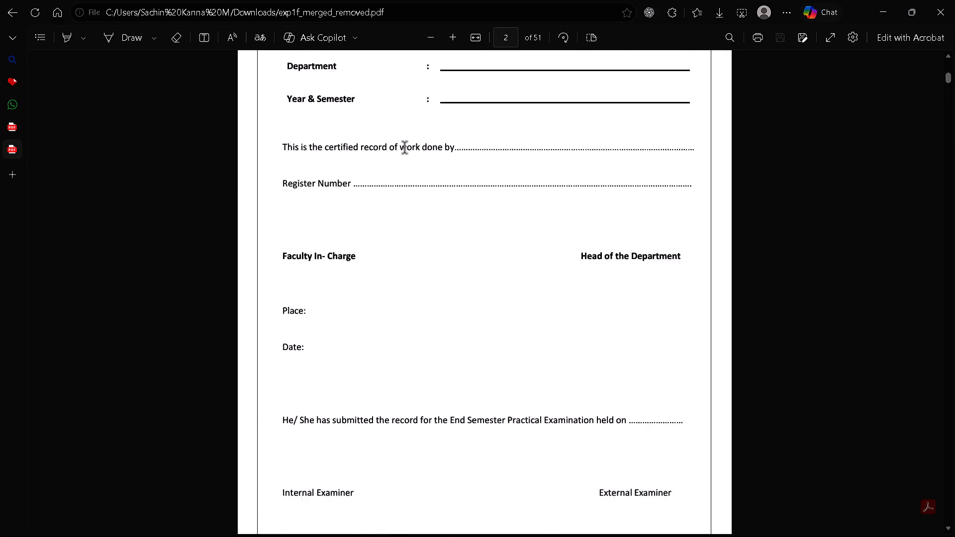
{"action": "scroll", "coordinate": [404, 147], "scroll_direction": "down", "scroll_amount": 10}
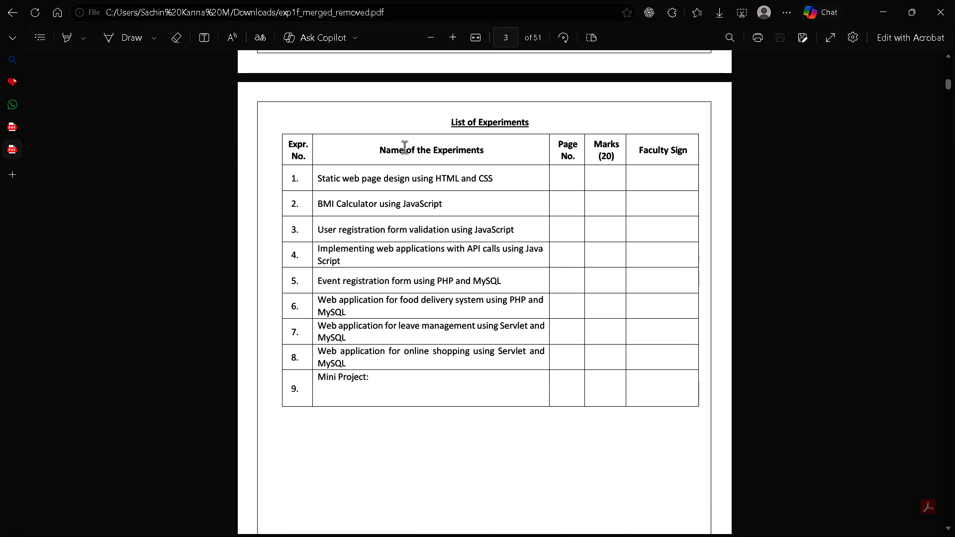
{"action": "scroll", "coordinate": [404, 147], "scroll_direction": "down", "scroll_amount": 4}
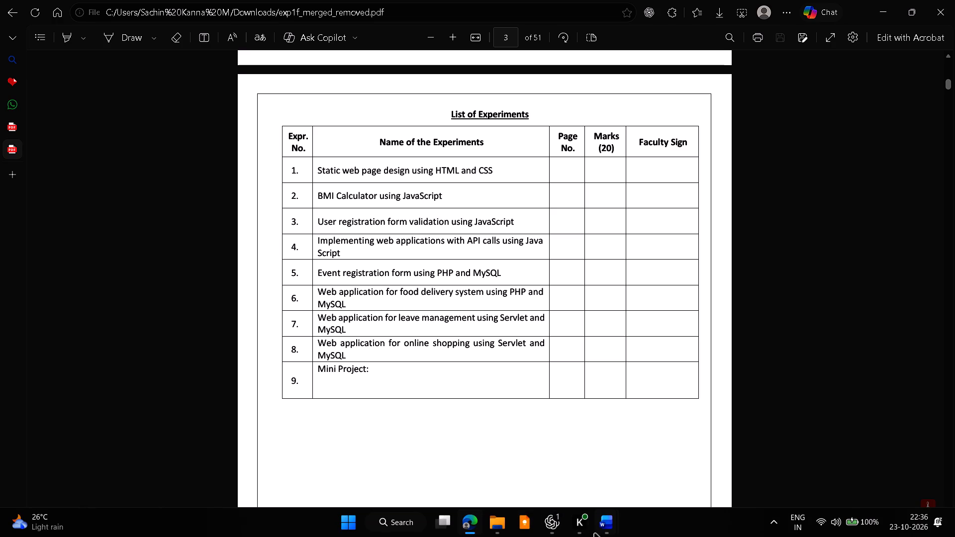
Copy the experiment 5 title, "Event registration form using PHP and MySQL", from the List of Experiments table.
{"action": "left_click", "coordinate": [543, 446]}
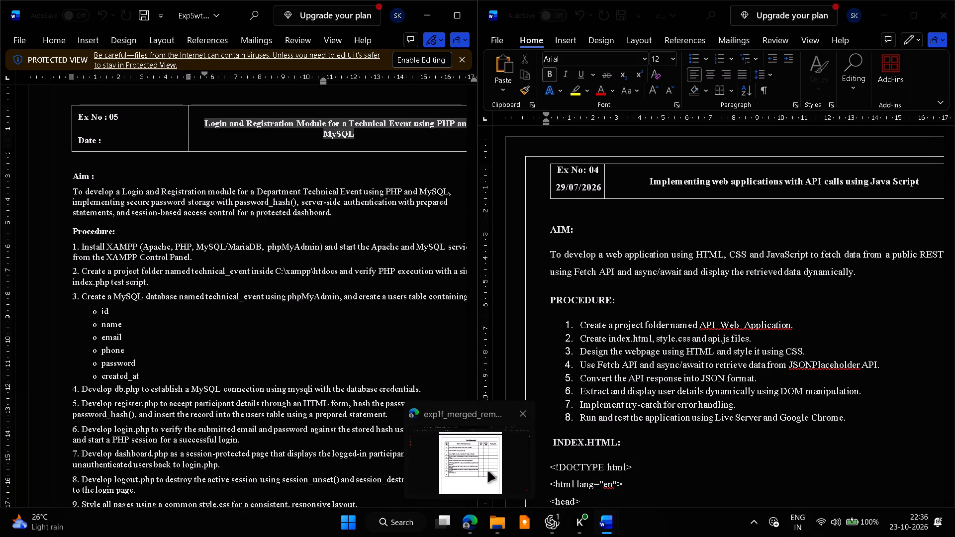
{"action": "left_click", "coordinate": [488, 472]}
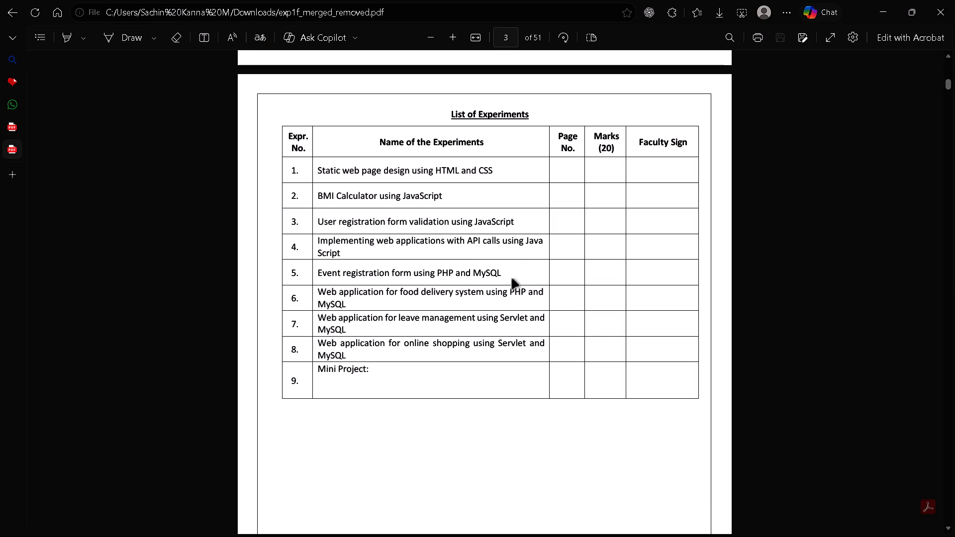
{"action": "left_click_drag", "start_coordinate": [512, 280], "coordinate": [384, 272]}
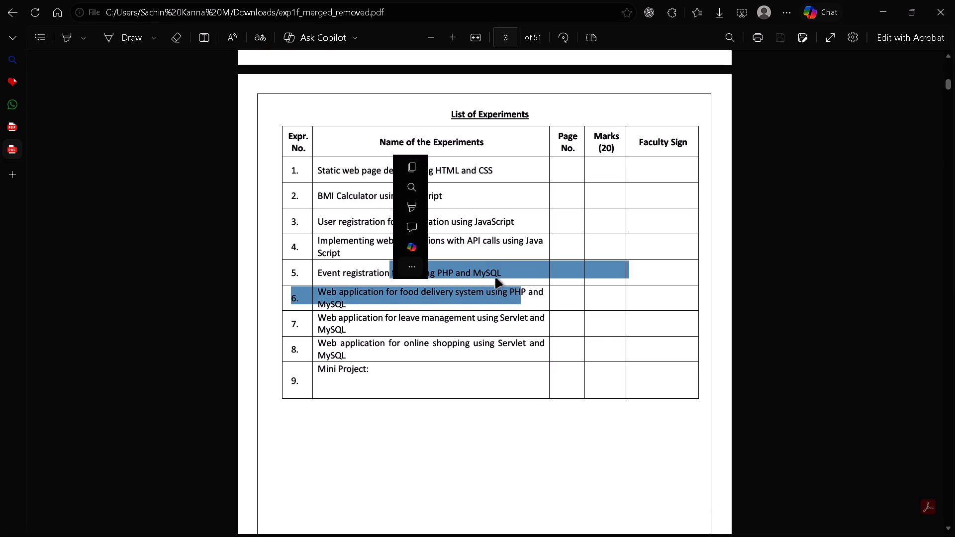
{"action": "left_click", "coordinate": [502, 272]}
{"action": "left_click_drag", "start_coordinate": [502, 272], "coordinate": [325, 270]}
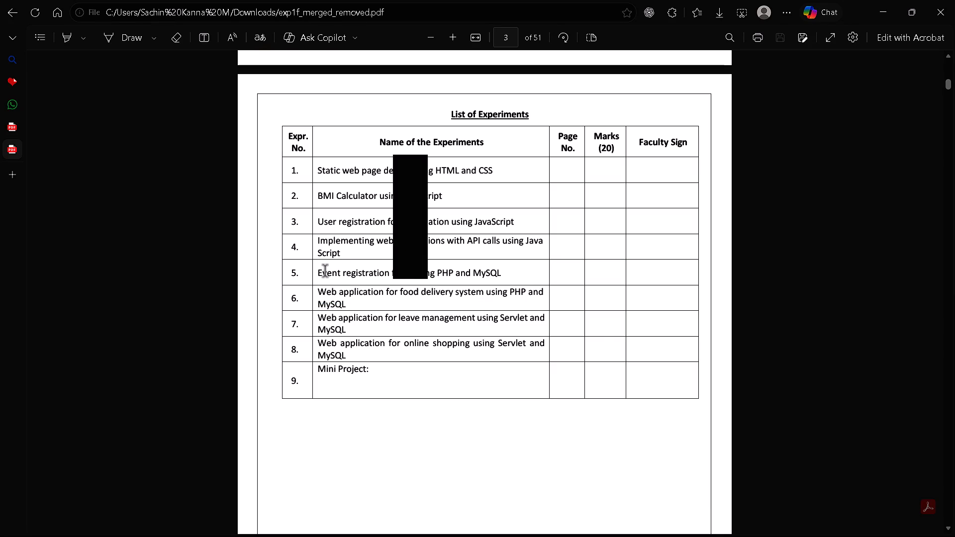
{"action": "left_click_drag", "start_coordinate": [325, 270], "coordinate": [316, 273]}
{"action": "left_click_drag", "start_coordinate": [316, 273], "coordinate": [500, 276]}
{"action": "key", "text": "ctrl+c"}
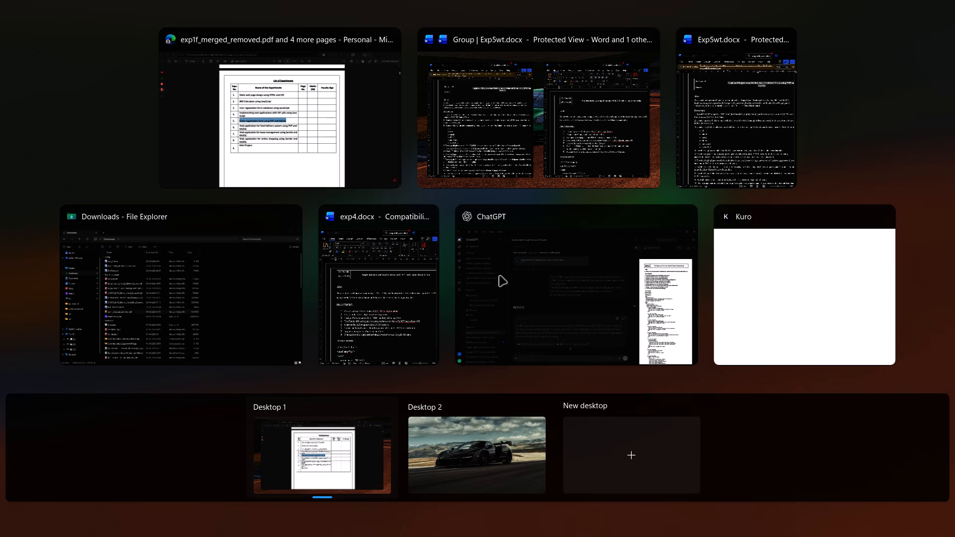
Replace the experiment title in exp4.docx's header table with the copied "Event registration form using PHP and MySQL".
{"action": "left_click", "coordinate": [569, 138]}
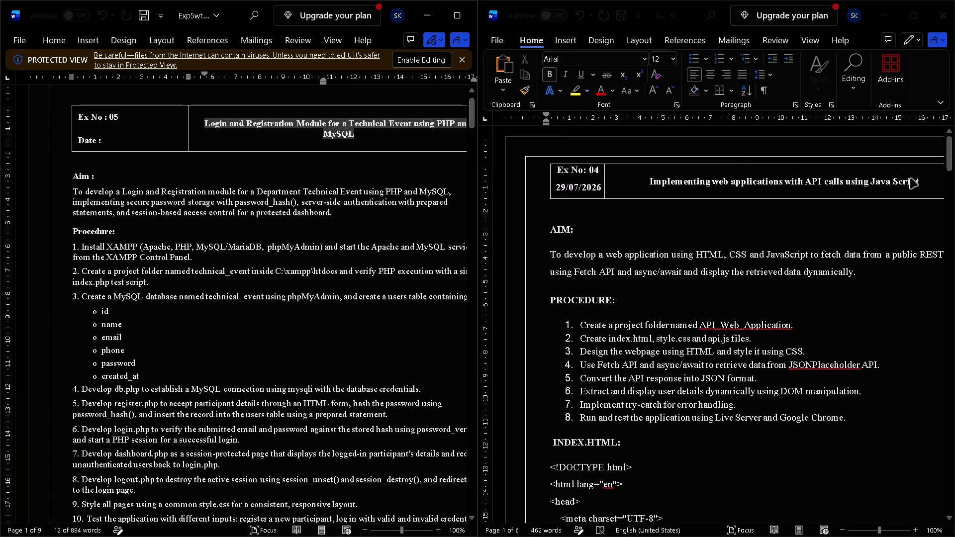
{"action": "left_click", "coordinate": [927, 179]}
{"action": "left_click_drag", "start_coordinate": [927, 179], "coordinate": [676, 190]}
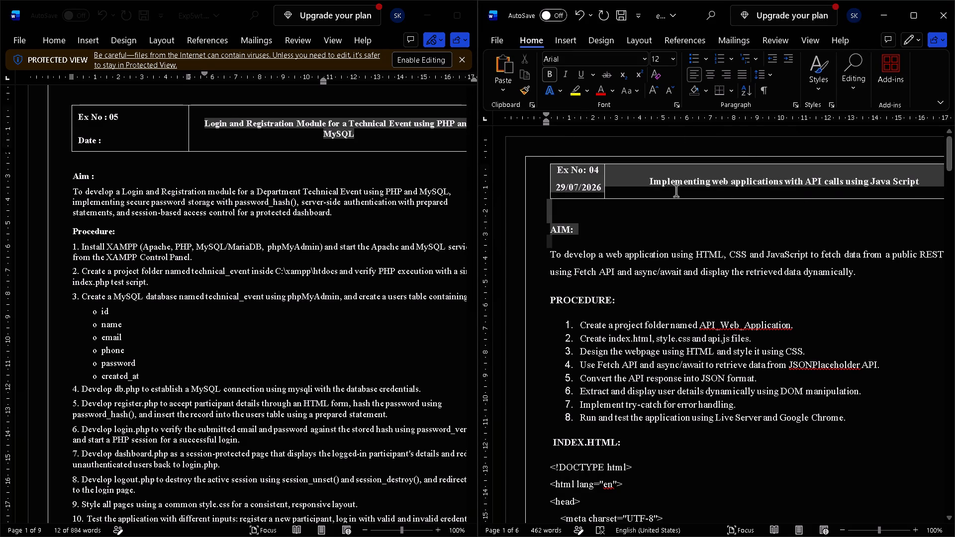
{"action": "left_click_drag", "start_coordinate": [676, 190], "coordinate": [652, 183]}
{"action": "left_click", "coordinate": [652, 183]}
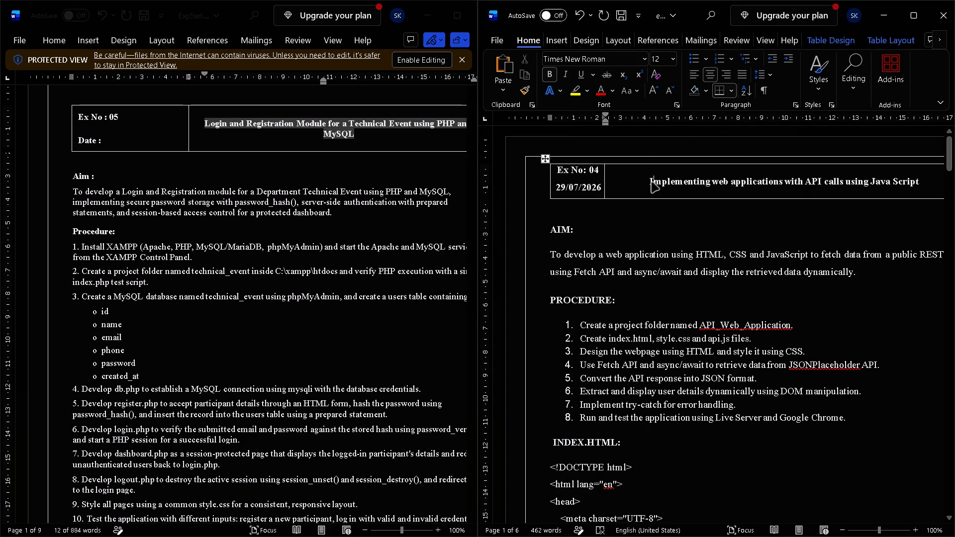
{"action": "left_click_drag", "start_coordinate": [647, 183], "coordinate": [908, 185]}
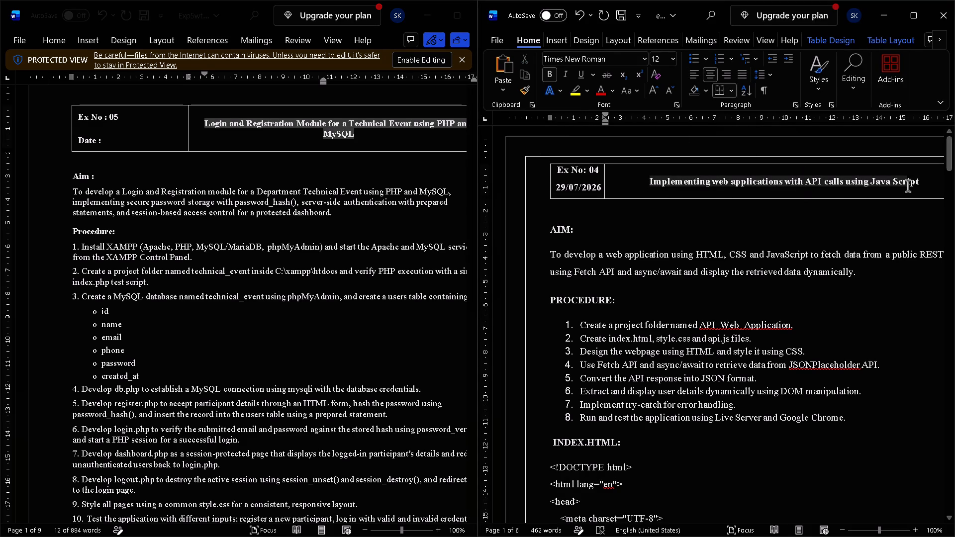
{"action": "left_click_drag", "start_coordinate": [908, 185], "coordinate": [921, 188]}
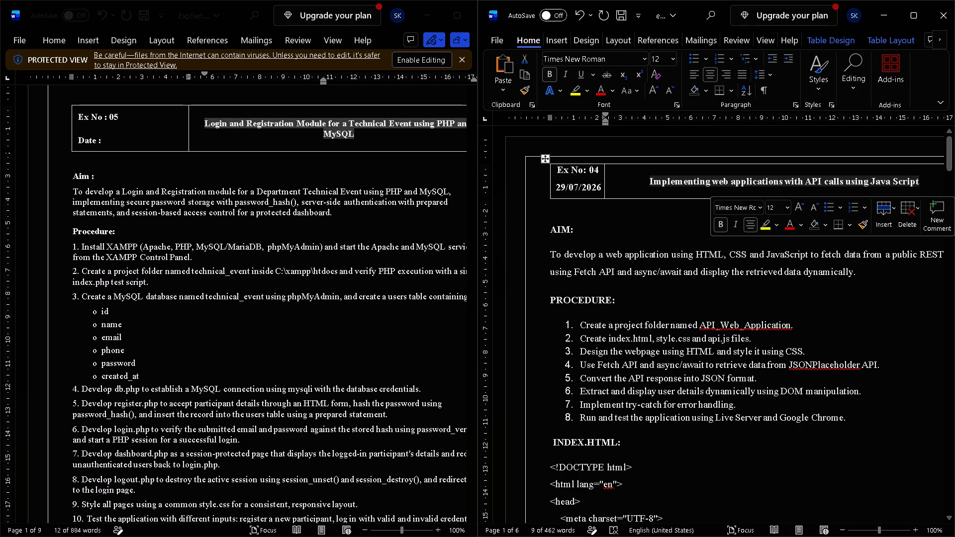
{"action": "key", "text": "ctrl+v"}
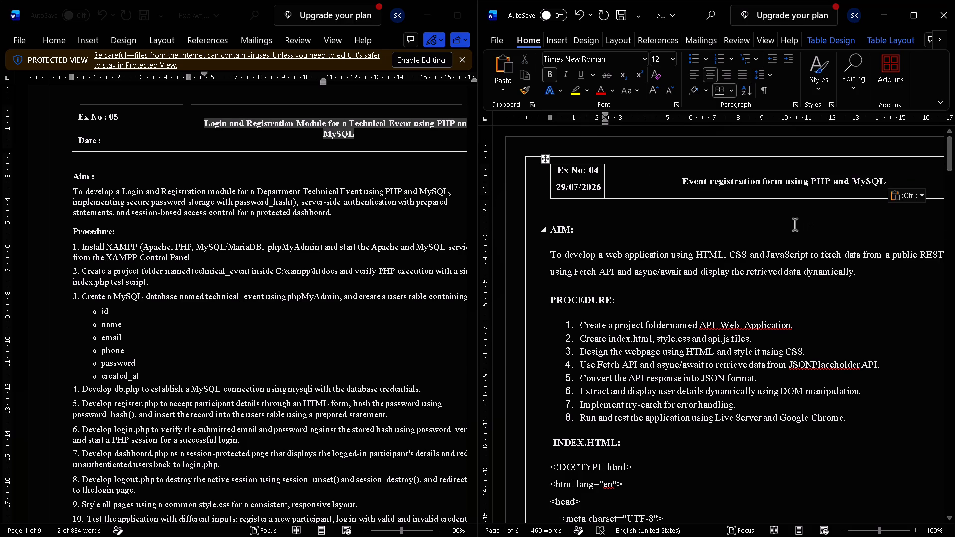
{"action": "left_click", "coordinate": [795, 224]}
Change the experiment number in exp4.docx's header table to 05, removing the stray digit entered above the AIM heading.
{"action": "left_click", "coordinate": [599, 171]}
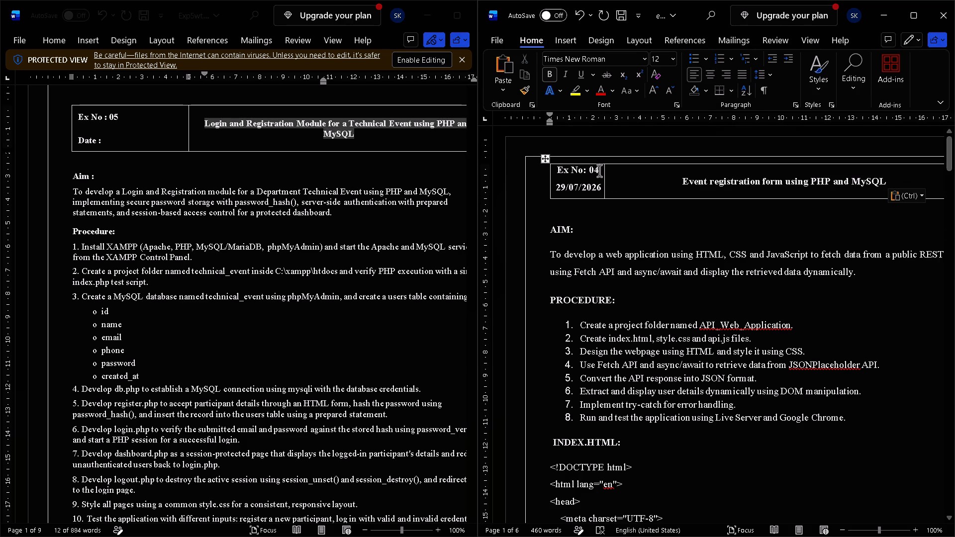
{"action": "key", "text": "BackSpace"}
{"action": "left_click", "coordinate": [590, 212]}
{"action": "key", "text": "5"}
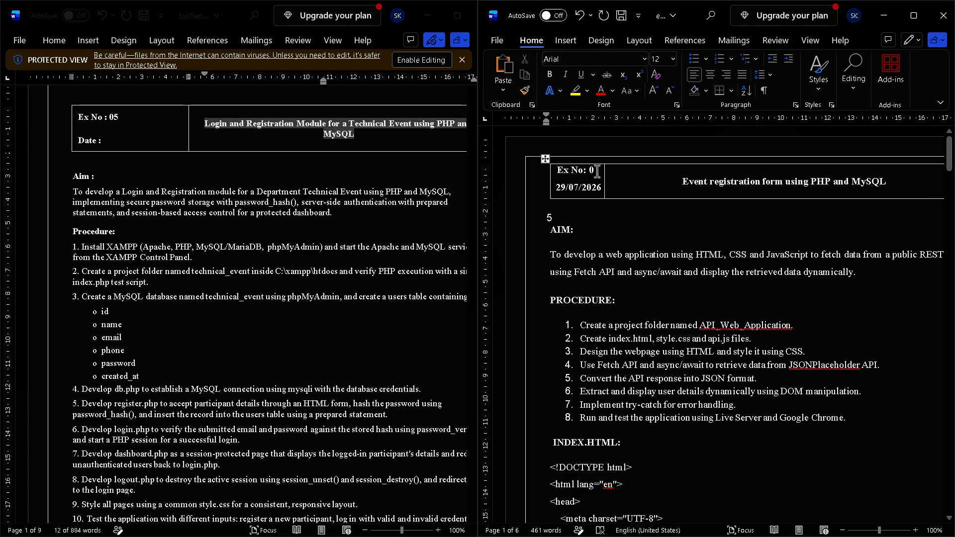
{"action": "key", "text": "BackSpace"}
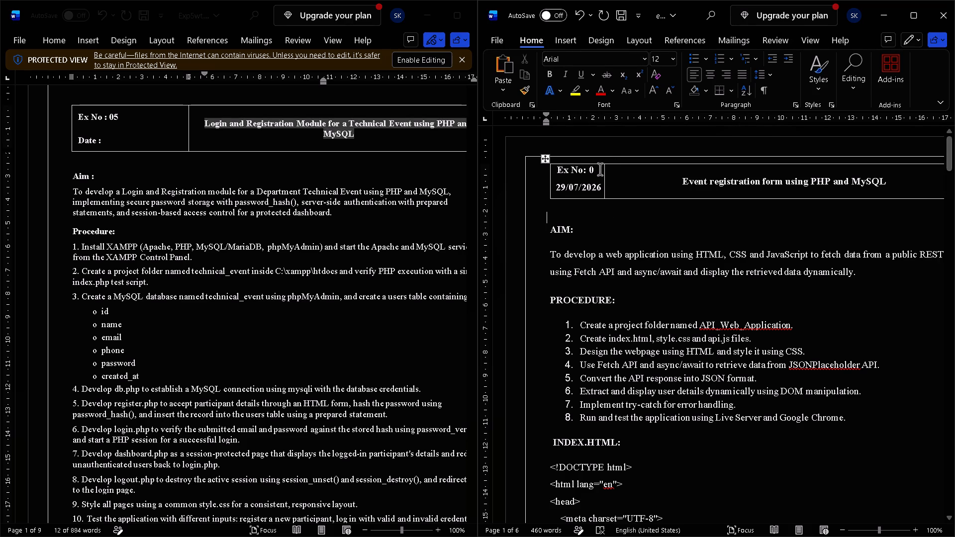
{"action": "left_click", "coordinate": [598, 174]}
{"action": "key", "text": "5"}
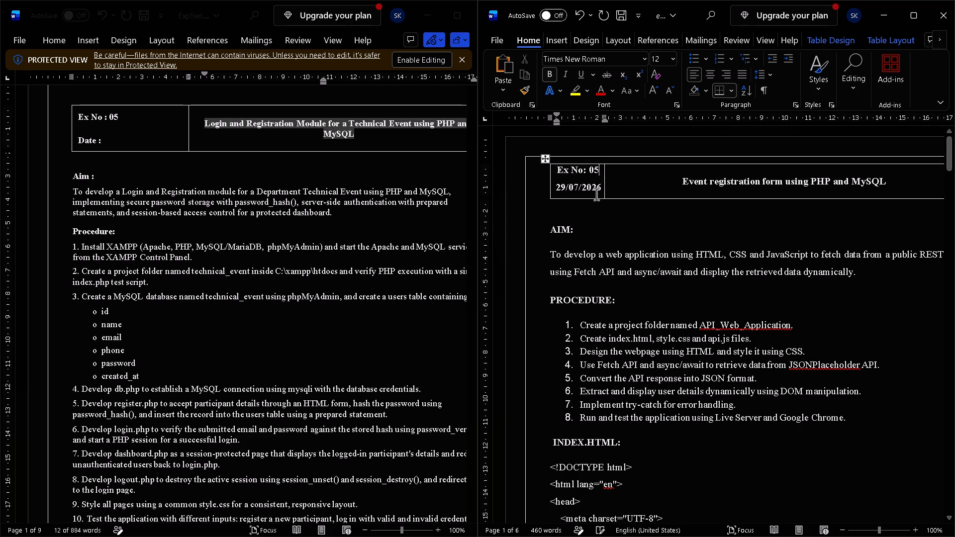
Place the cursor on the date line below the experiment number in exp4.docx's header table.
{"action": "key", "text": "Down"}
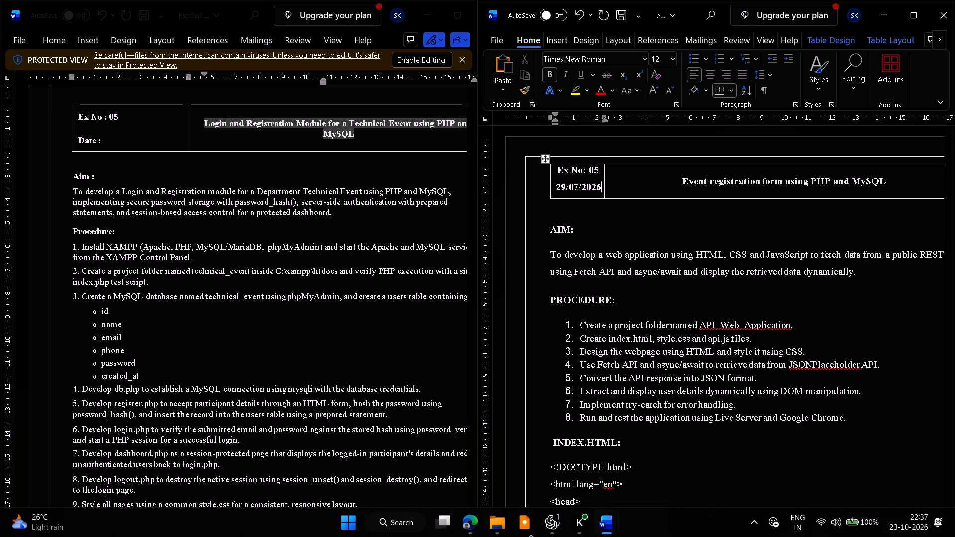
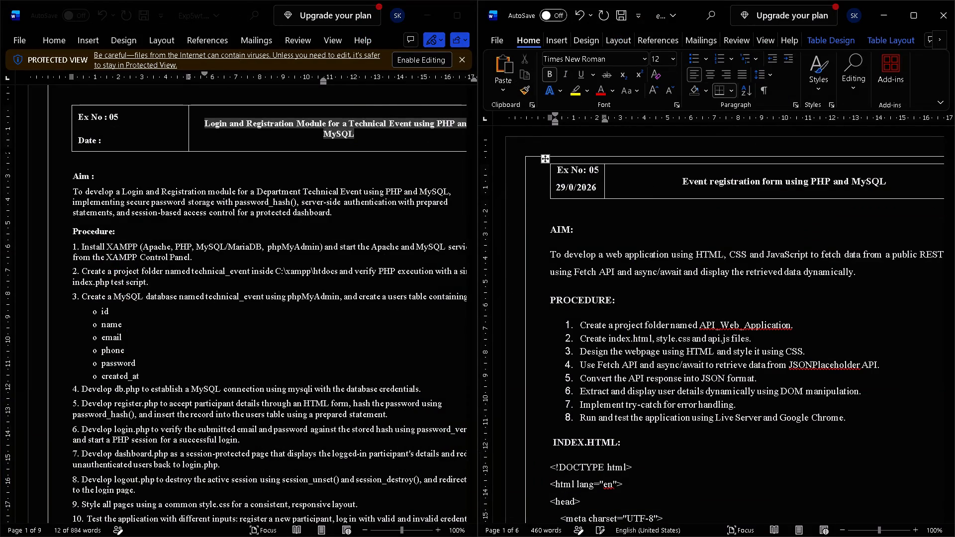
Complete the date in exp4.docx's header table by entering 8 in its month, so it reads 29/08/2026.
{"action": "left_click", "coordinate": [587, 179]}
{"action": "key", "text": "8"}
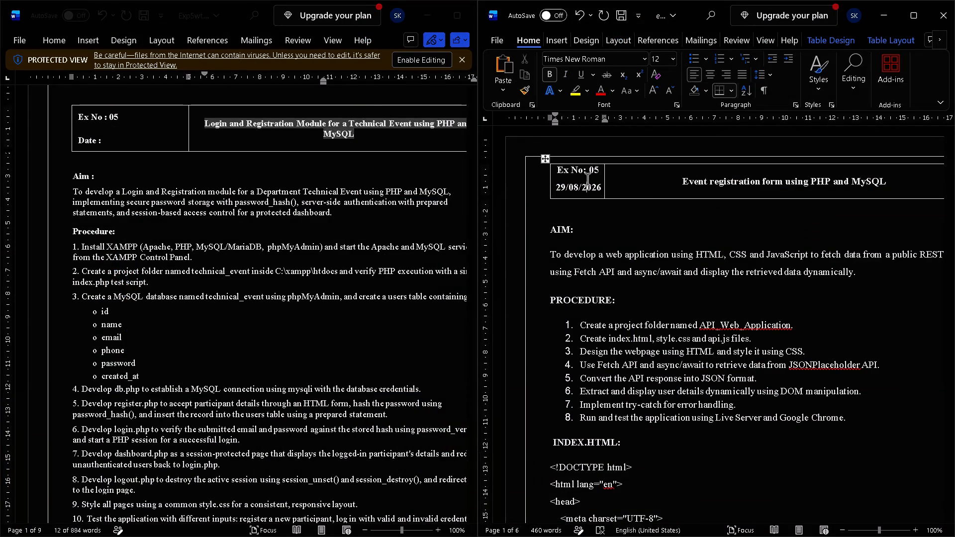
{"action": "key", "text": "Left"}
{"action": "left_click", "coordinate": [587, 179]}
Change the day in the date of exp4.docx's header table to 12, making the date 12/08/2026.
{"action": "key", "text": "Left"}
{"action": "key", "text": "Left"}
{"action": "key", "text": "Left"}
{"action": "key", "text": "Left"}
{"action": "key", "text": "Left"}
{"action": "key", "text": "BackSpace"}
{"action": "key", "text": "Left"}
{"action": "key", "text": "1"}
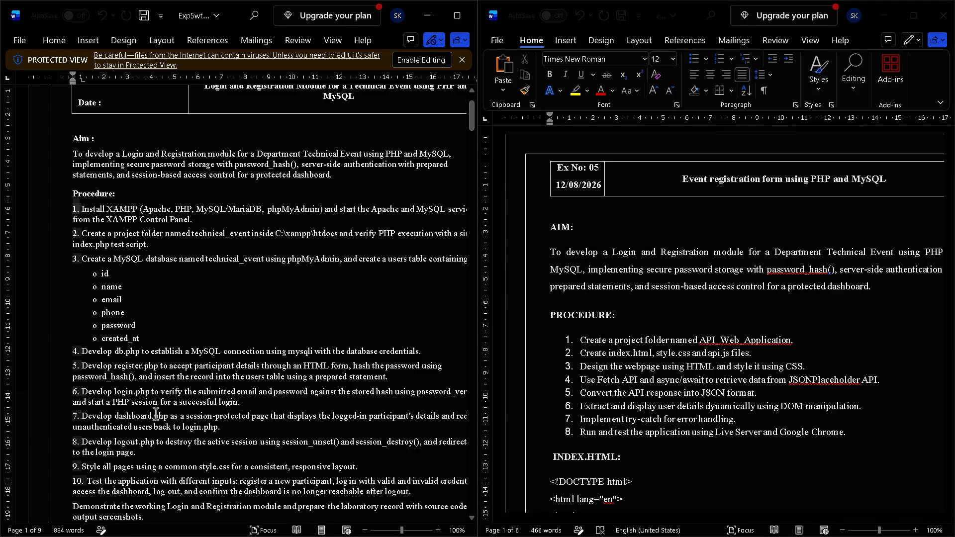
Copy procedure steps 1 to 10 and the closing "Demonstrate the working Login and Registration module" sentence from Exp5wt.docx.
{"action": "left_click_drag", "start_coordinate": [156, 414], "coordinate": [261, 351]}
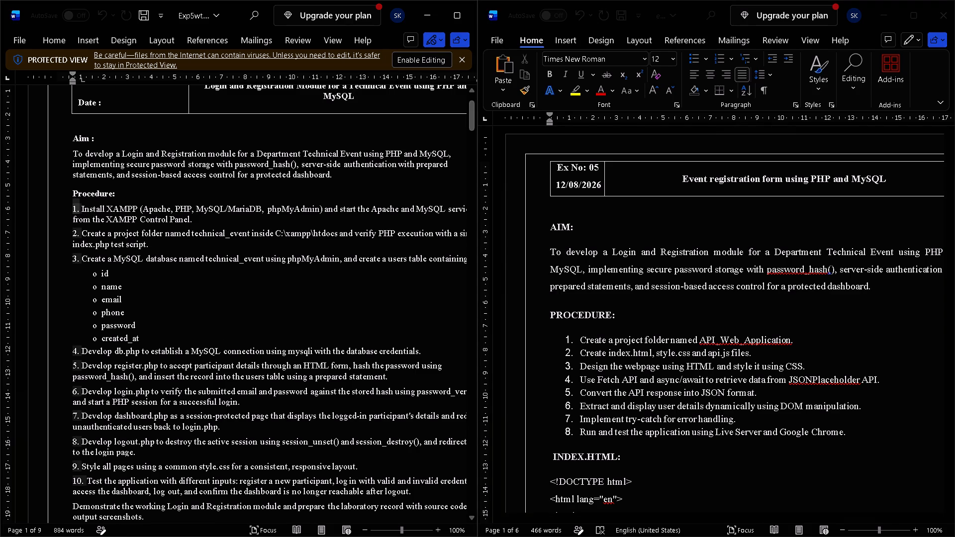
{"action": "left_click", "coordinate": [69, 209]}
{"action": "left_click_drag", "start_coordinate": [69, 209], "coordinate": [80, 199]}
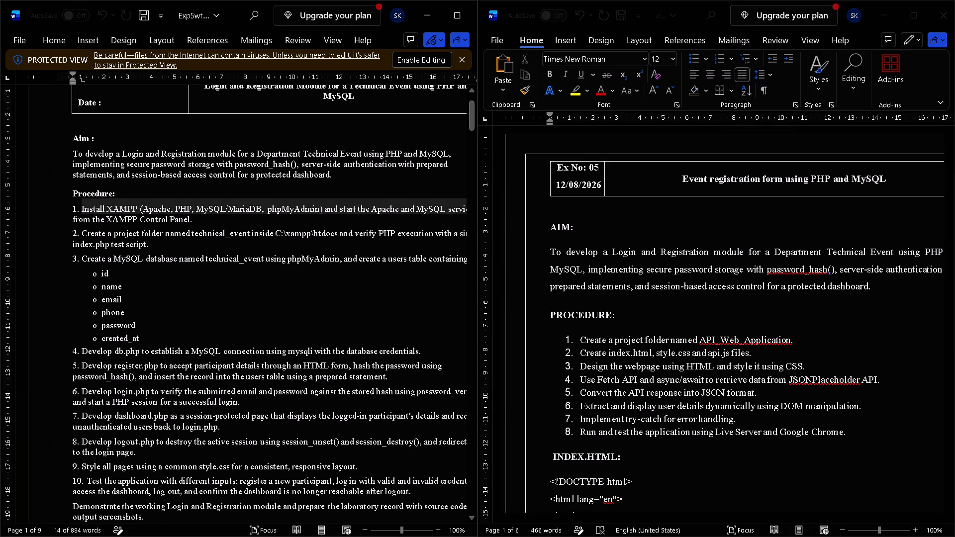
{"action": "left_click_drag", "start_coordinate": [80, 199], "coordinate": [79, 199]}
{"action": "left_click", "coordinate": [79, 199]}
{"action": "left_click", "coordinate": [77, 207]}
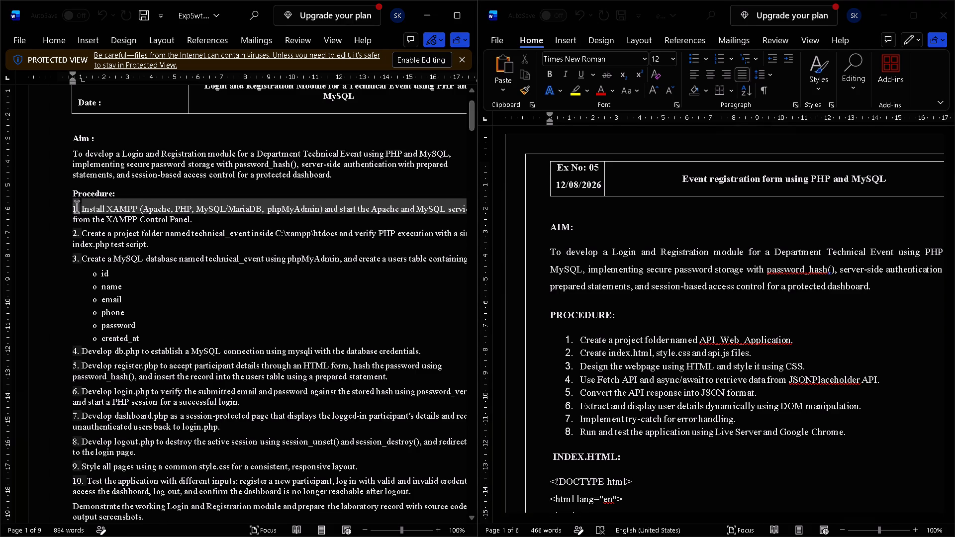
{"action": "left_click", "coordinate": [70, 208]}
{"action": "left_click_drag", "start_coordinate": [70, 208], "coordinate": [143, 219]}
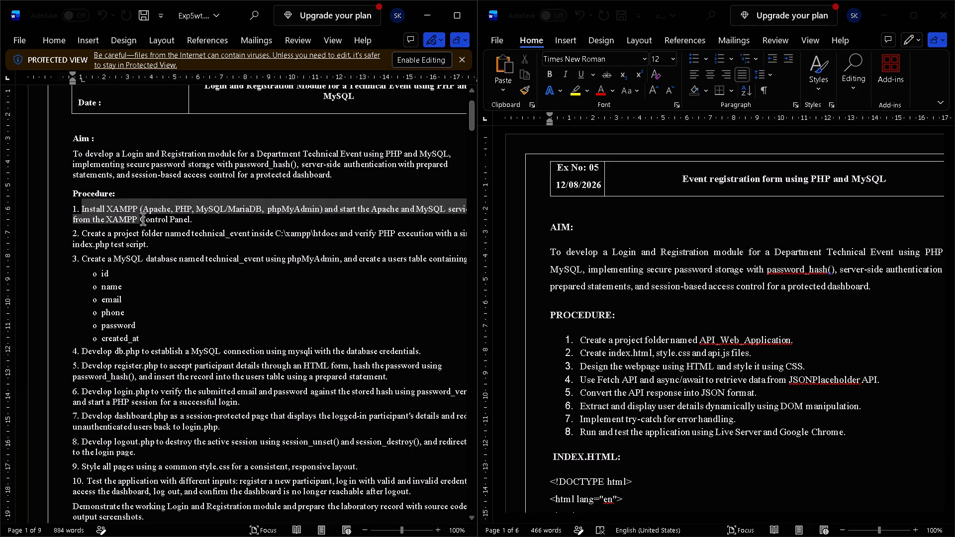
{"action": "left_click_drag", "start_coordinate": [143, 219], "coordinate": [153, 266]}
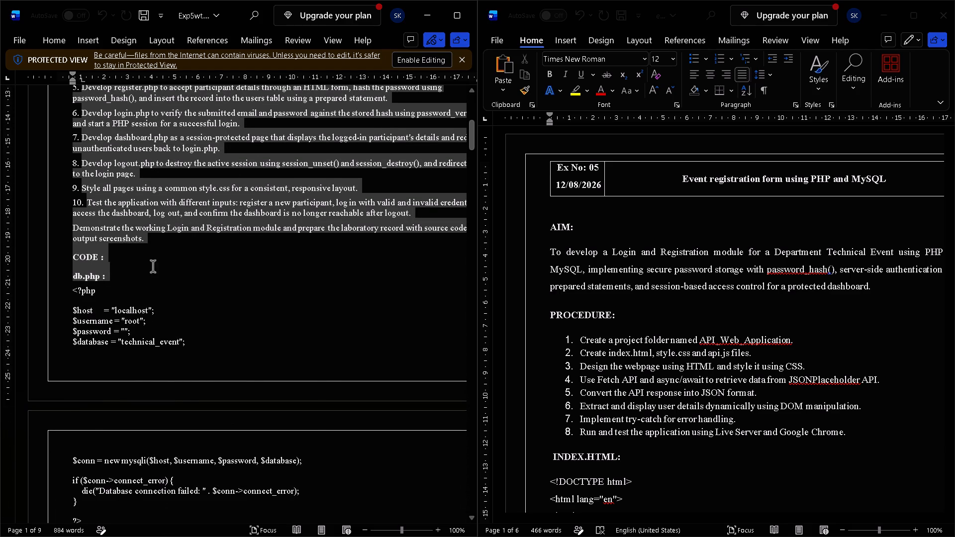
{"action": "left_click_drag", "start_coordinate": [153, 266], "coordinate": [156, 242]}
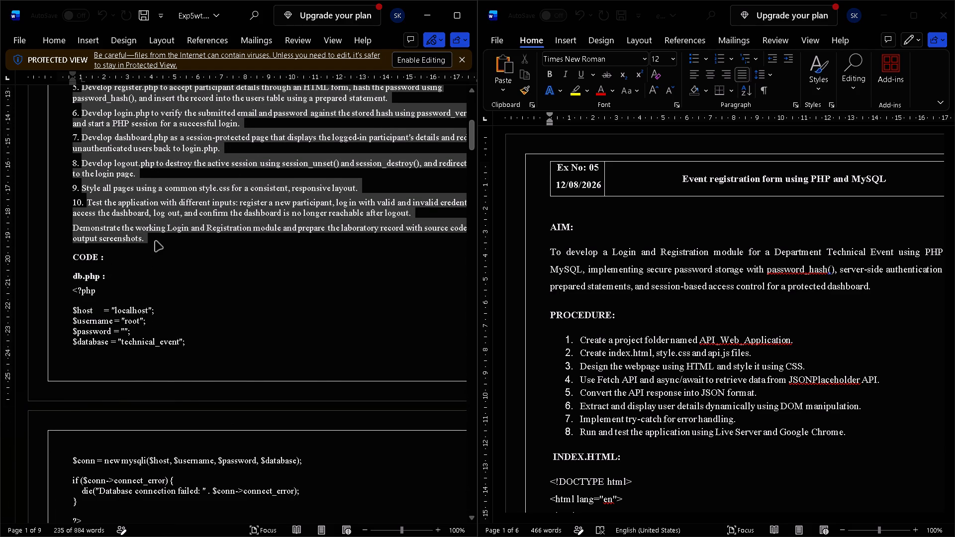
{"action": "key", "text": "ctrl+c"}
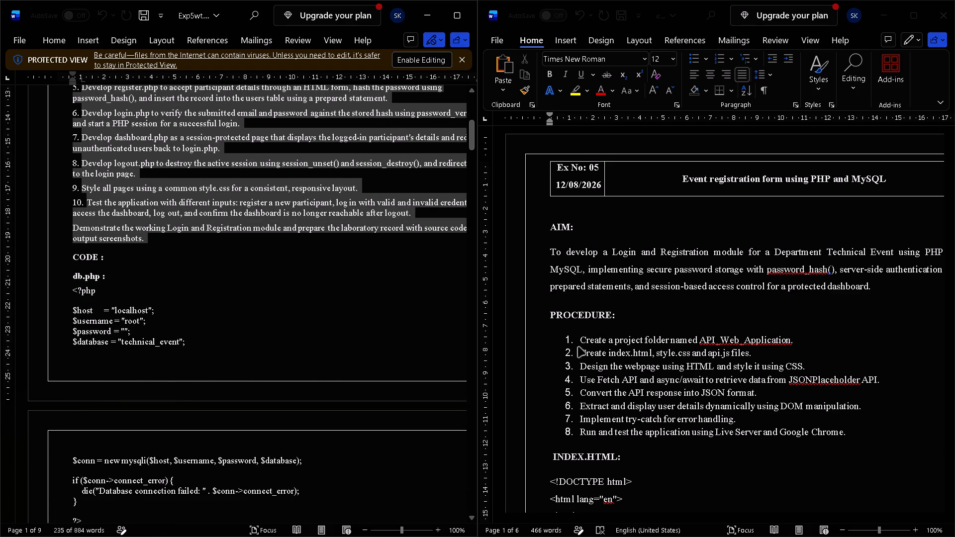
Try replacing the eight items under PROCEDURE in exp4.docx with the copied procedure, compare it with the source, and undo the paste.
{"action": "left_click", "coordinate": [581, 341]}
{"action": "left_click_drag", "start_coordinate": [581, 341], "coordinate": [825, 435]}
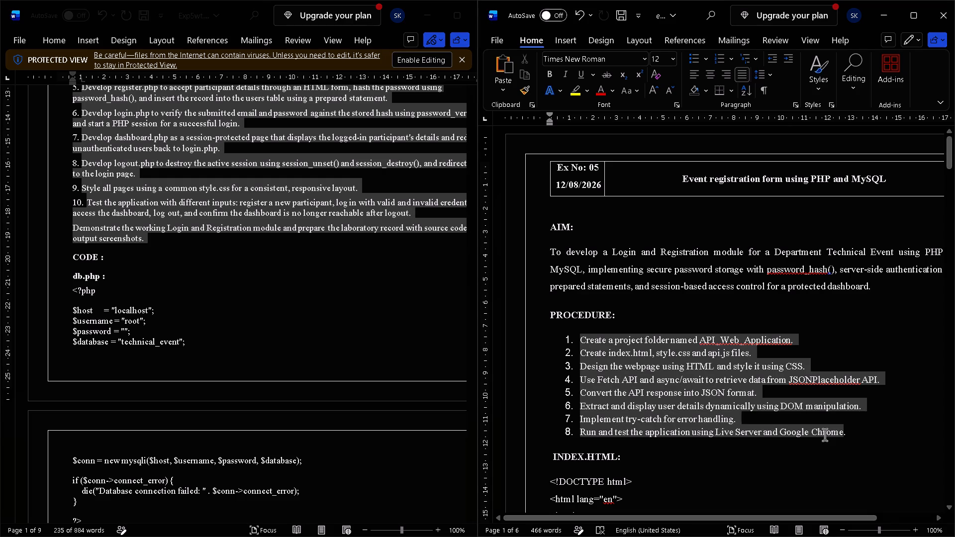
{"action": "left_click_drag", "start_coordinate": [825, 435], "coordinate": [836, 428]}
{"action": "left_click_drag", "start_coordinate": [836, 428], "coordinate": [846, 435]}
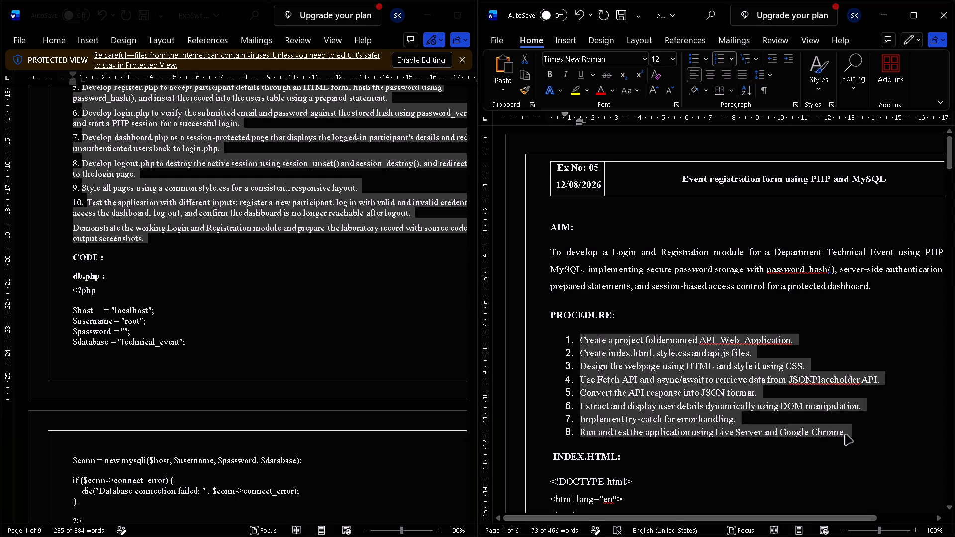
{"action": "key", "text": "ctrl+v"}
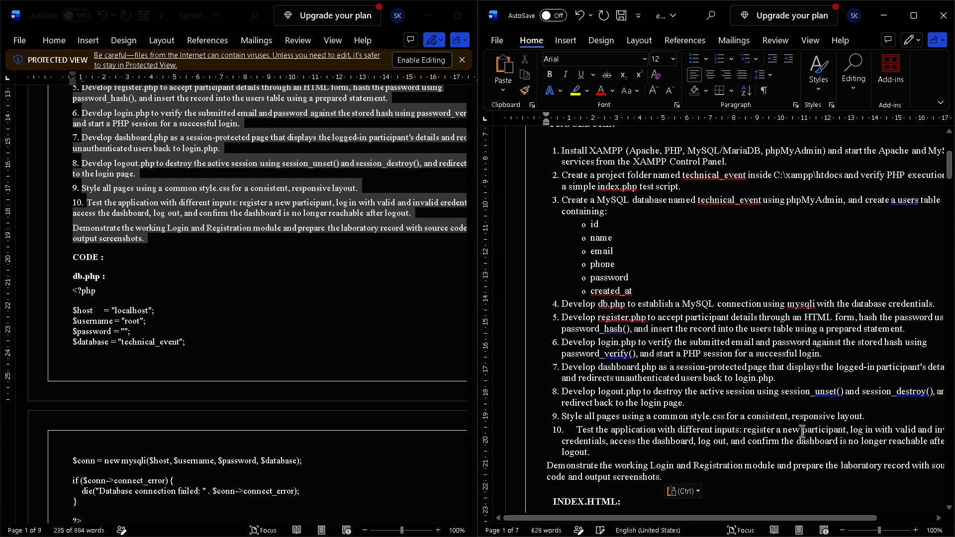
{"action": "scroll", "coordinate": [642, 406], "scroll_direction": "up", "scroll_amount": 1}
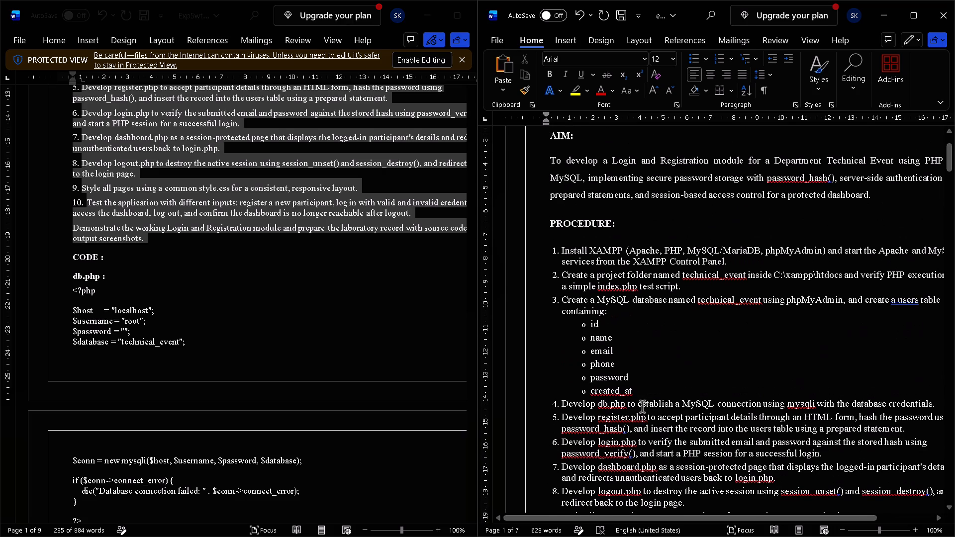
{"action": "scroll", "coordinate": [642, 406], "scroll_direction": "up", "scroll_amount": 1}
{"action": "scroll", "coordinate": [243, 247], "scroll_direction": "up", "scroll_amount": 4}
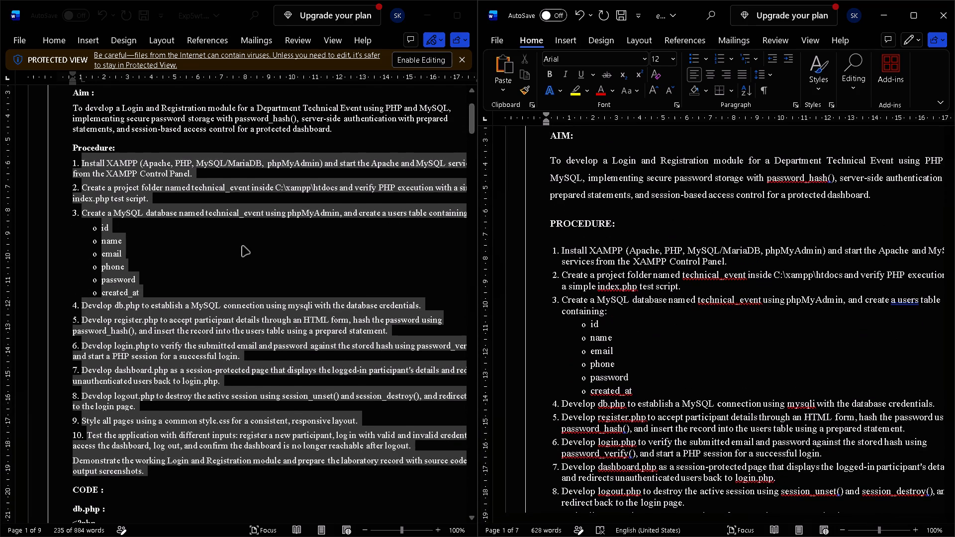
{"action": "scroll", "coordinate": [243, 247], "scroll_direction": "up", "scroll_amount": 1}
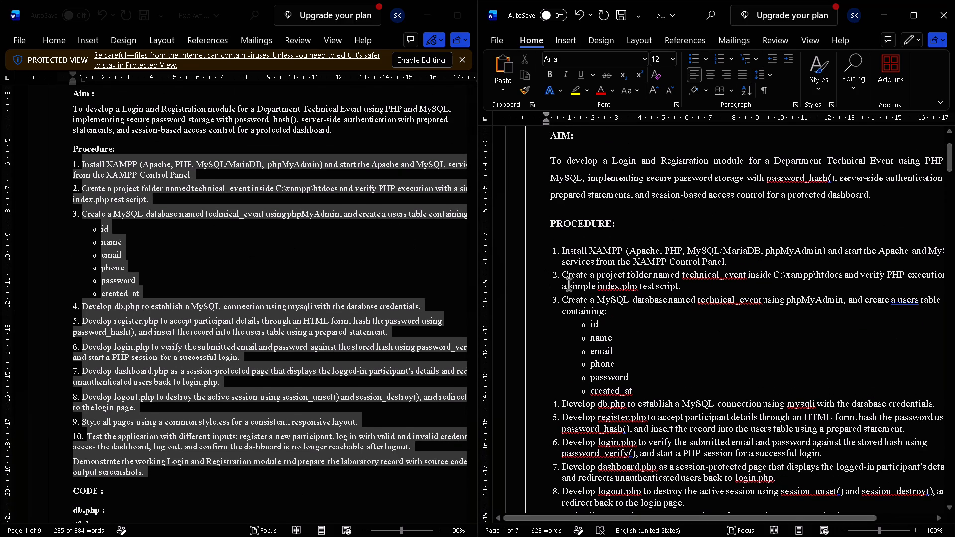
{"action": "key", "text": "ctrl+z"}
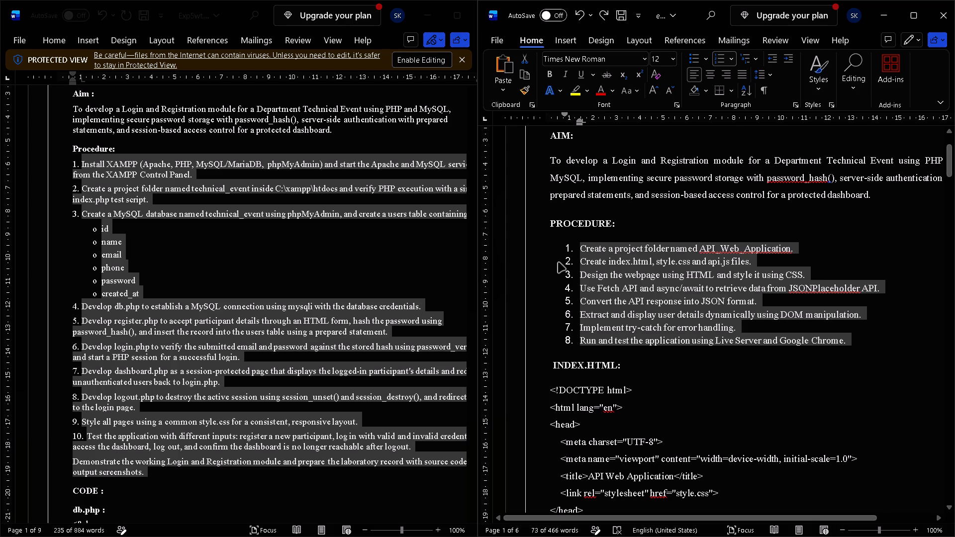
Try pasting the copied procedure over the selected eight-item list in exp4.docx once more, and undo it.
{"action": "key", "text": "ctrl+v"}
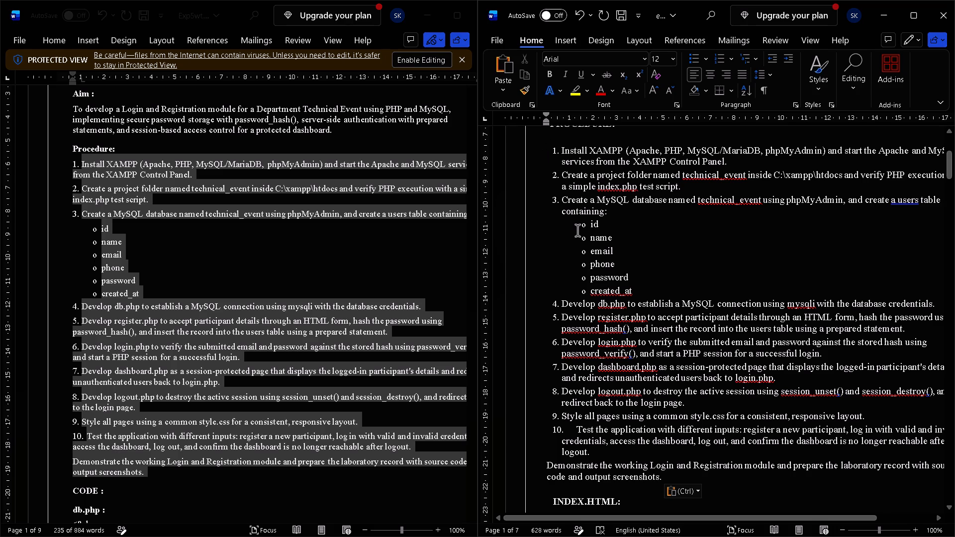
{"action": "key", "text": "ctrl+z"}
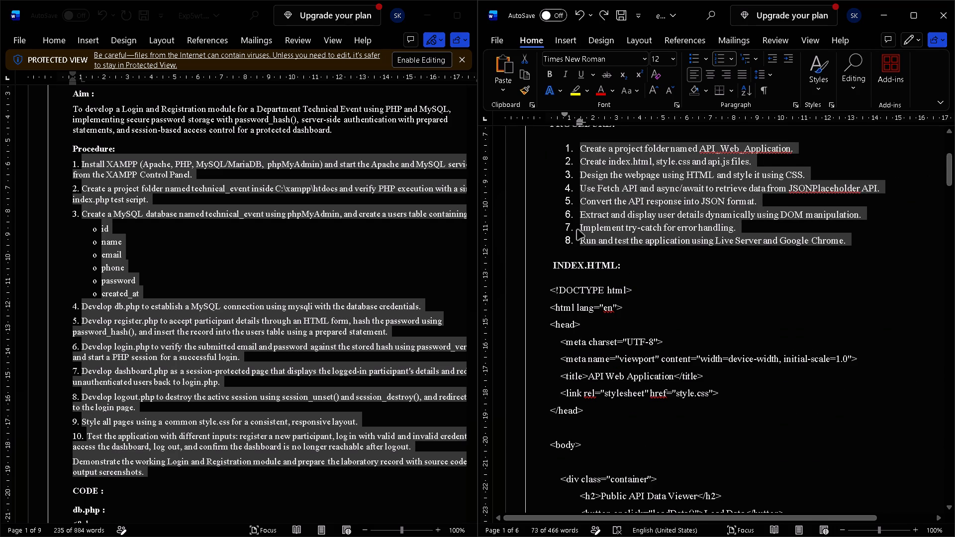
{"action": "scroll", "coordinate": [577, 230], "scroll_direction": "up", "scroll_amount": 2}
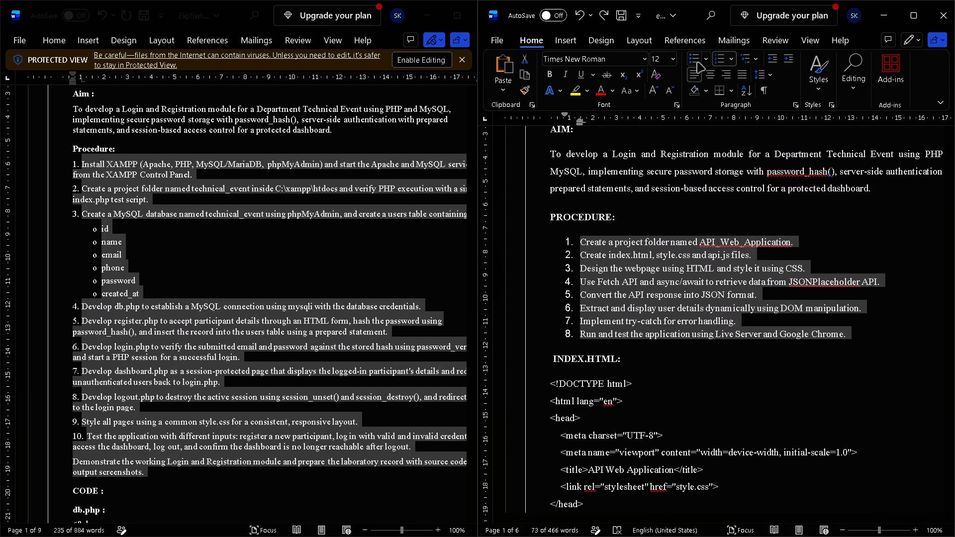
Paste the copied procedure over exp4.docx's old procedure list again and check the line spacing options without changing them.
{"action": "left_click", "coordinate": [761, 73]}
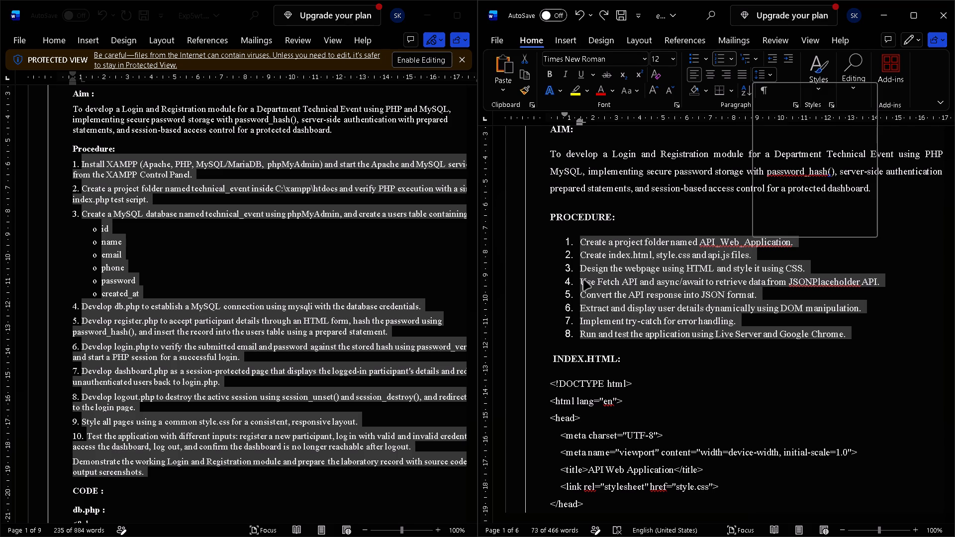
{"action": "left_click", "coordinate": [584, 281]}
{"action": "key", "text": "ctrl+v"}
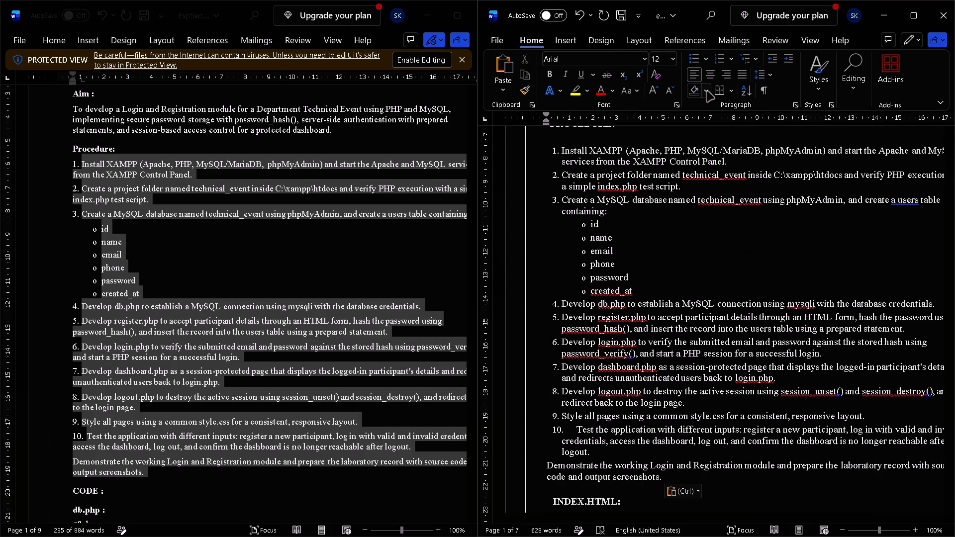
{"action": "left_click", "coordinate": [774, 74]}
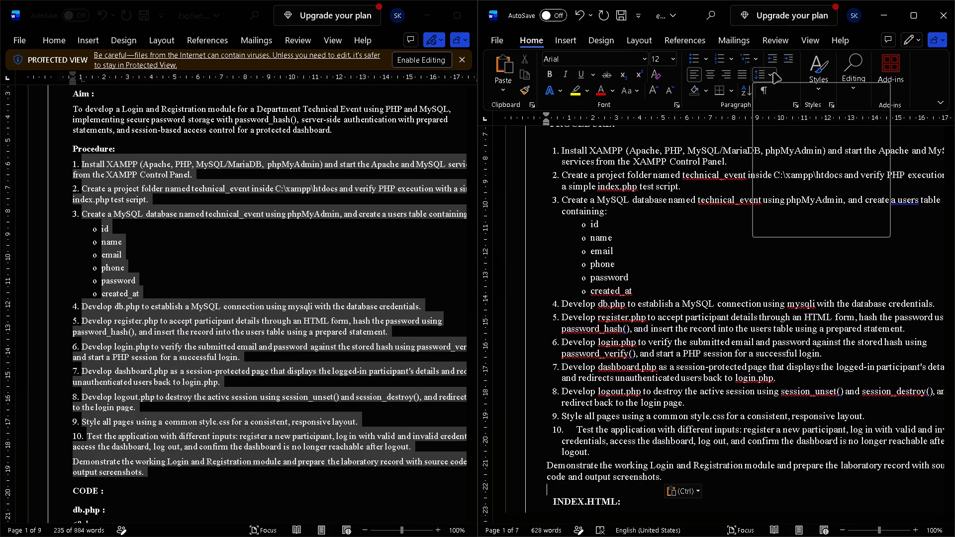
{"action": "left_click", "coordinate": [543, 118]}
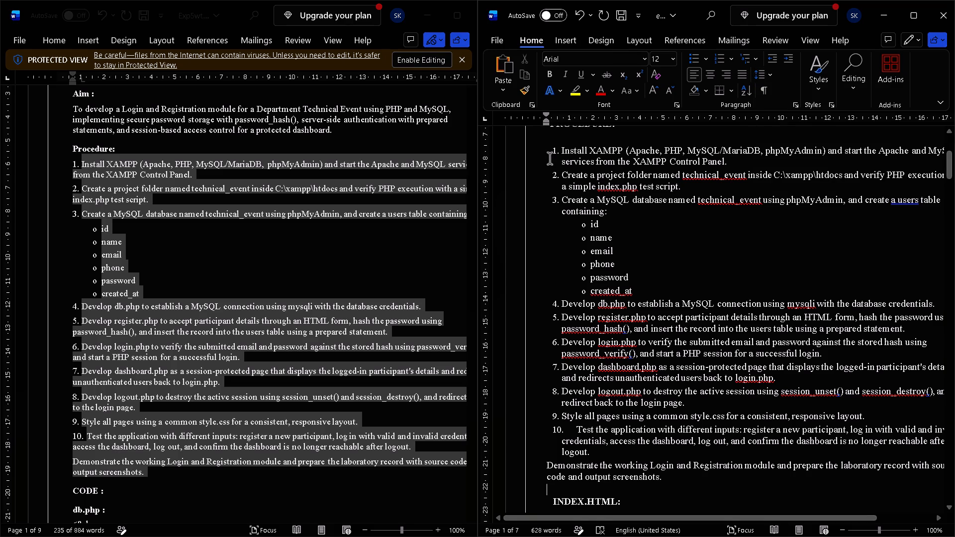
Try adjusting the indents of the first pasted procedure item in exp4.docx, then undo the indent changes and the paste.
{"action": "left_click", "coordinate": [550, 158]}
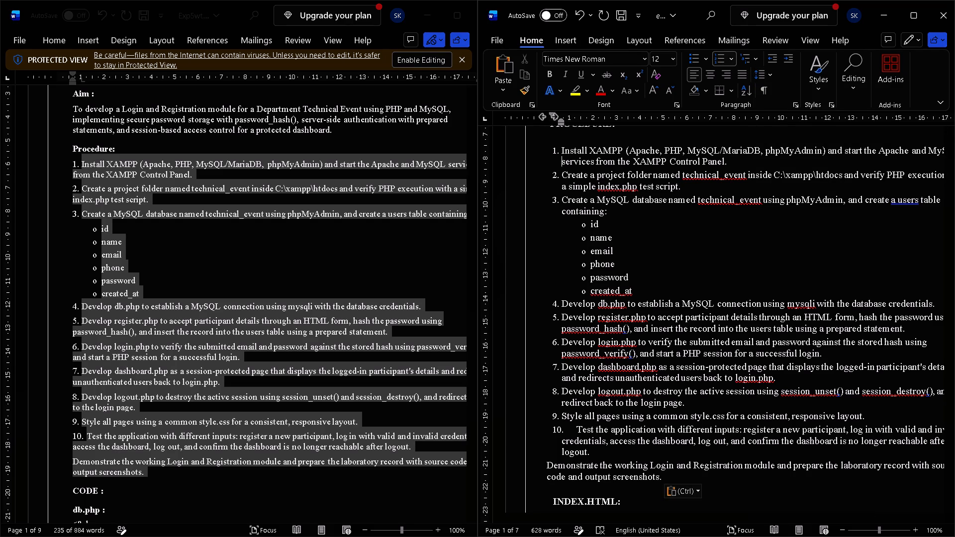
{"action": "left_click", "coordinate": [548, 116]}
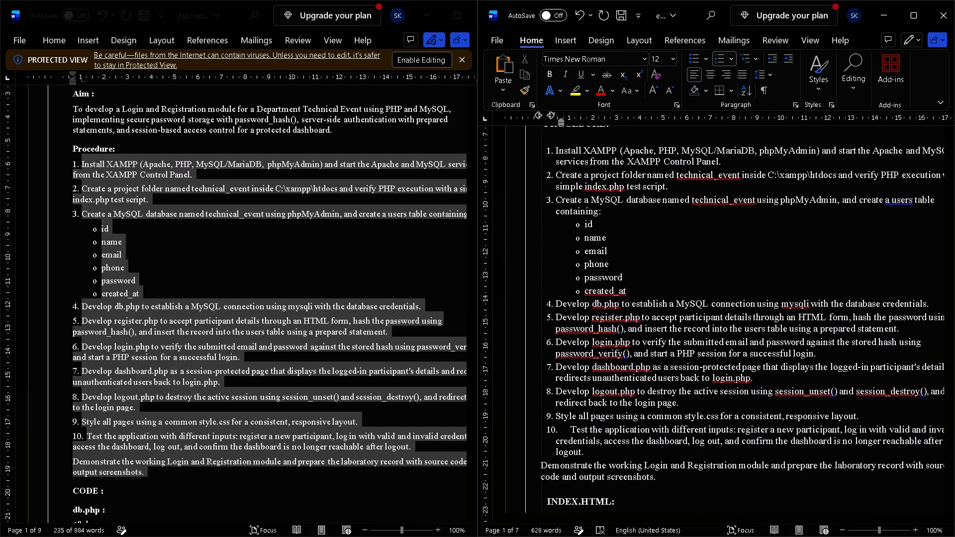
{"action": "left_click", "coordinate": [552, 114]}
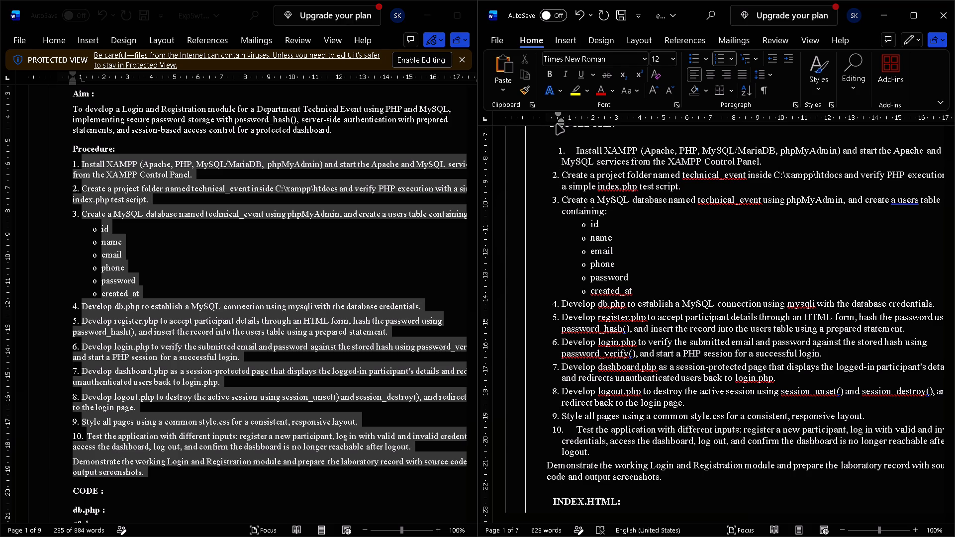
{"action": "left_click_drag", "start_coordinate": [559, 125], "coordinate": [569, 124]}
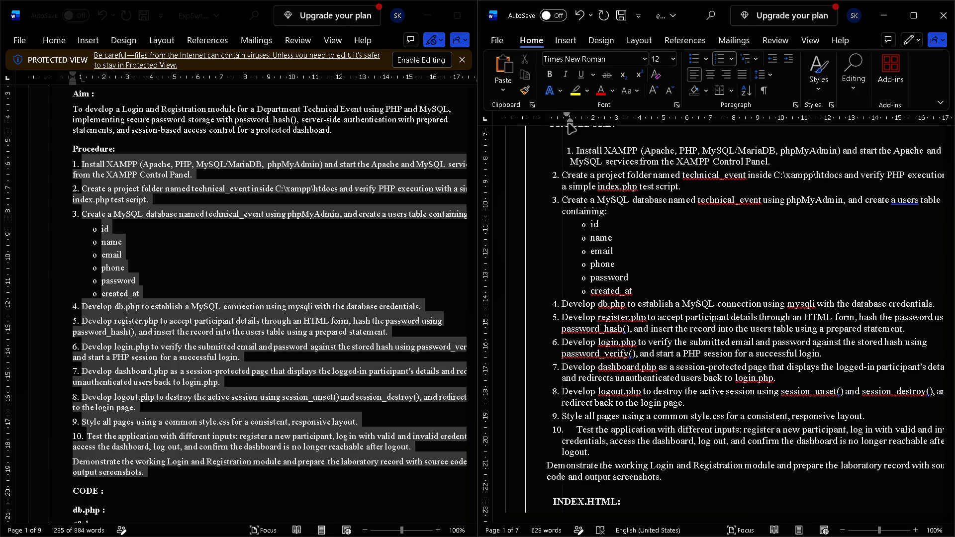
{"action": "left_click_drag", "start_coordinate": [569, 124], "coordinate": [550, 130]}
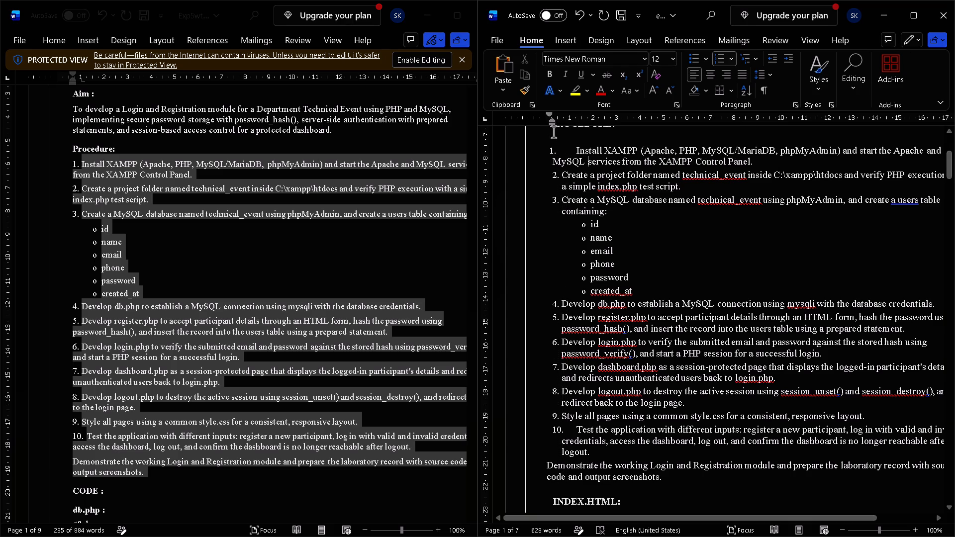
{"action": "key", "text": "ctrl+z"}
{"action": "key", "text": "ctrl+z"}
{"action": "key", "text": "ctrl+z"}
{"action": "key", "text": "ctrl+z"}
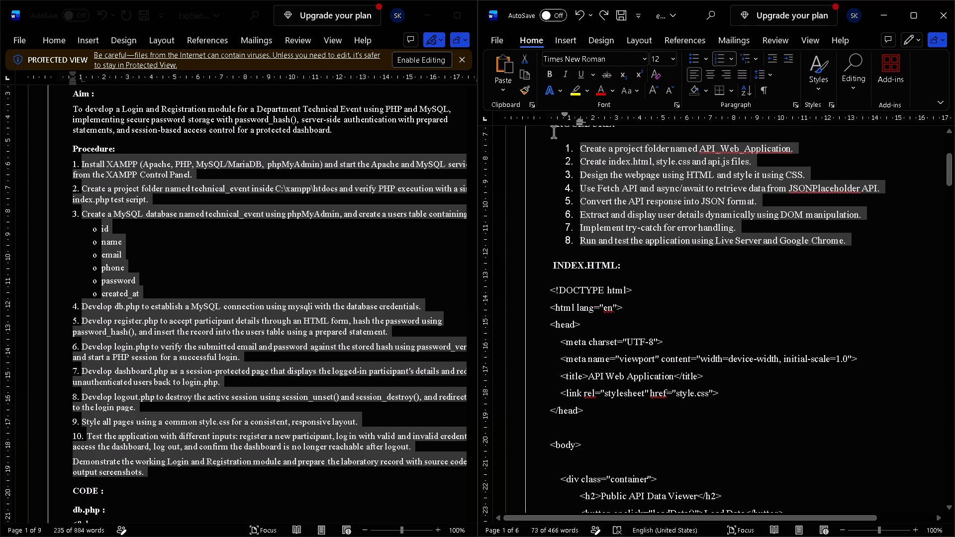
Delete procedure items 2 to 8 in exp4.docx, keeping only "Create a project folder named API_Web_Application." and an unnumbered empty line below it.
{"action": "left_click", "coordinate": [580, 151]}
{"action": "left_click_drag", "start_coordinate": [580, 151], "coordinate": [763, 156]}
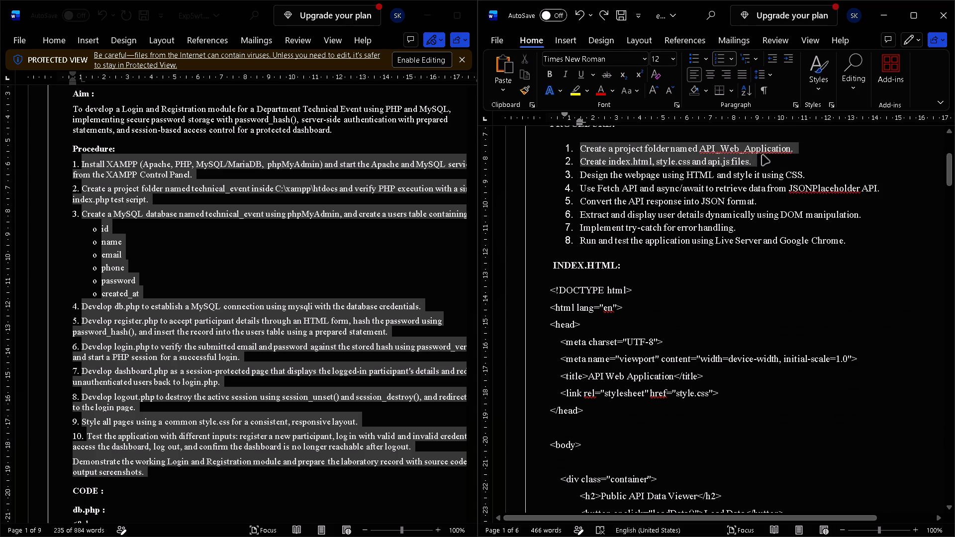
{"action": "left_click_drag", "start_coordinate": [763, 156], "coordinate": [723, 153]}
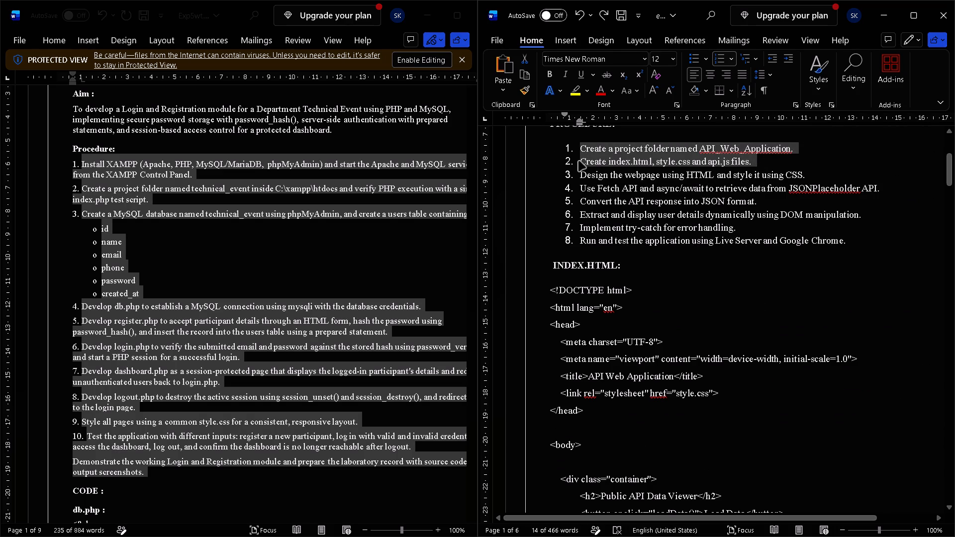
{"action": "left_click", "coordinate": [579, 162]}
{"action": "left_click_drag", "start_coordinate": [579, 162], "coordinate": [839, 240]}
{"action": "key", "text": "backslash"}
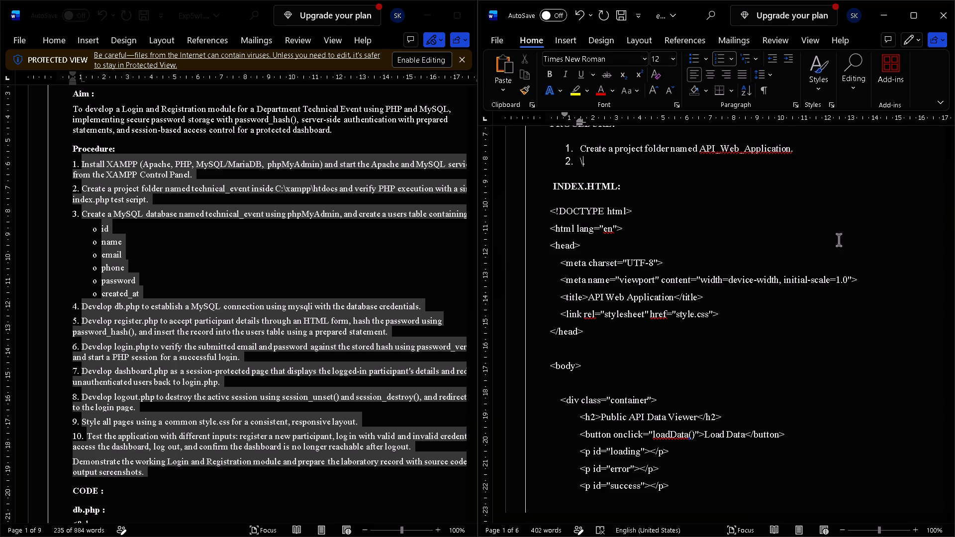
{"action": "key", "text": "BackSpace"}
{"action": "key", "text": "BackSpace"}
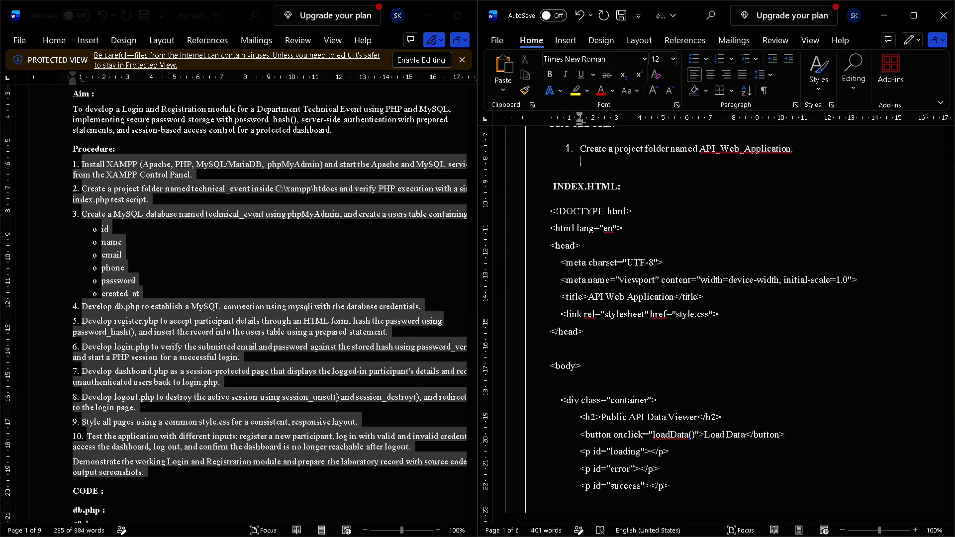
{"action": "key", "text": "Right"}
{"action": "key", "text": "BackSpace"}
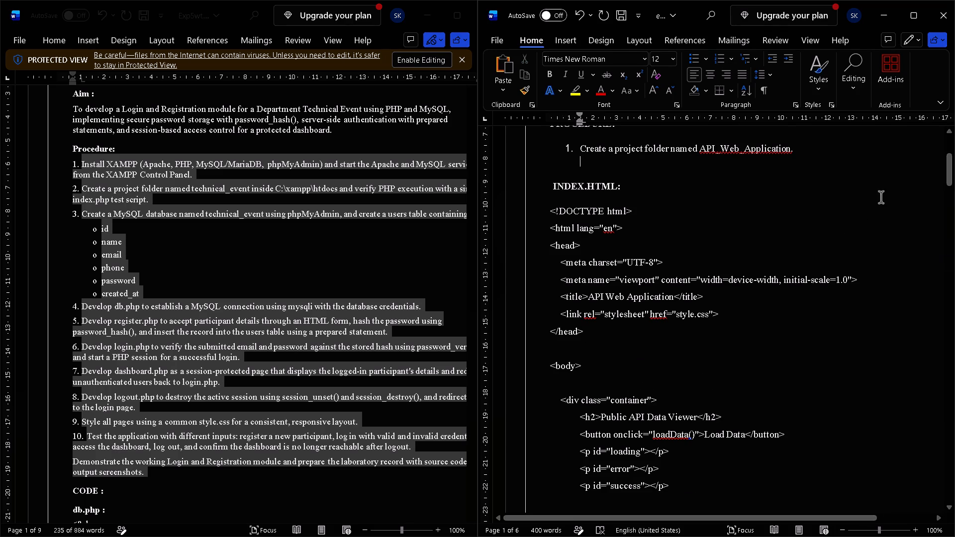
Replace the remaining "Create a project folder named API_Web_Application." item in exp4.docx with the procedure copied from Exp5wt.docx.
{"action": "left_click_drag", "start_coordinate": [804, 149], "coordinate": [587, 132]}
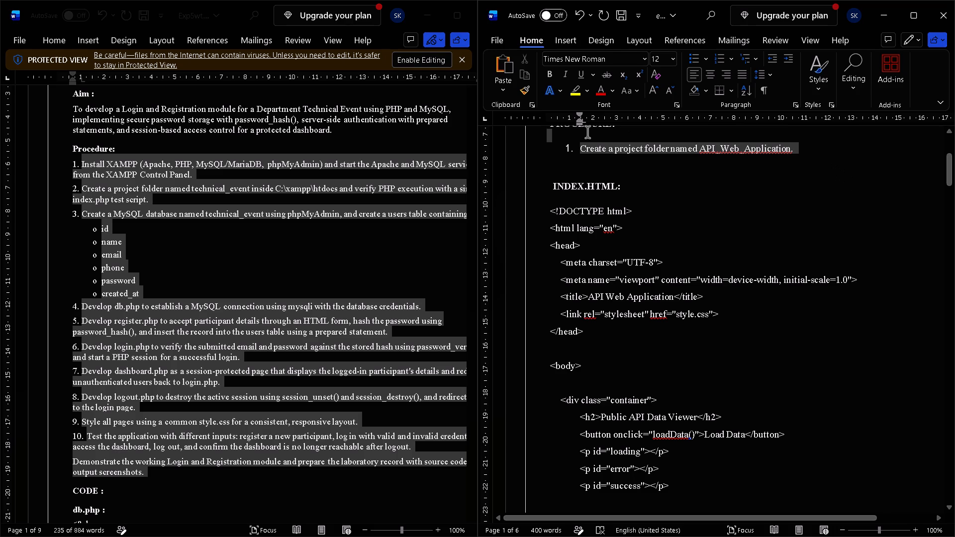
{"action": "left_click_drag", "start_coordinate": [587, 132], "coordinate": [583, 144]}
{"action": "key", "text": "ctrl+v"}
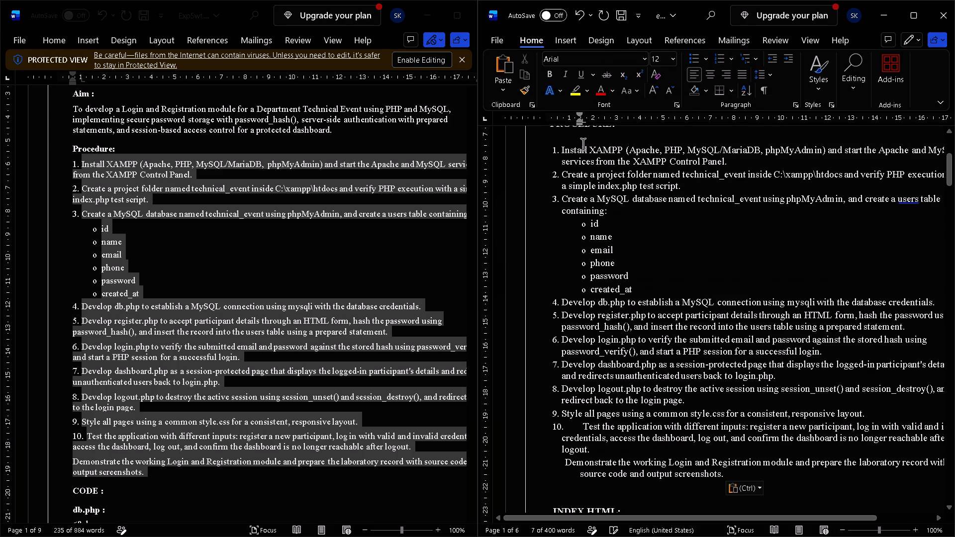
Indent the whole pasted procedure in exp4.docx so its item text starts at about 1.3 cm on the ruler.
{"action": "scroll", "coordinate": [608, 229], "scroll_direction": "down", "scroll_amount": 1}
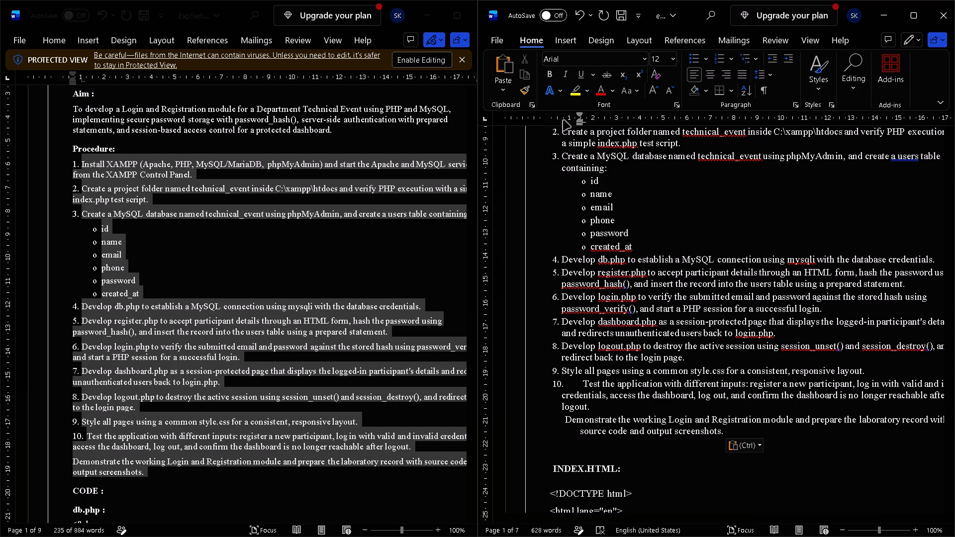
{"action": "left_click", "coordinate": [550, 161]}
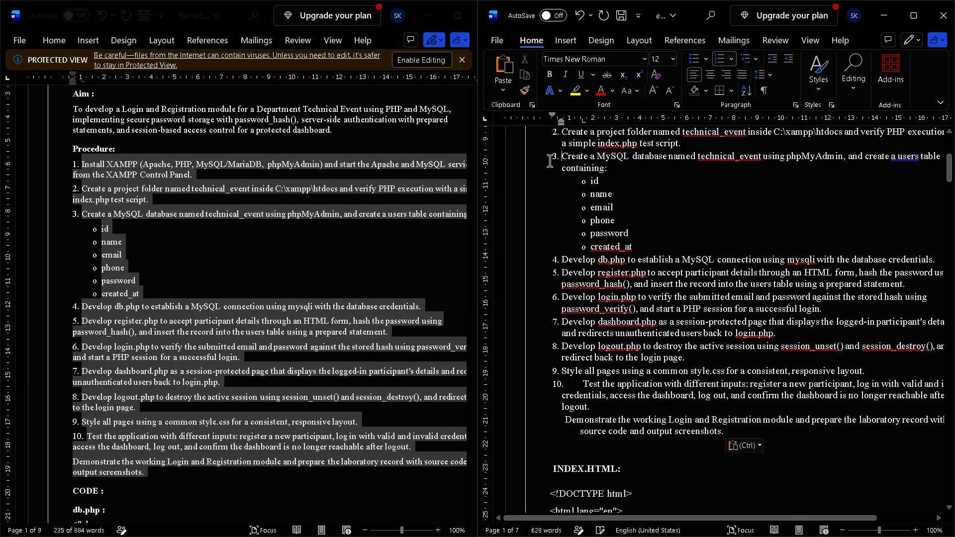
{"action": "scroll", "coordinate": [550, 161], "scroll_direction": "up", "scroll_amount": 2}
{"action": "left_click_drag", "start_coordinate": [549, 184], "coordinate": [689, 441]}
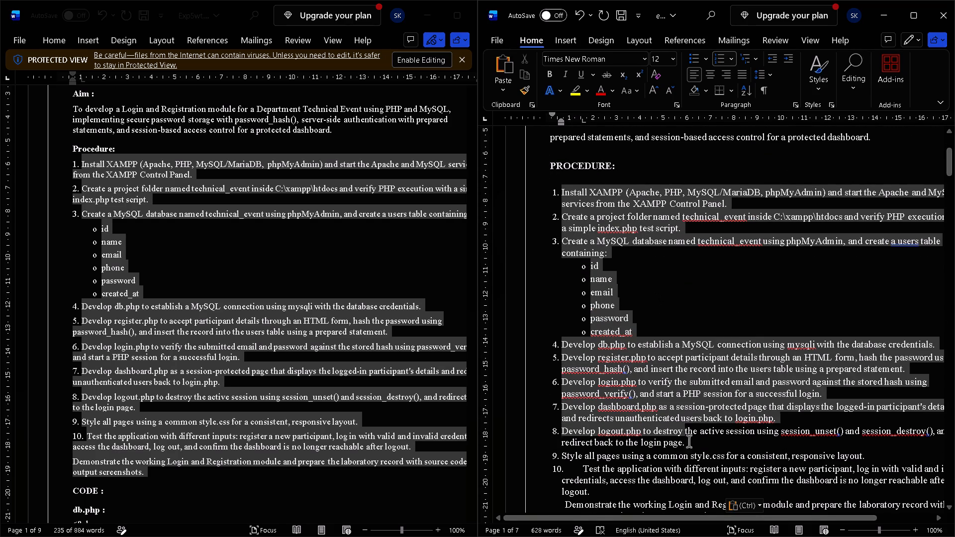
{"action": "left_click_drag", "start_coordinate": [689, 441], "coordinate": [732, 448]}
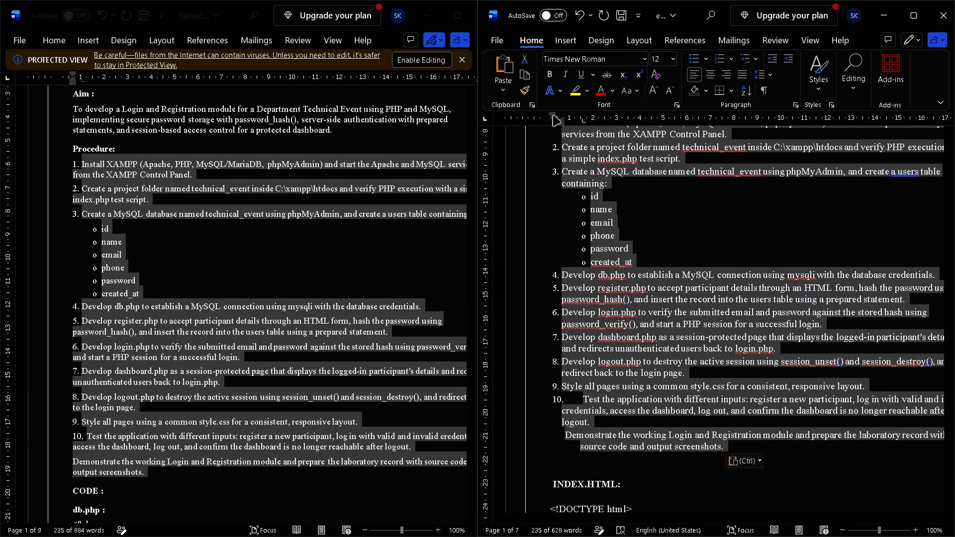
{"action": "left_click_drag", "start_coordinate": [554, 116], "coordinate": [569, 116]}
{"action": "left_click_drag", "start_coordinate": [561, 121], "coordinate": [561, 123]}
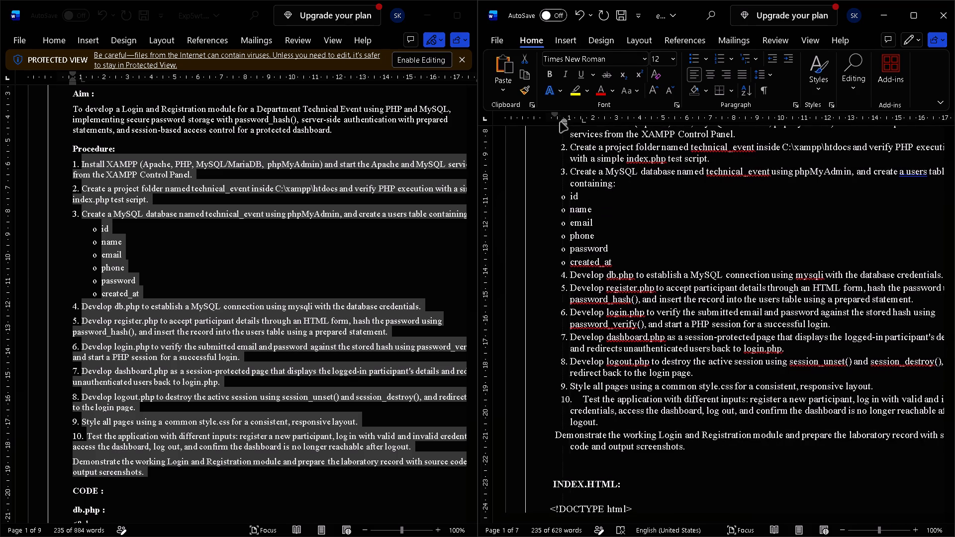
{"action": "left_click_drag", "start_coordinate": [561, 123], "coordinate": [573, 122]}
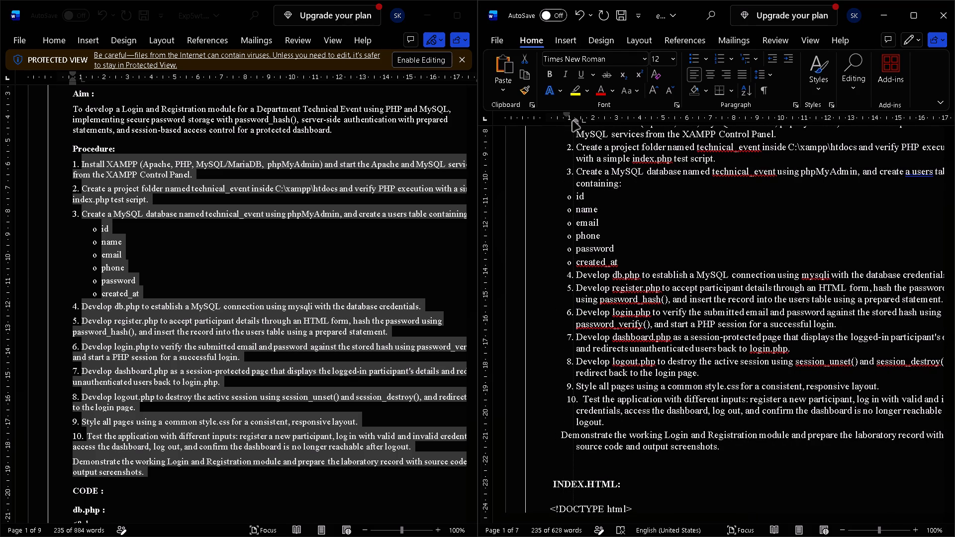
{"action": "left_click_drag", "start_coordinate": [573, 122], "coordinate": [571, 122]}
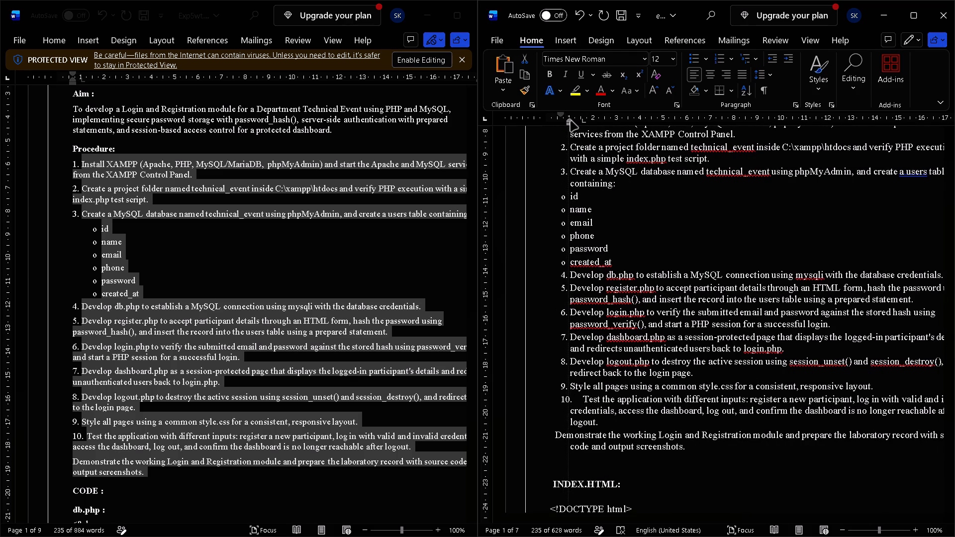
{"action": "left_click_drag", "start_coordinate": [571, 122], "coordinate": [573, 123]}
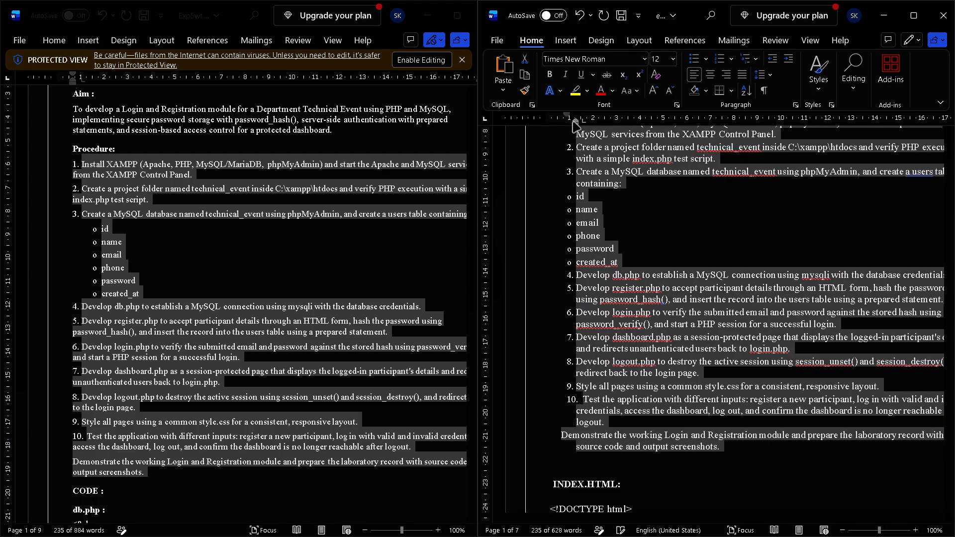
Indent the sub-bullets id to created_at under item 3 further, so their text starts at about 3 cm on the ruler.
{"action": "scroll", "coordinate": [545, 252], "scroll_direction": "up", "scroll_amount": 3}
{"action": "scroll", "coordinate": [545, 252], "scroll_direction": "down", "scroll_amount": 1}
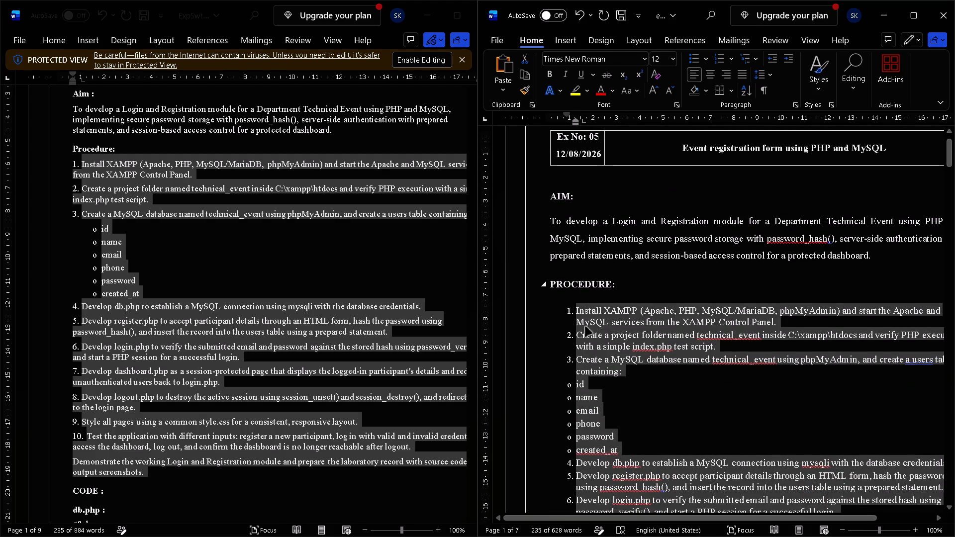
{"action": "left_click", "coordinate": [565, 372]}
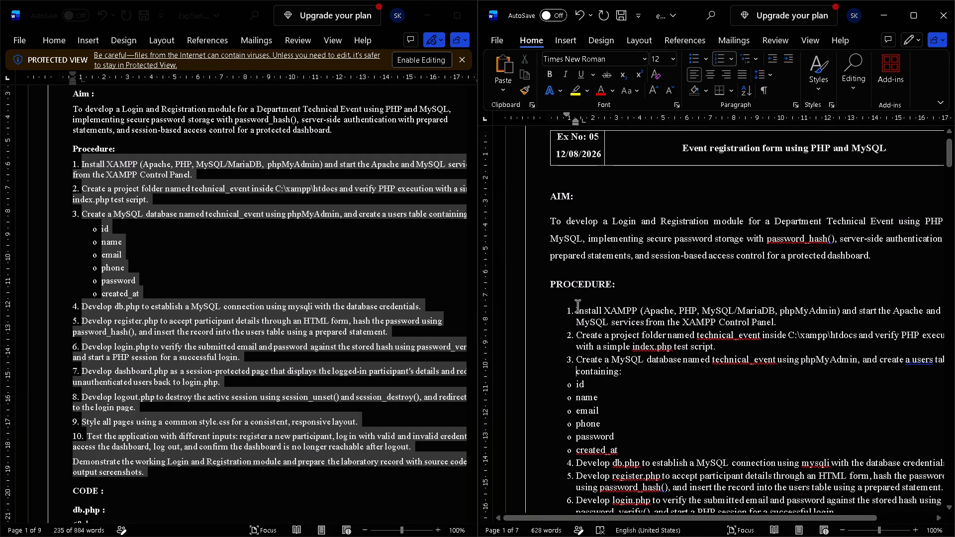
{"action": "left_click_drag", "start_coordinate": [561, 381], "coordinate": [635, 430]}
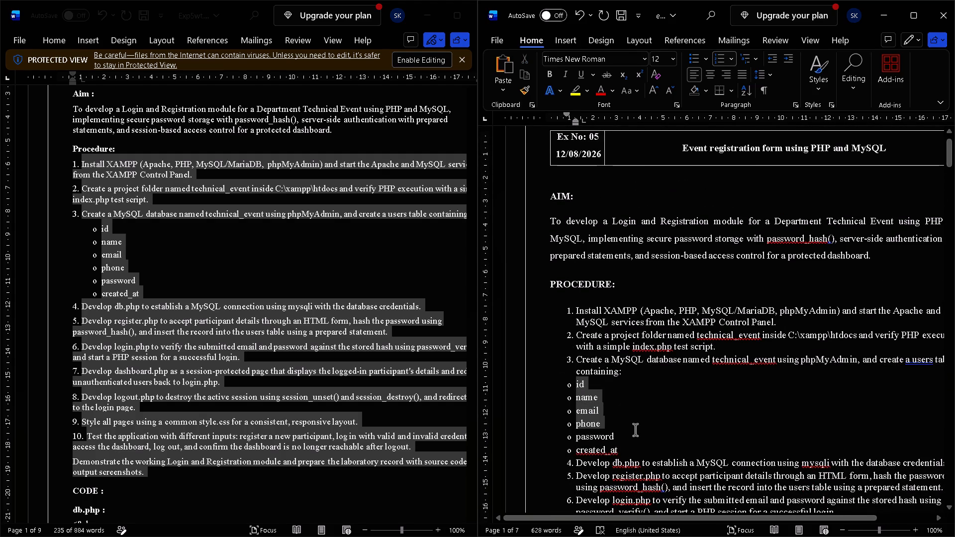
{"action": "left_click_drag", "start_coordinate": [635, 430], "coordinate": [632, 450]}
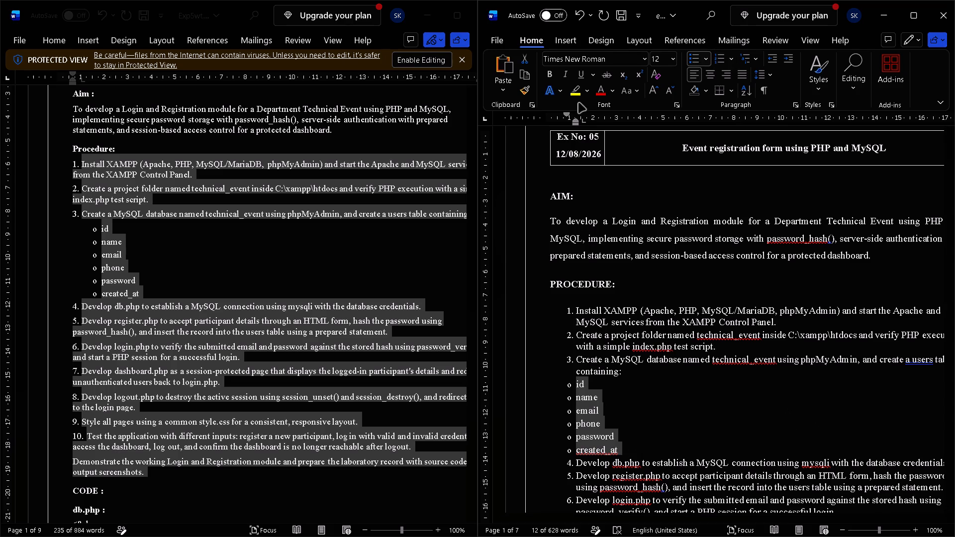
{"action": "left_click_drag", "start_coordinate": [576, 122], "coordinate": [603, 125]}
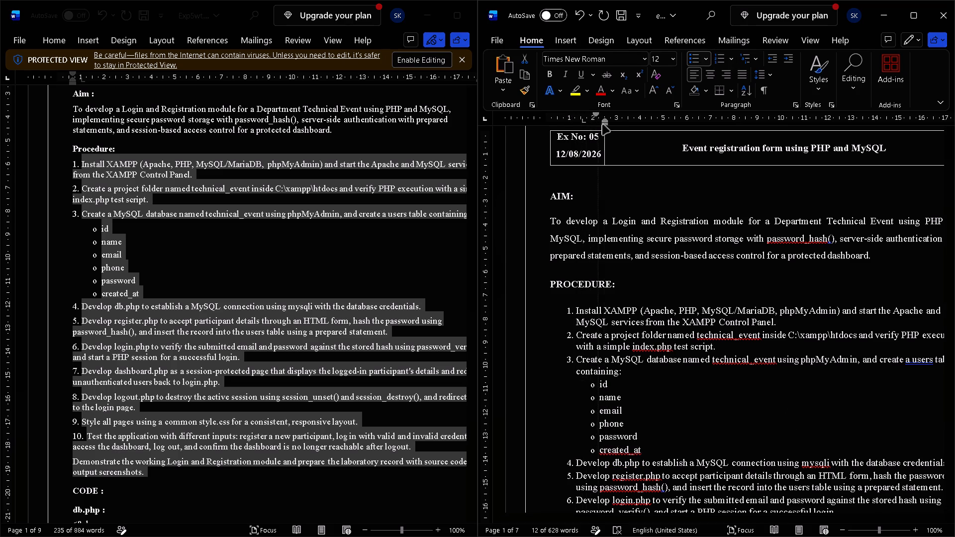
{"action": "left_click_drag", "start_coordinate": [603, 125], "coordinate": [614, 129]}
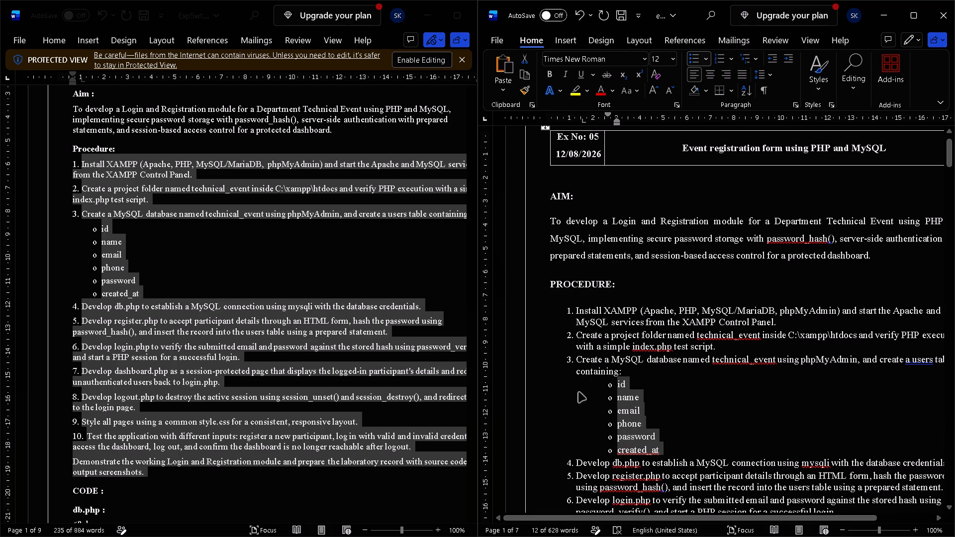
{"action": "left_click", "coordinate": [578, 421]}
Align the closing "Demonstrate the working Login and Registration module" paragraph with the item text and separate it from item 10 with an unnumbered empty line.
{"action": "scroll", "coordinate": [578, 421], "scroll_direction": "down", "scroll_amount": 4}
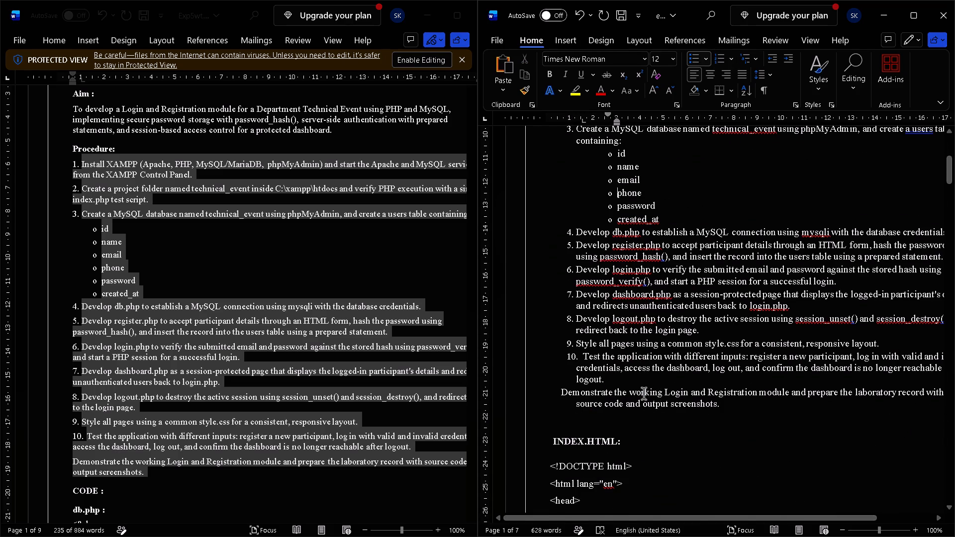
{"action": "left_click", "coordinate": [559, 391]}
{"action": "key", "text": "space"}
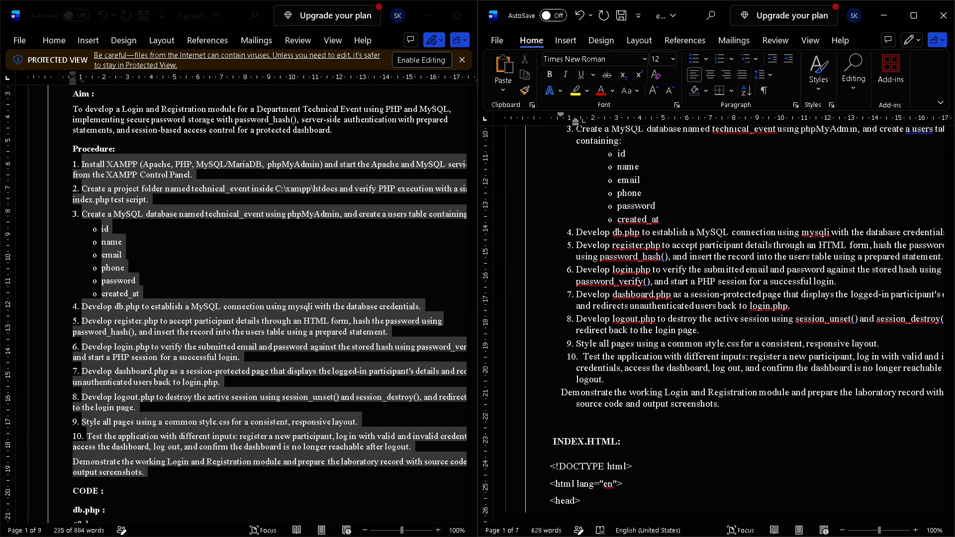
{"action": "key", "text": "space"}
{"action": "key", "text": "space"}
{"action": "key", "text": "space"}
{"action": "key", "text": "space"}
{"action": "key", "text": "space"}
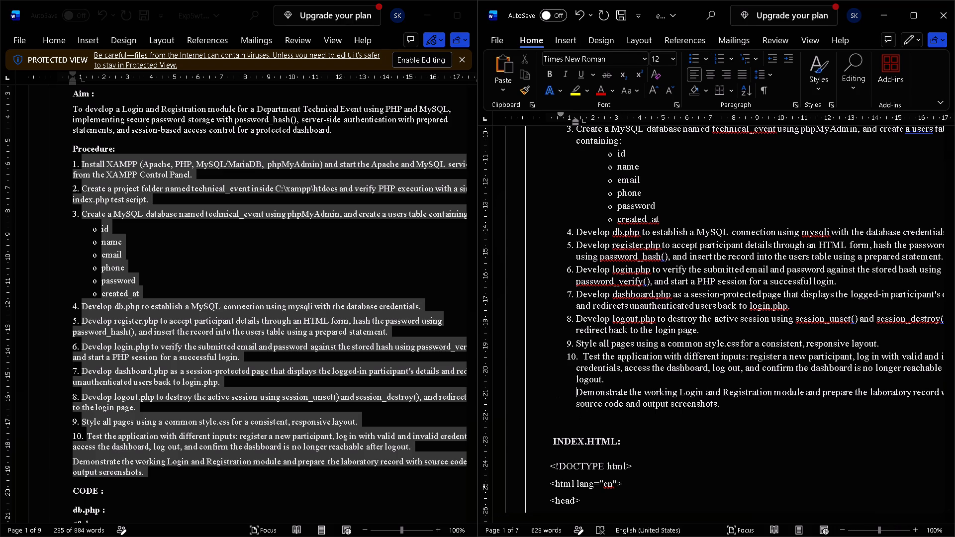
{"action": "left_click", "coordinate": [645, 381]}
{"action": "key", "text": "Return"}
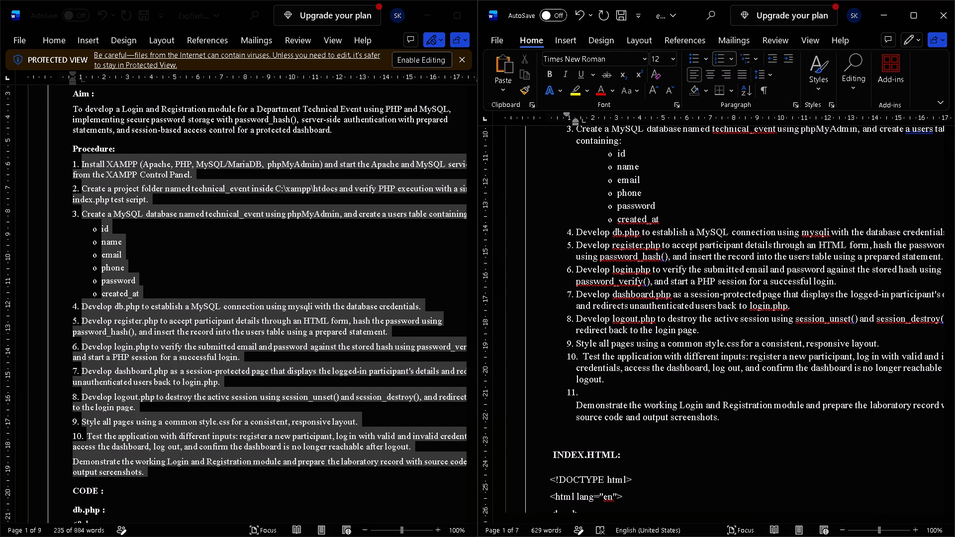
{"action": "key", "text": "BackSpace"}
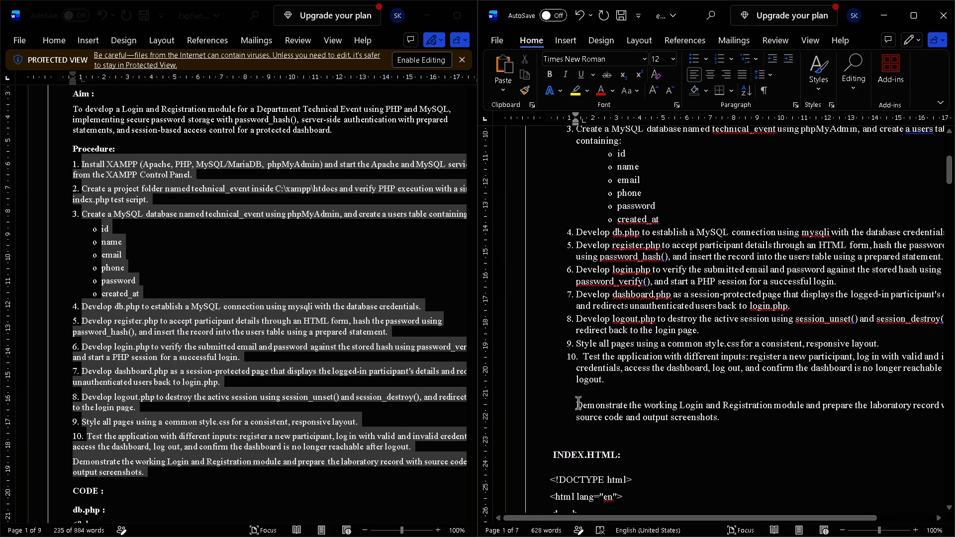
Set the line spacing of the whole pasted procedure, including its closing paragraph, to 1.5.
{"action": "left_click_drag", "start_coordinate": [730, 419], "coordinate": [610, 126]}
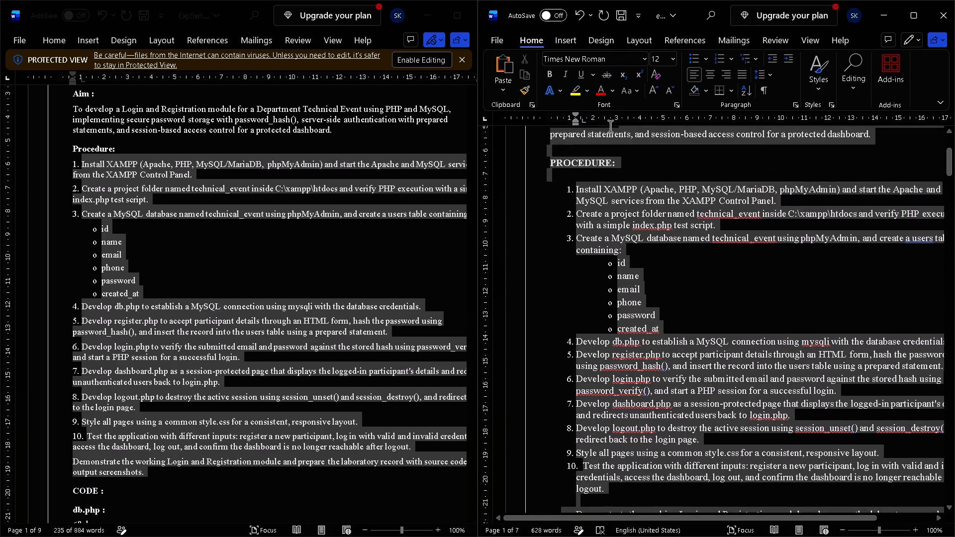
{"action": "left_click_drag", "start_coordinate": [610, 126], "coordinate": [578, 195]}
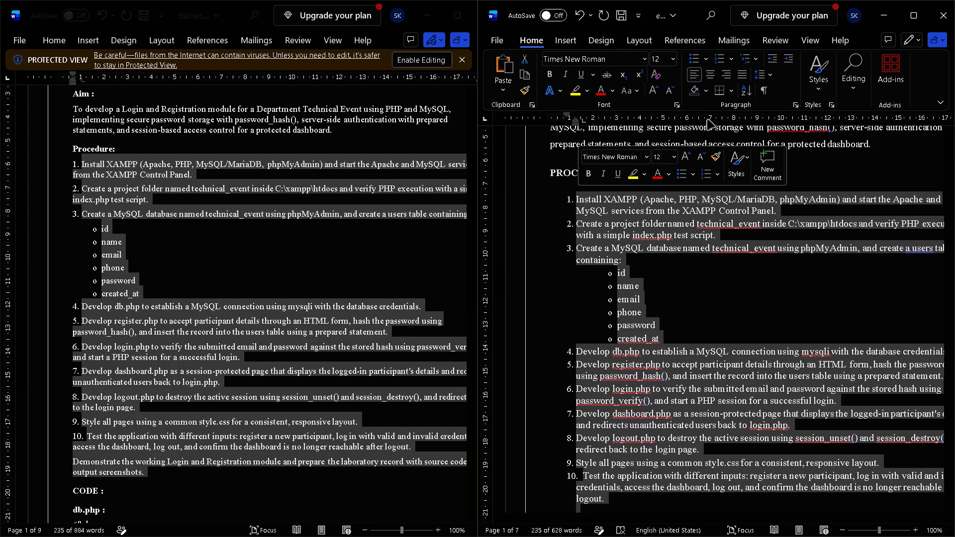
{"action": "left_click", "coordinate": [761, 67]}
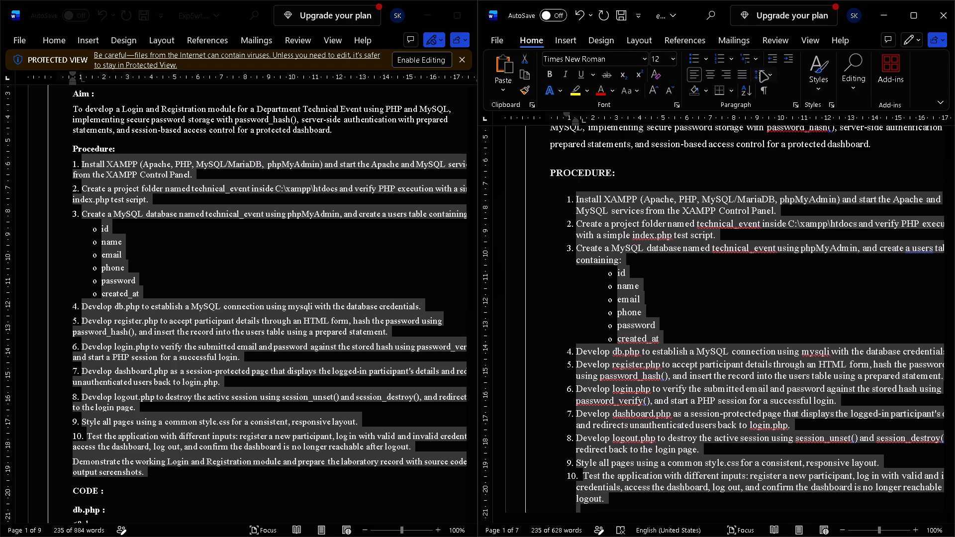
{"action": "left_click", "coordinate": [761, 72]}
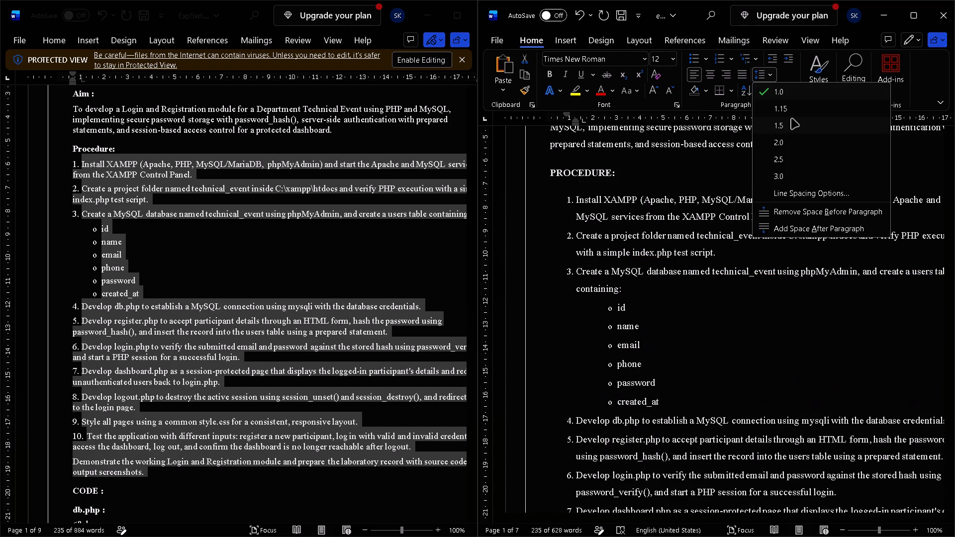
{"action": "left_click", "coordinate": [792, 119]}
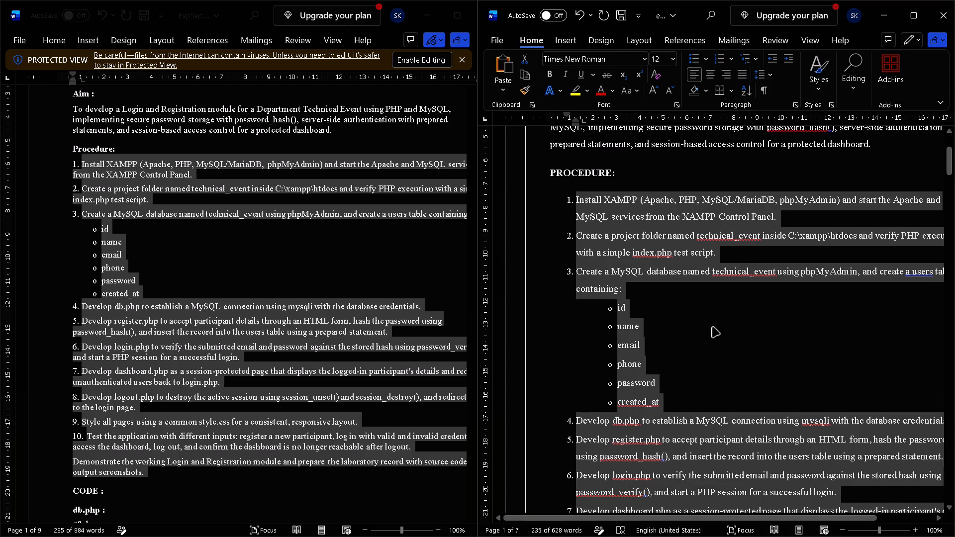
{"action": "left_click", "coordinate": [713, 328]}
Delete the closing "Demonstrate the working Login and Registration module" paragraph below procedure item 10.
{"action": "scroll", "coordinate": [713, 328], "scroll_direction": "down", "scroll_amount": 10}
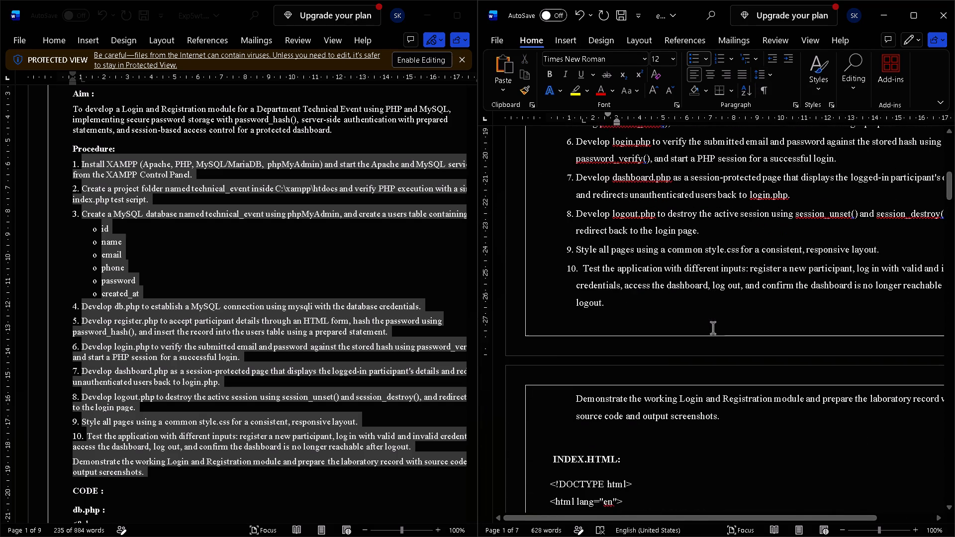
{"action": "scroll", "coordinate": [713, 328], "scroll_direction": "down", "scroll_amount": 2}
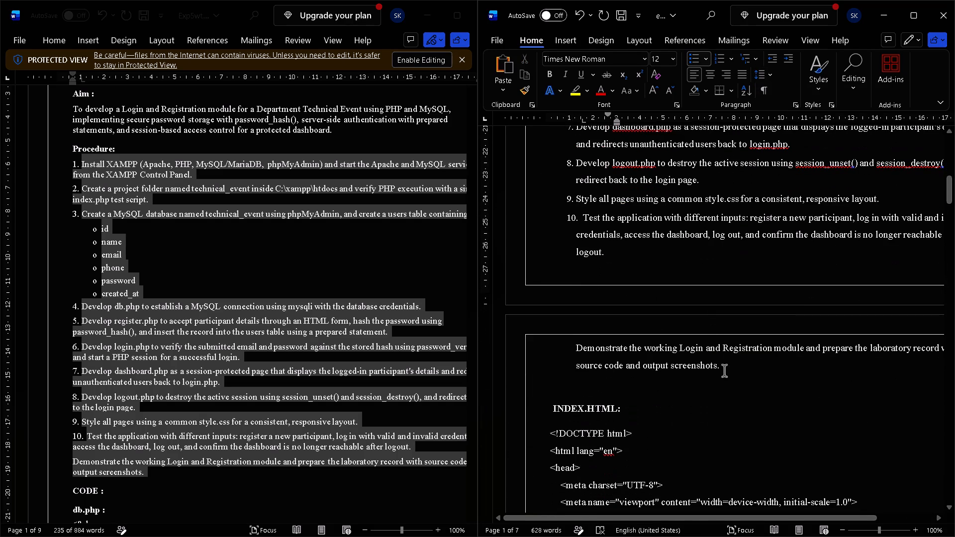
{"action": "left_click_drag", "start_coordinate": [724, 370], "coordinate": [584, 349]}
{"action": "key", "text": "BackSpace"}
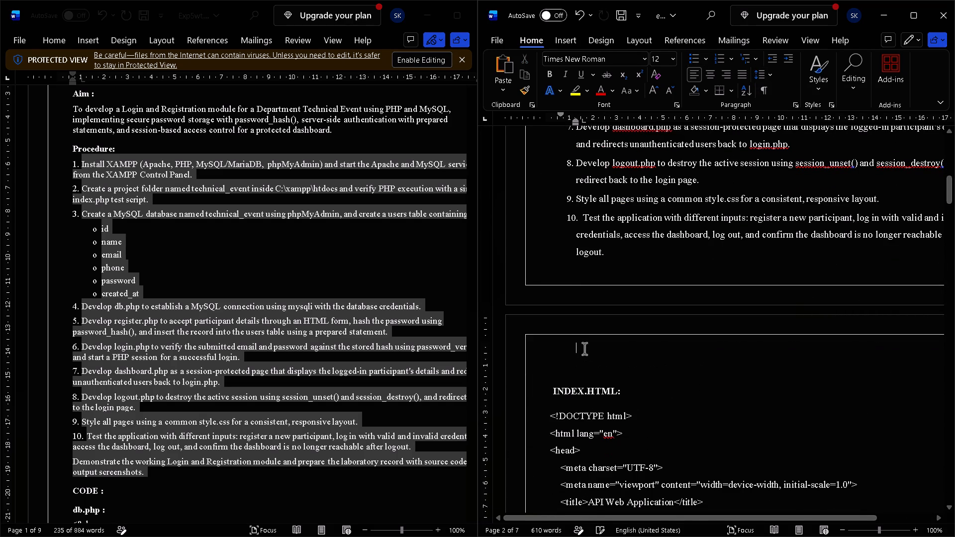
{"action": "key", "text": "BackSpace"}
{"action": "key", "text": "BackSpace"}
{"action": "key", "text": "BackSpace"}
{"action": "key", "text": "BackSpace"}
{"action": "key", "text": "BackSpace"}
{"action": "key", "text": "BackSpace"}
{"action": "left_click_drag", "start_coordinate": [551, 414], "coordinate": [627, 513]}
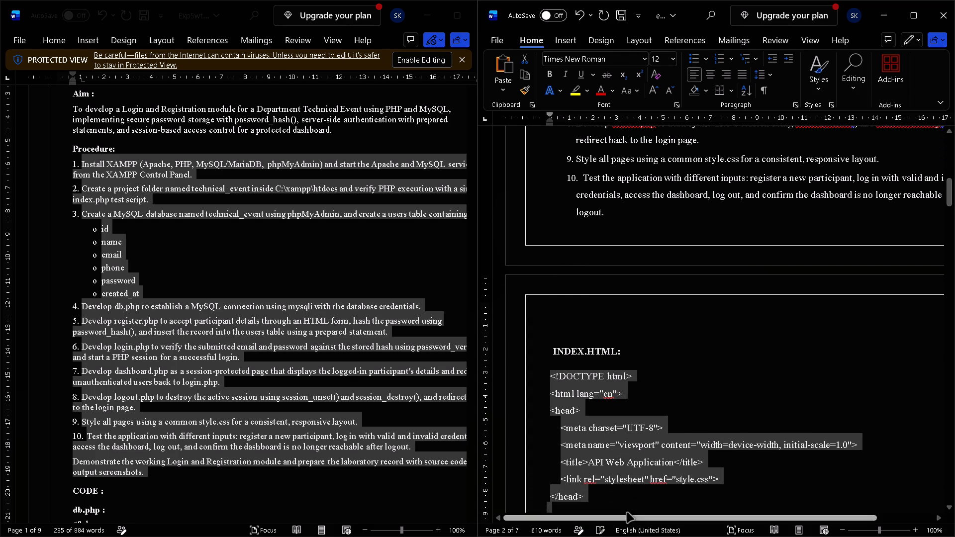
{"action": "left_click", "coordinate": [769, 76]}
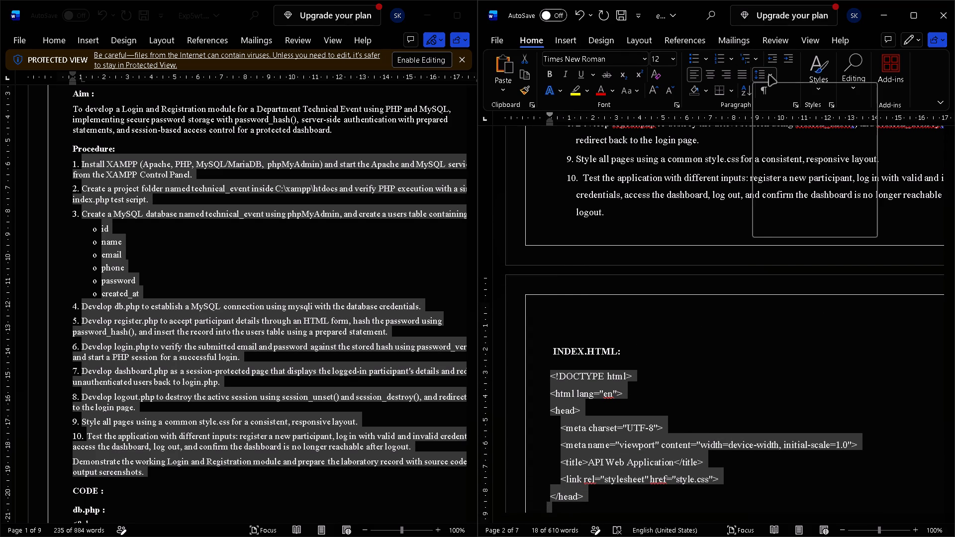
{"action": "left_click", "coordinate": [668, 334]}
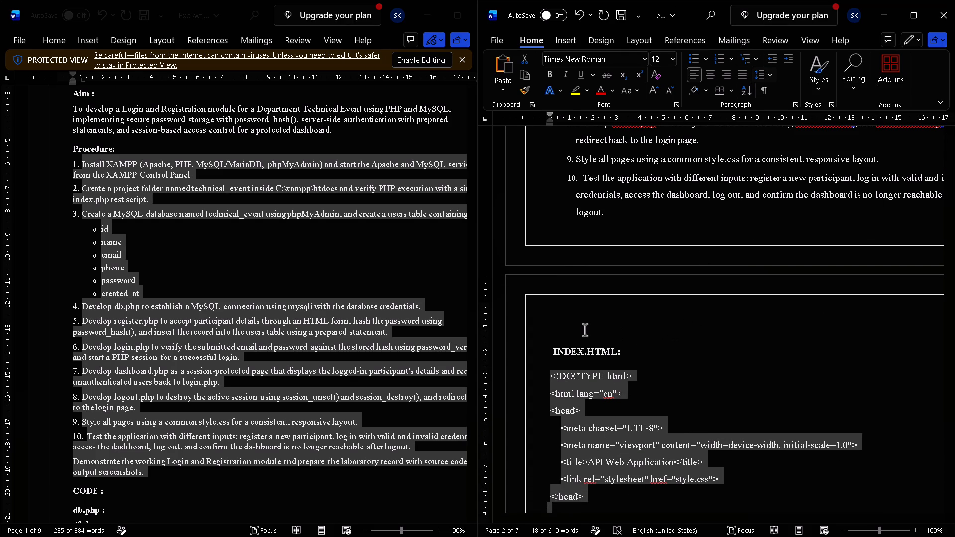
Remove the extra empty lines above the INDEX.HTML heading so it starts at the top of page 2.
{"action": "left_click", "coordinate": [585, 330]}
{"action": "key", "text": "BackSpace"}
{"action": "key", "text": "BackSpace"}
{"action": "key", "text": "BackSpace"}
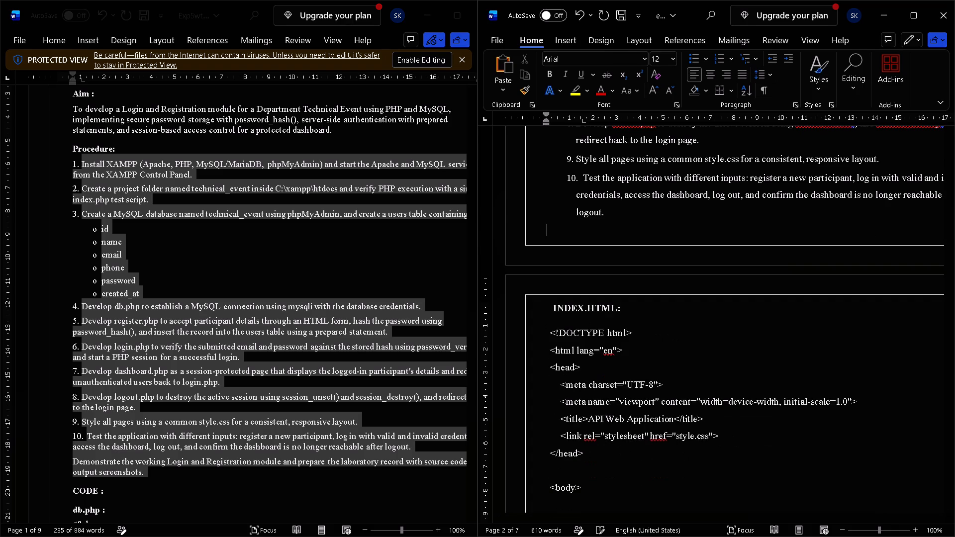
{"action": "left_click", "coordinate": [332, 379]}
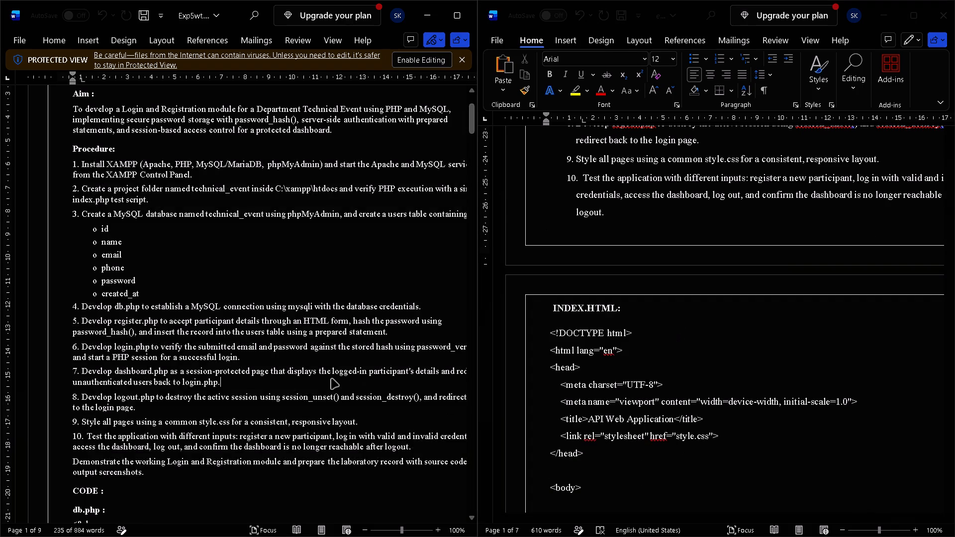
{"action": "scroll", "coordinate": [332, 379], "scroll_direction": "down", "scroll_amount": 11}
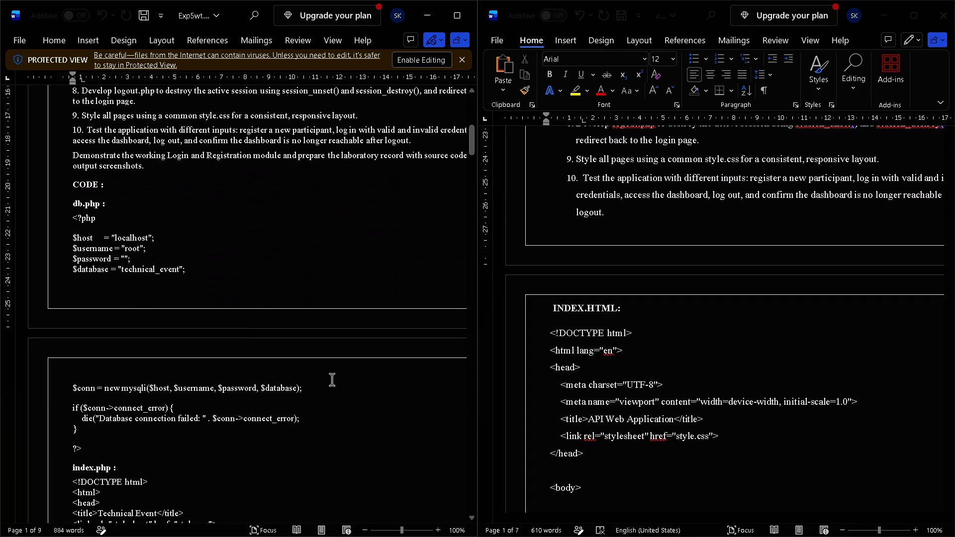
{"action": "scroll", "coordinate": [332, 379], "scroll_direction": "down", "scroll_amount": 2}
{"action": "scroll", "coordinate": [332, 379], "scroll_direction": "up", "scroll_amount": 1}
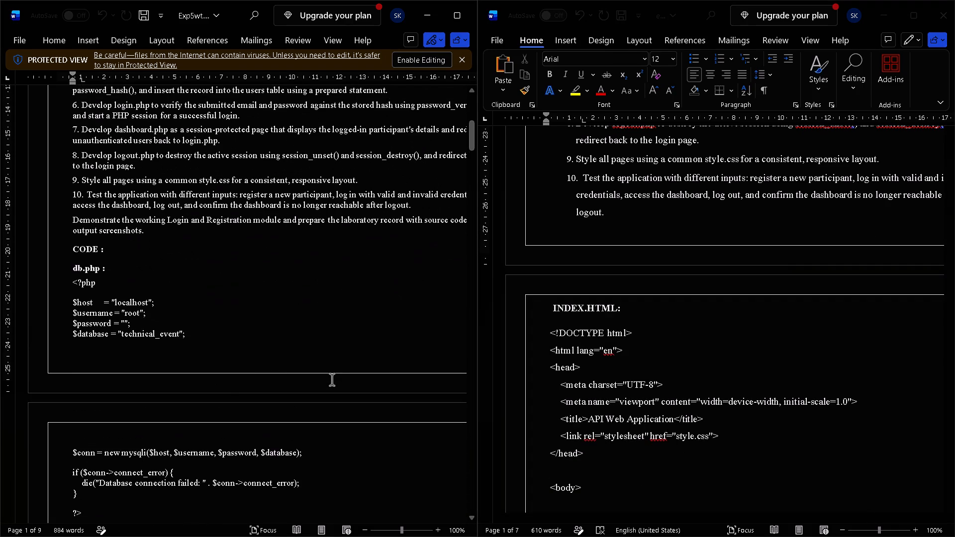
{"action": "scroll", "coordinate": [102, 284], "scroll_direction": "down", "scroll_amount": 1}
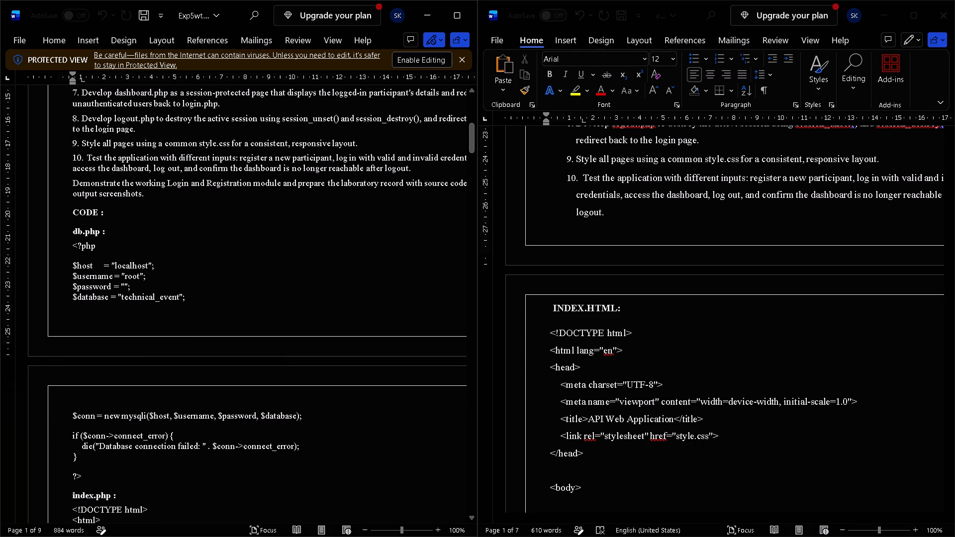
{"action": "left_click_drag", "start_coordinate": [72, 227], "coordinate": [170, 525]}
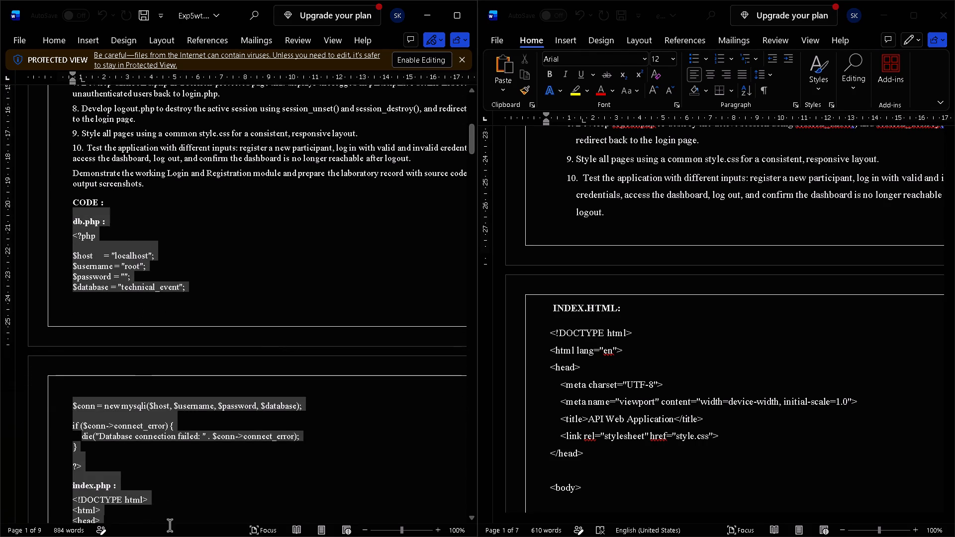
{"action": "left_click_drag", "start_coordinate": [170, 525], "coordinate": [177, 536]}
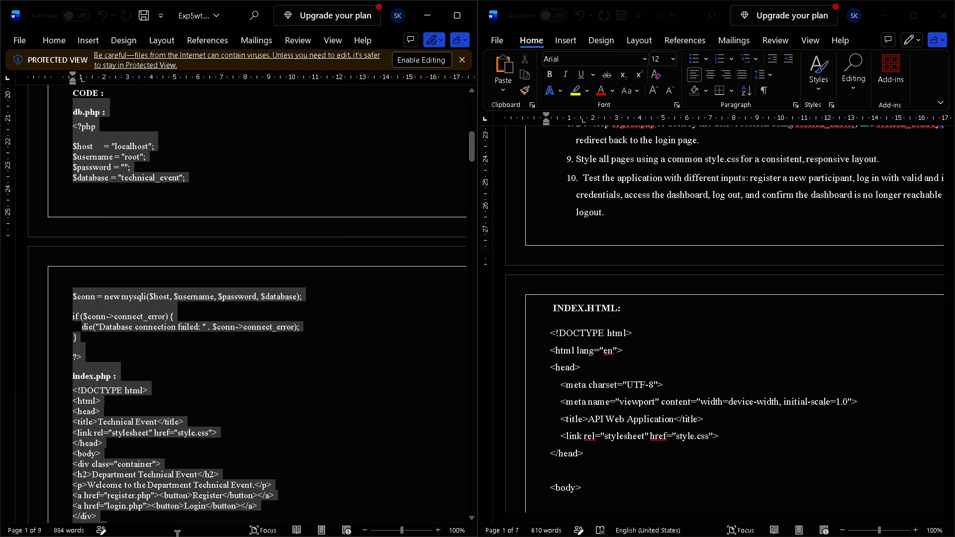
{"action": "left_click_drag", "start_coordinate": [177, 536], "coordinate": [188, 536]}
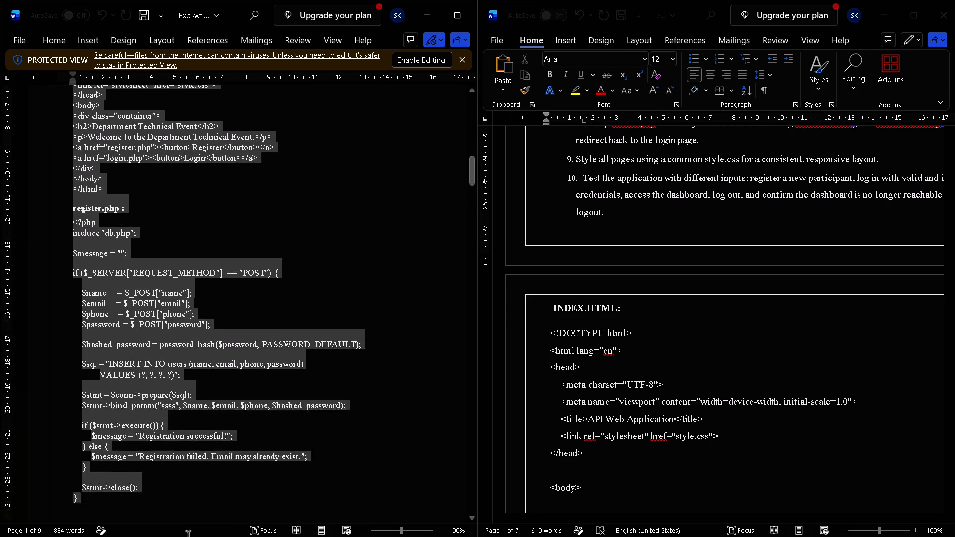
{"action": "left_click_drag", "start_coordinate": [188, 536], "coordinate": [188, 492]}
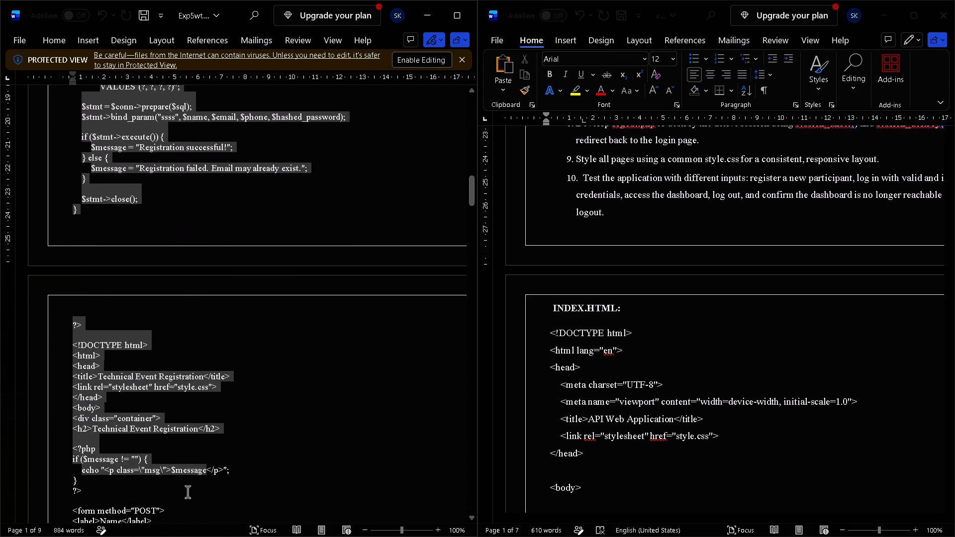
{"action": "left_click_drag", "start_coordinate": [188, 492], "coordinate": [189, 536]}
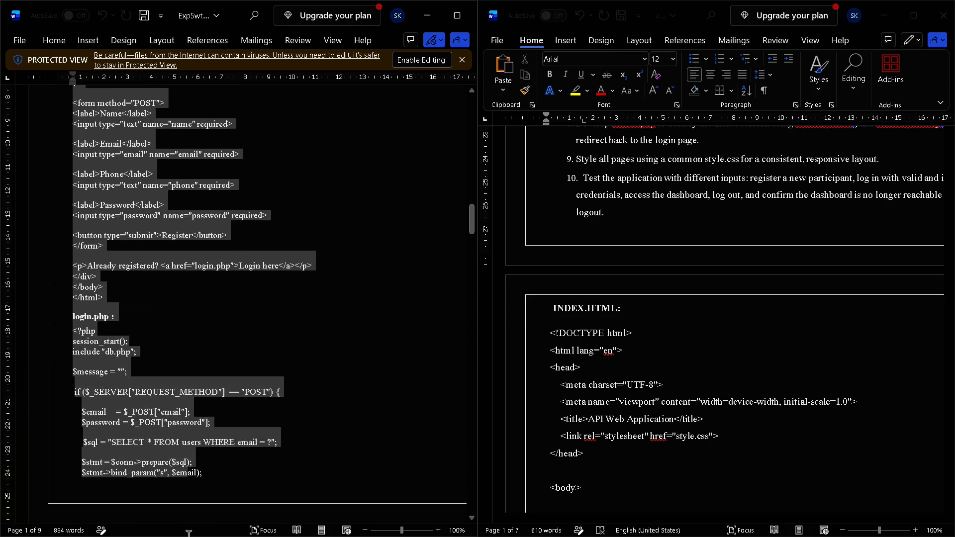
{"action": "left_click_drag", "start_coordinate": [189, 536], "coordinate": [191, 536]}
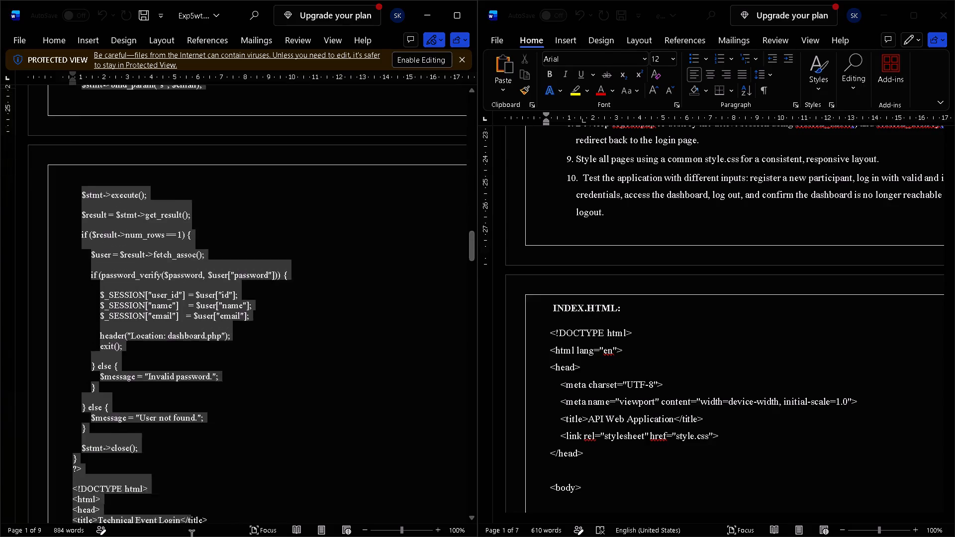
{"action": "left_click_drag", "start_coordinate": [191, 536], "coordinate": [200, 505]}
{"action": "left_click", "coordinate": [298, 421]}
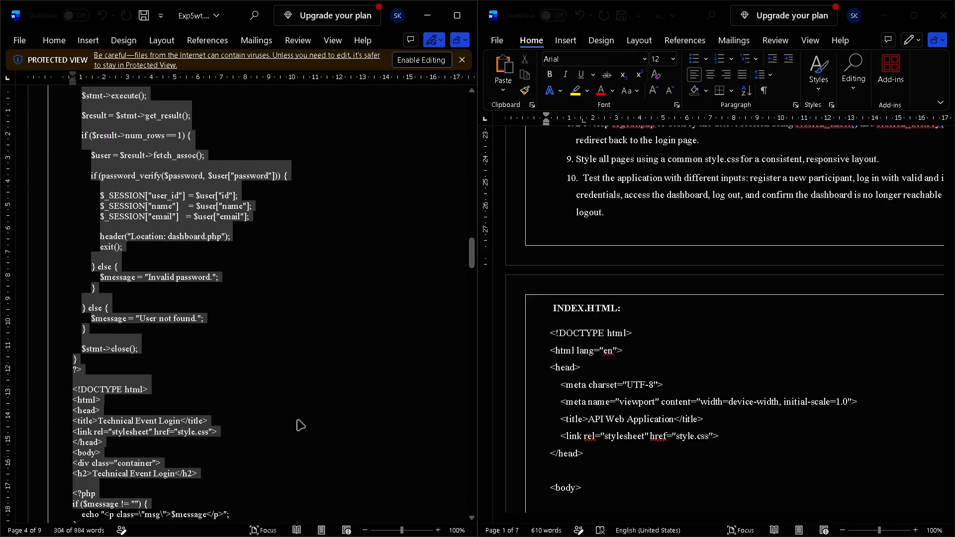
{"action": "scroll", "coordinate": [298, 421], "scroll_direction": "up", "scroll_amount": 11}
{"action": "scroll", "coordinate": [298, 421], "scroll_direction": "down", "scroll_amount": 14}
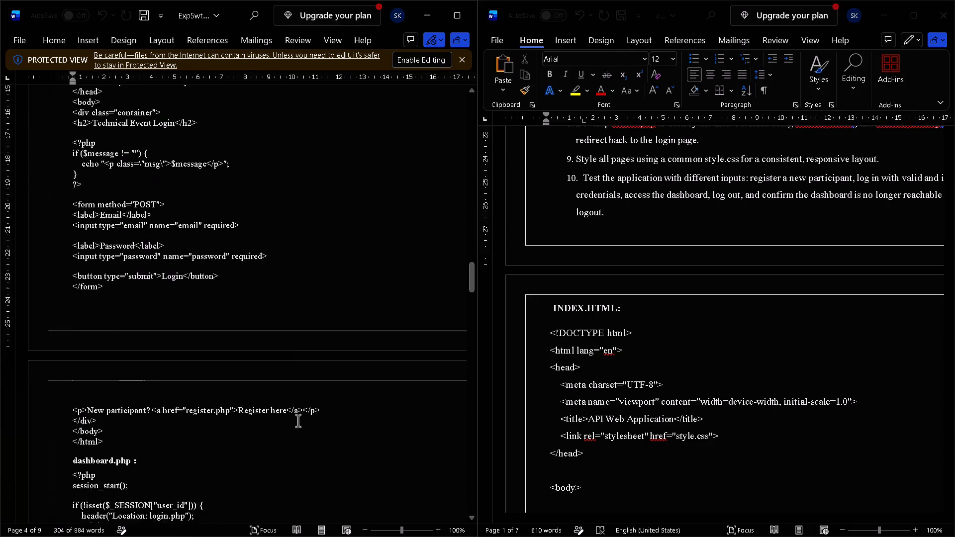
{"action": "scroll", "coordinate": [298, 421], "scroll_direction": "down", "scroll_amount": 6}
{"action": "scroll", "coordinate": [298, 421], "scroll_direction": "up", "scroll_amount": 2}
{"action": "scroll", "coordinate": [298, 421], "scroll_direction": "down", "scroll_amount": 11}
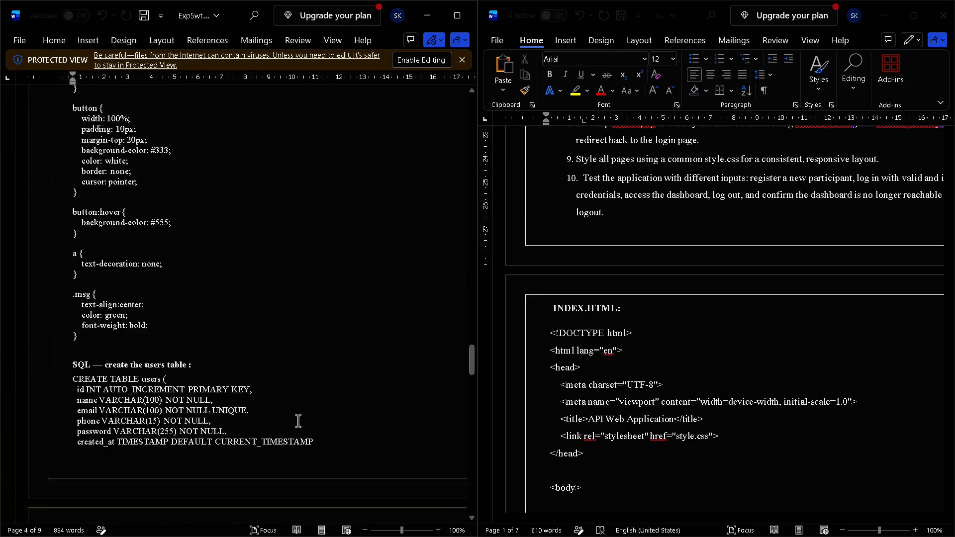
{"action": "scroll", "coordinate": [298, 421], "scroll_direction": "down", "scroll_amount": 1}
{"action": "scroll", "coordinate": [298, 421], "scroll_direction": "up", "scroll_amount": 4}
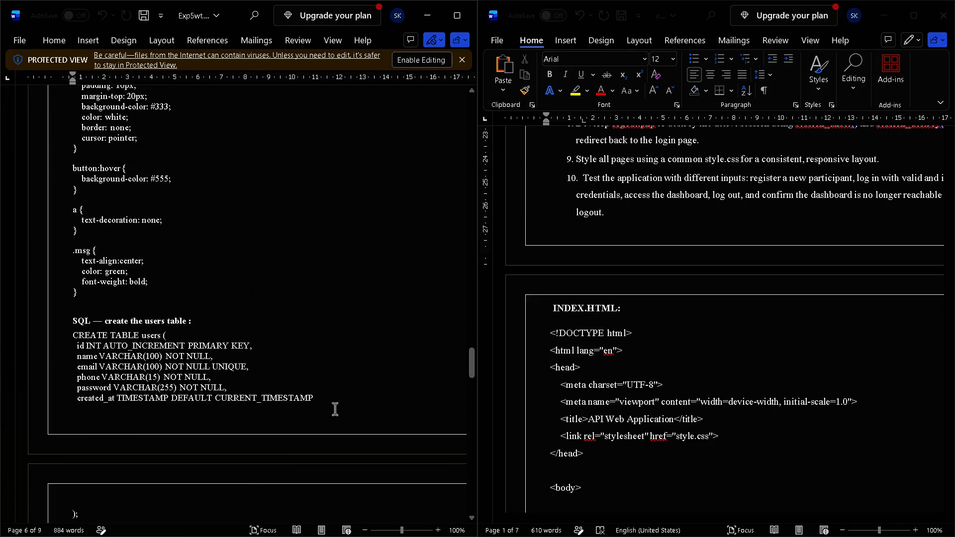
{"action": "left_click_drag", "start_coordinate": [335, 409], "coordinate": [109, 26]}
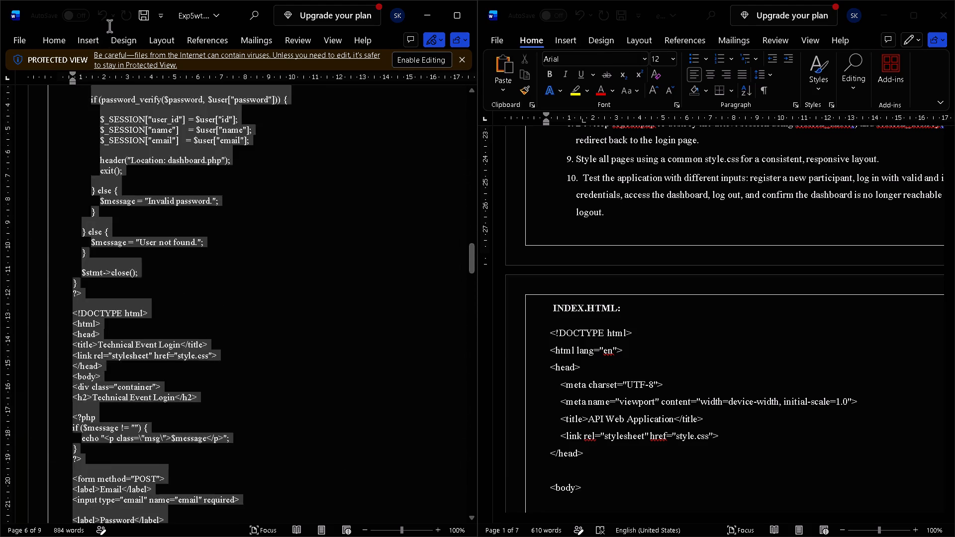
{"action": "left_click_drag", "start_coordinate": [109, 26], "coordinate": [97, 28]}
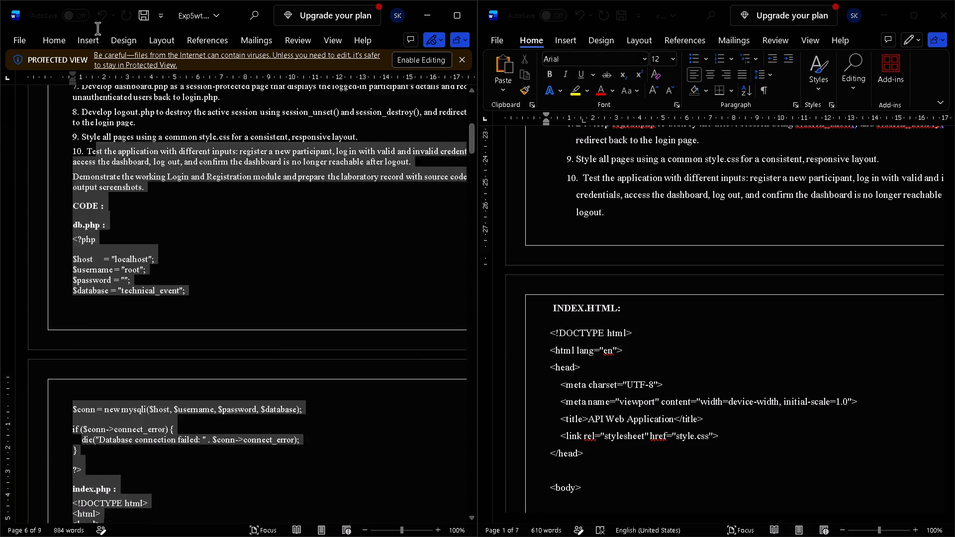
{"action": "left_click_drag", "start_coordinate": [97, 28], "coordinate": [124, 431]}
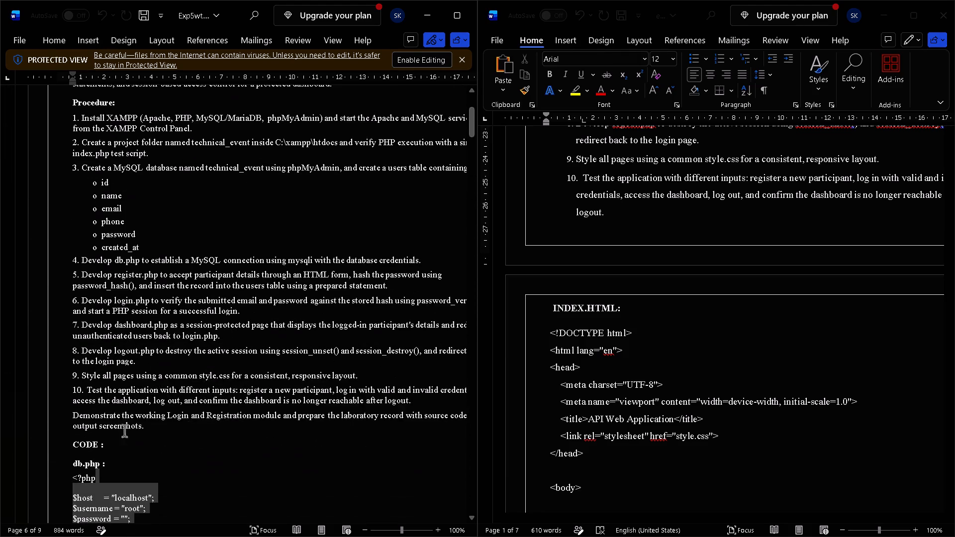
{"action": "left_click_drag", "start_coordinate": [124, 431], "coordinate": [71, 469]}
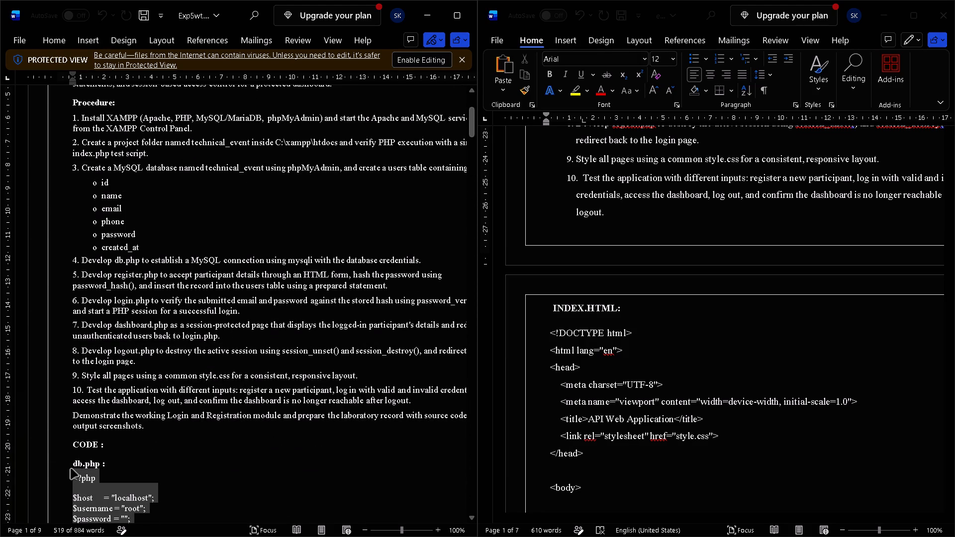
Copy all the code in Exp5wt.docx, from the "db.php :" heading through the closing ");" of the SQL users table, excluding OUTPUT.
{"action": "left_click", "coordinate": [71, 463]}
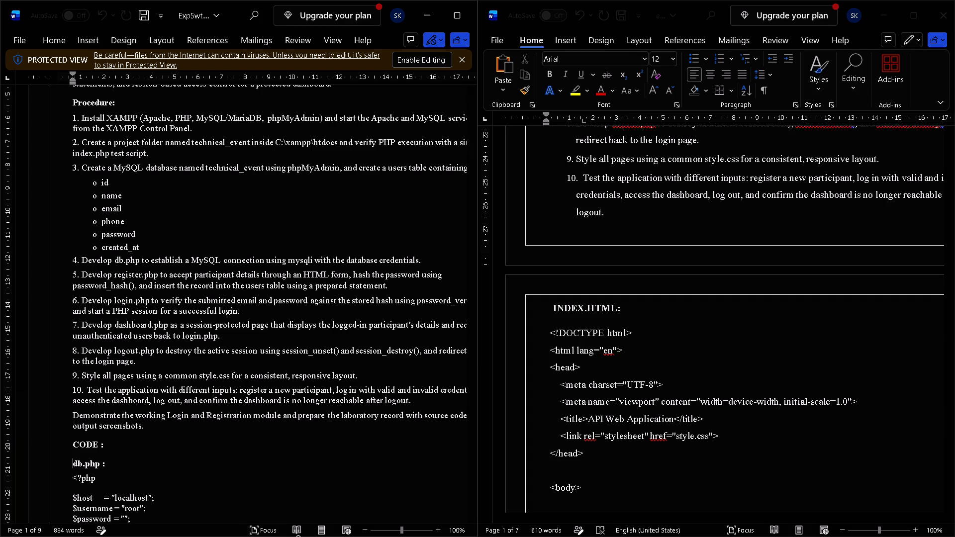
{"action": "left_click_drag", "start_coordinate": [73, 462], "coordinate": [248, 536]}
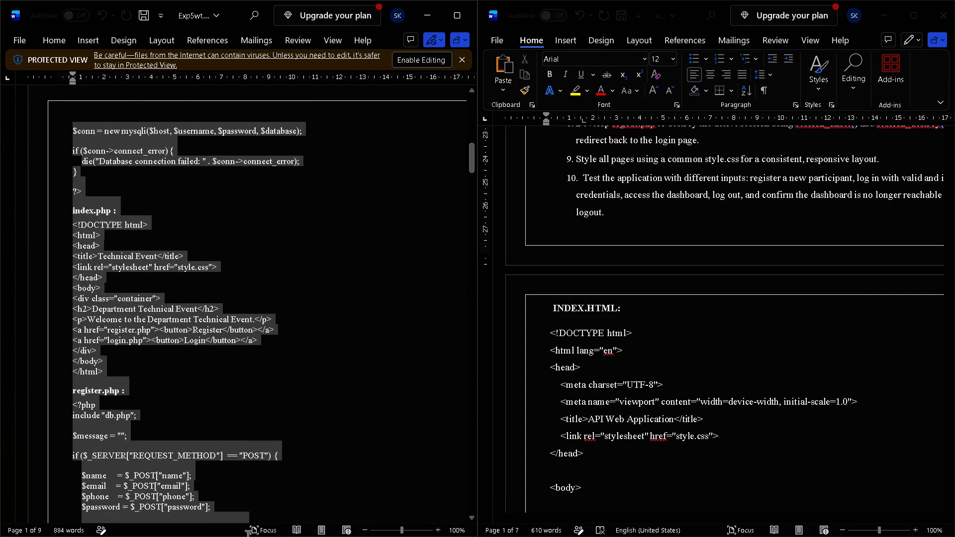
{"action": "left_click_drag", "start_coordinate": [248, 536], "coordinate": [246, 536]}
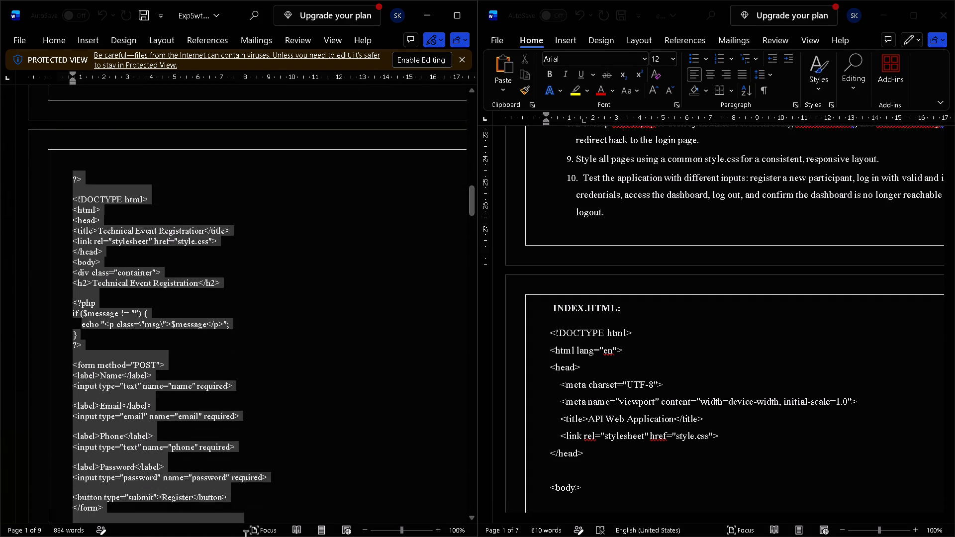
{"action": "left_click_drag", "start_coordinate": [246, 536], "coordinate": [246, 536]}
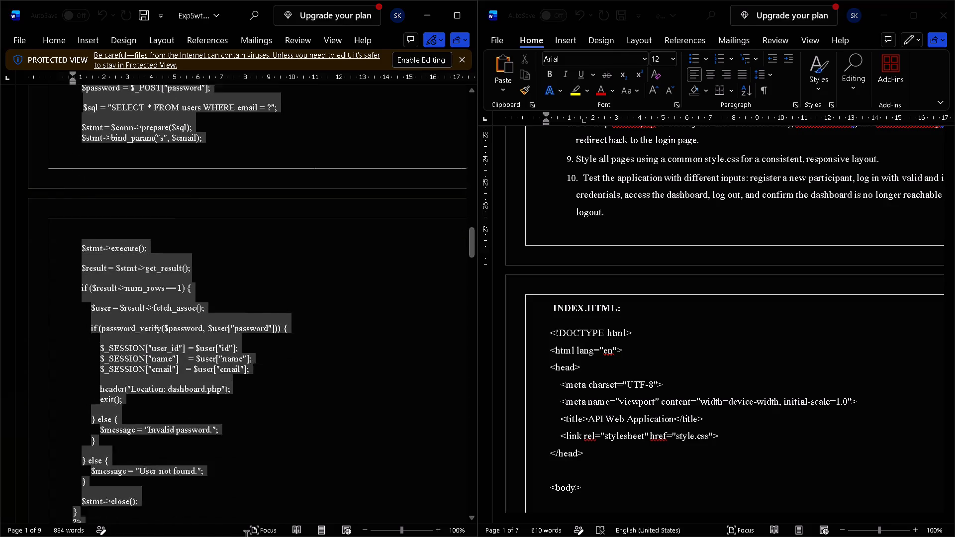
{"action": "left_click_drag", "start_coordinate": [246, 536], "coordinate": [248, 536]}
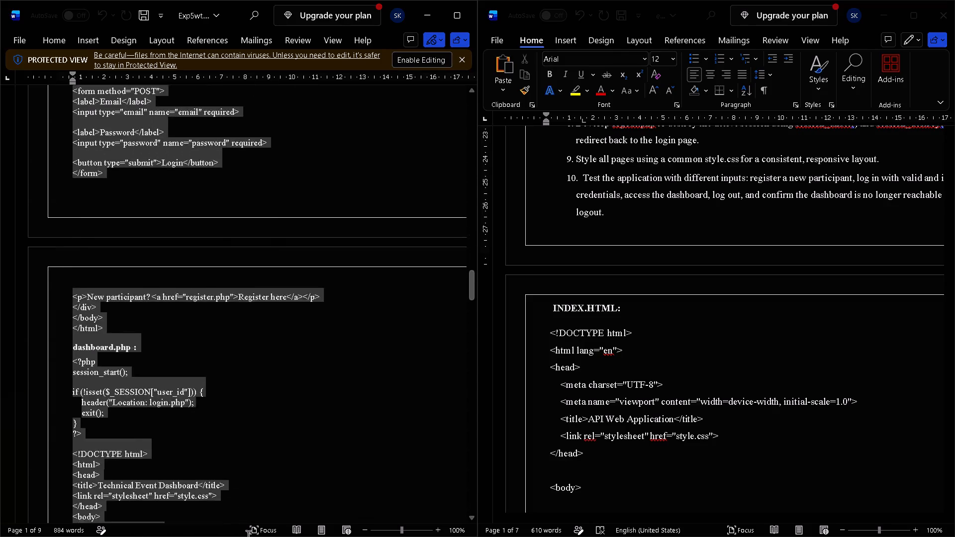
{"action": "left_click_drag", "start_coordinate": [248, 536], "coordinate": [248, 536]}
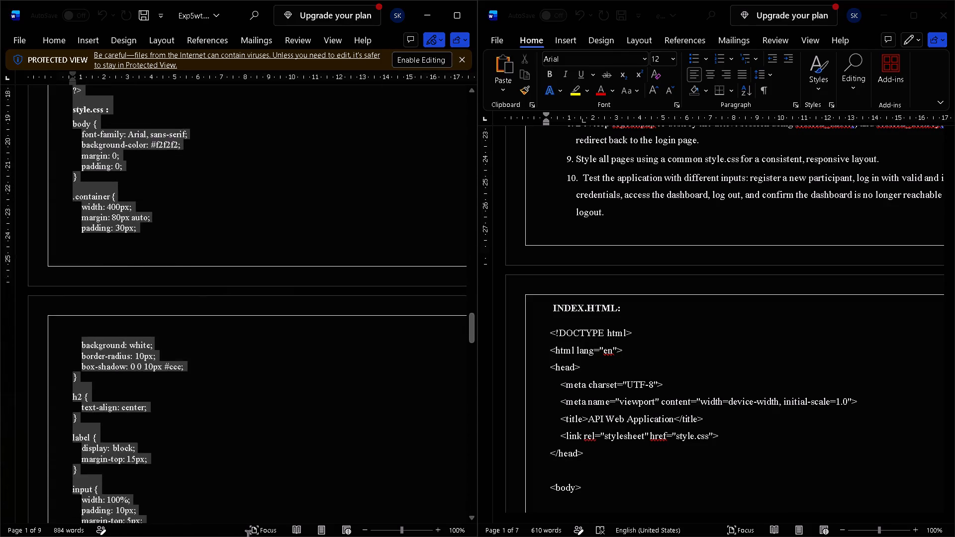
{"action": "left_click_drag", "start_coordinate": [248, 536], "coordinate": [247, 536]}
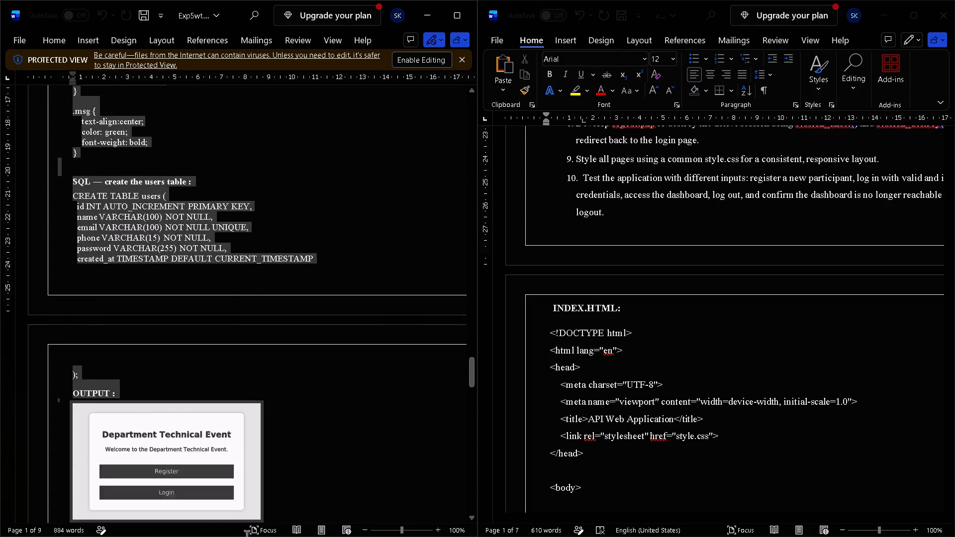
{"action": "left_click_drag", "start_coordinate": [247, 536], "coordinate": [189, 168]}
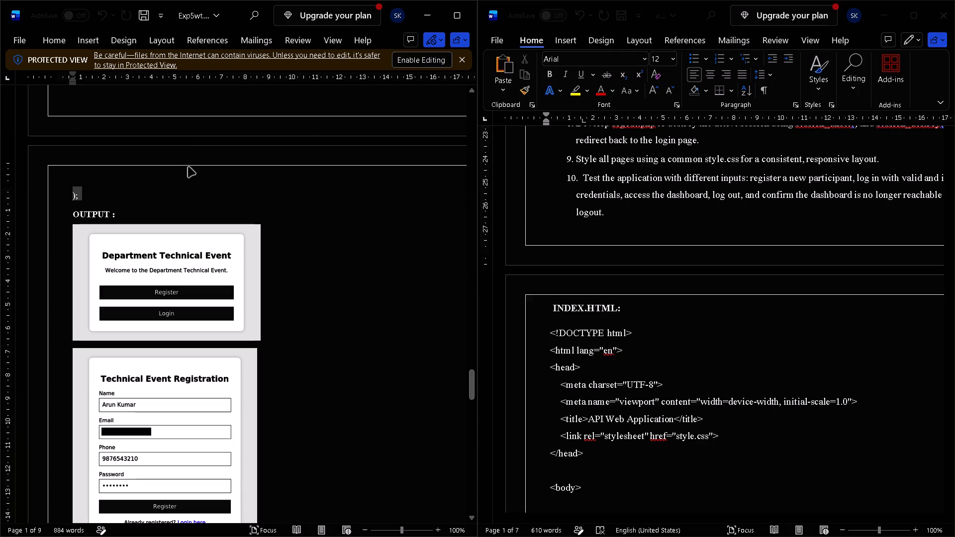
{"action": "key", "text": "ctrl+c"}
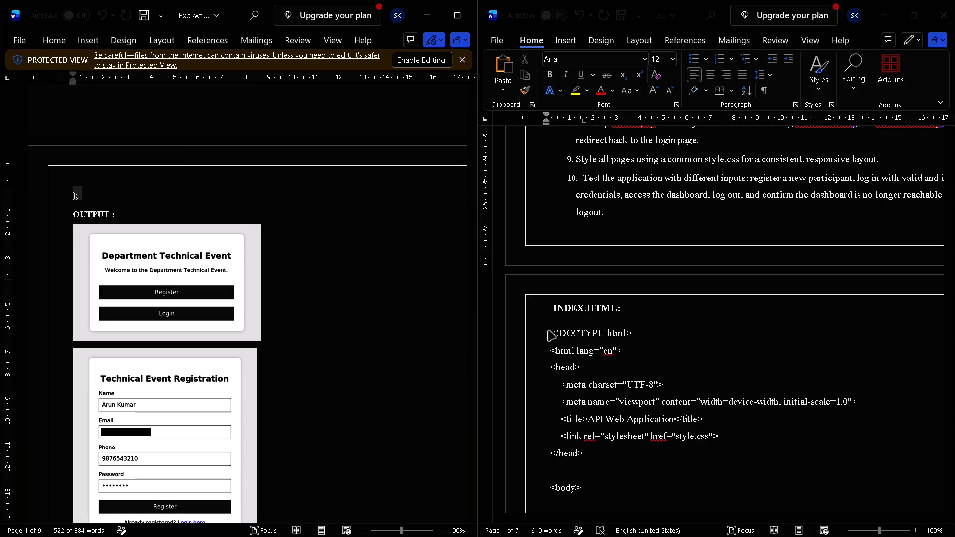
Replace the old code in exp4.docx, from below the INDEX.HTML heading to the final brace of the API.JS code, with the copied code.
{"action": "left_click", "coordinate": [549, 331]}
{"action": "left_click_drag", "start_coordinate": [549, 331], "coordinate": [621, 536]}
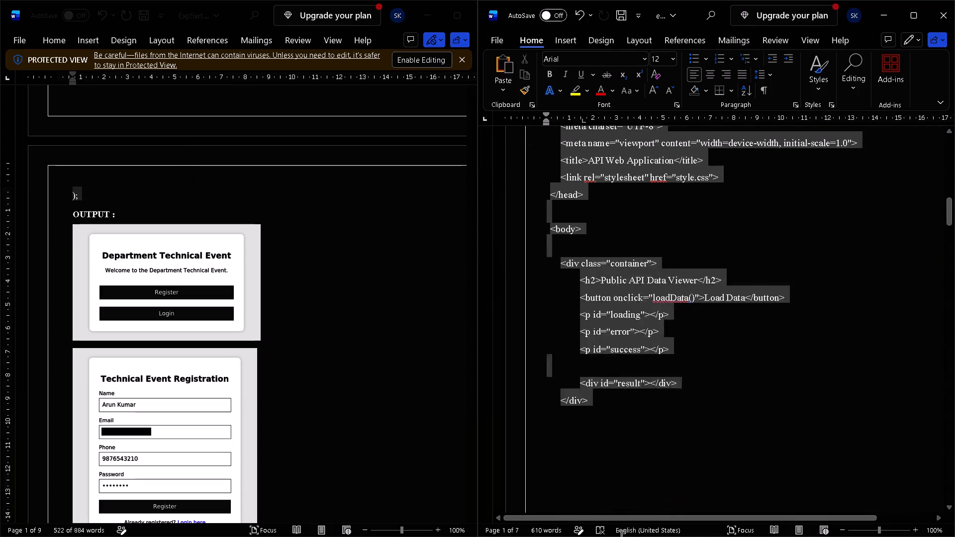
{"action": "left_click_drag", "start_coordinate": [621, 536], "coordinate": [630, 536]}
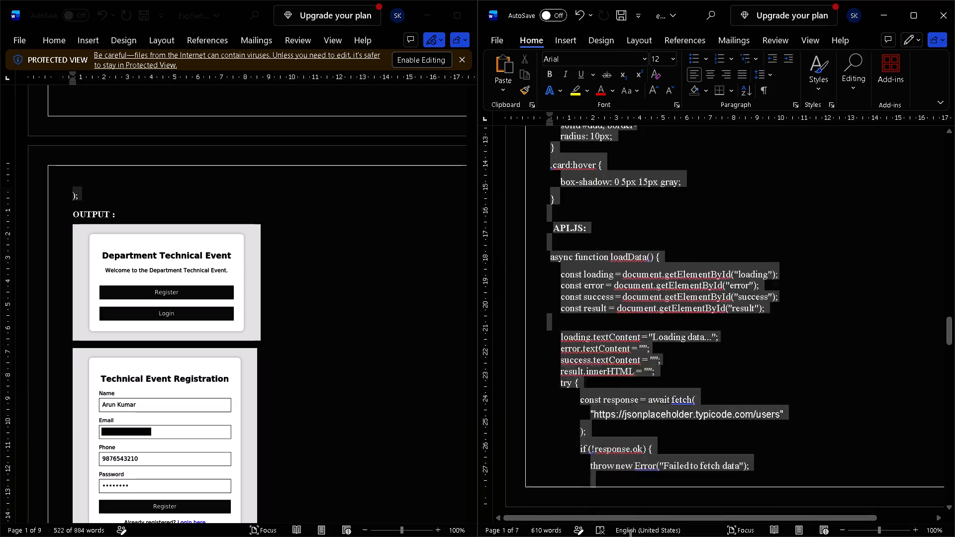
{"action": "left_click_drag", "start_coordinate": [630, 536], "coordinate": [607, 228]}
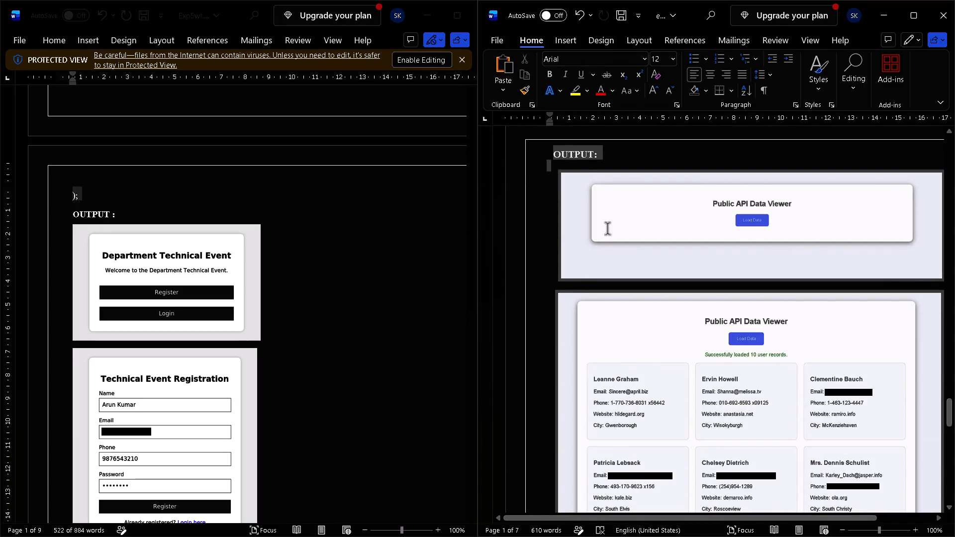
{"action": "left_click_drag", "start_coordinate": [607, 228], "coordinate": [615, 160]}
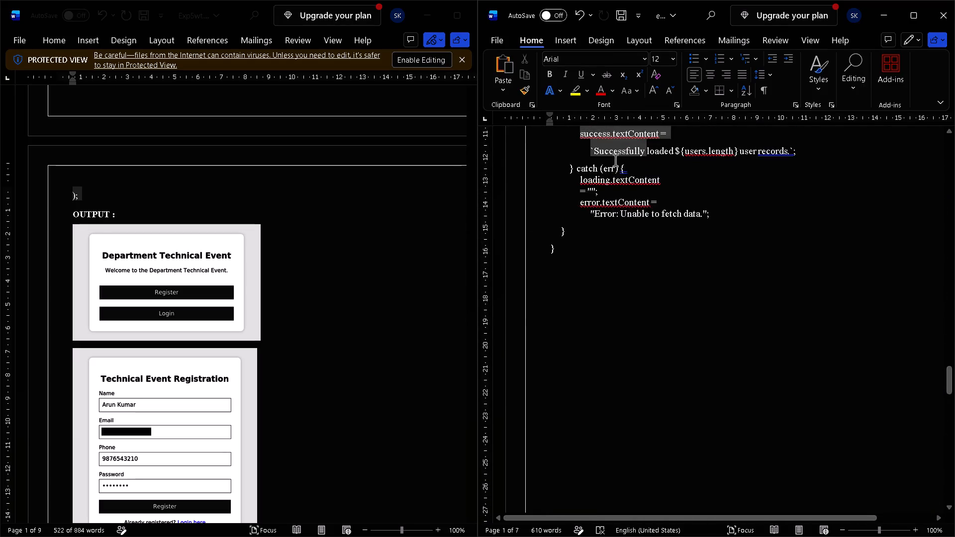
{"action": "left_click_drag", "start_coordinate": [615, 160], "coordinate": [584, 256]}
{"action": "key", "text": "ctrl+v"}
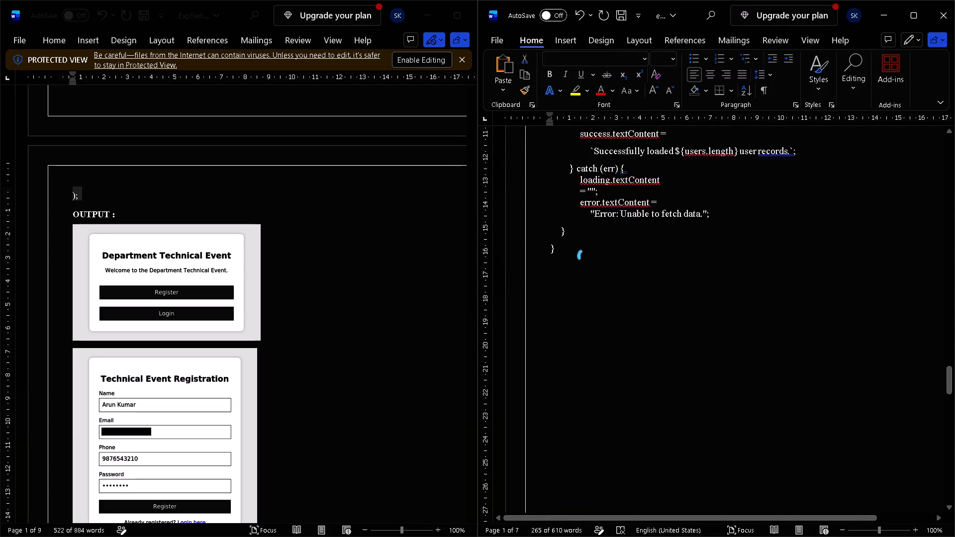
{"action": "scroll", "coordinate": [584, 256], "scroll_direction": "down", "scroll_amount": 2}
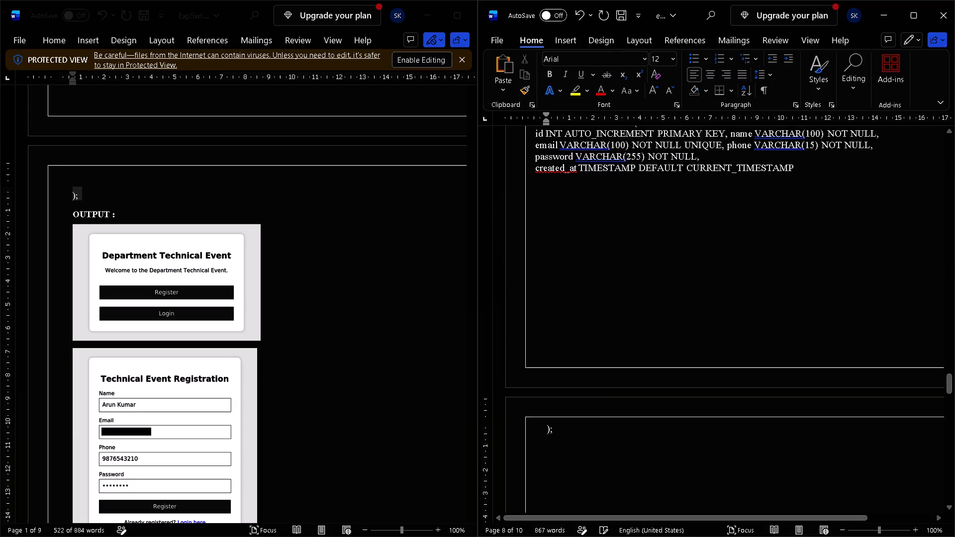
{"action": "scroll", "coordinate": [584, 256], "scroll_direction": "down", "scroll_amount": 1}
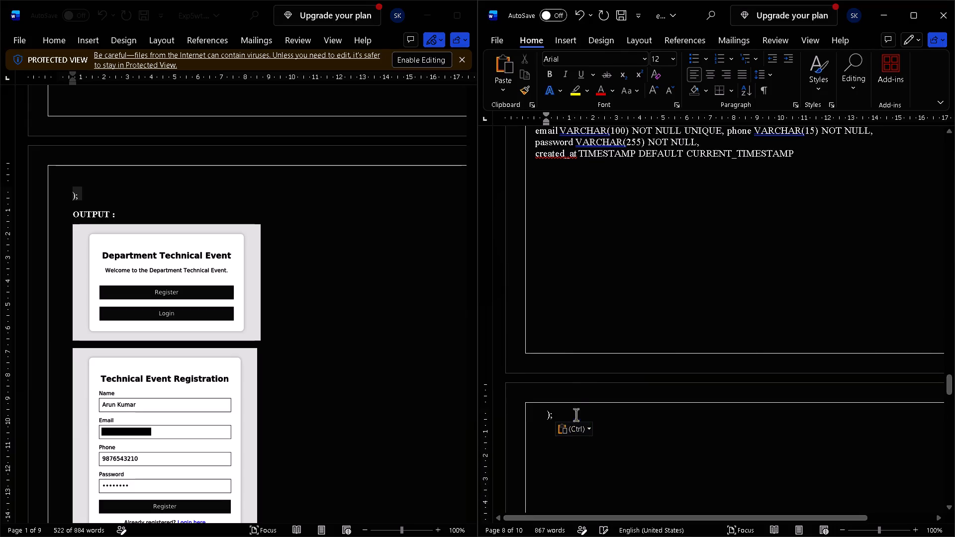
{"action": "scroll", "coordinate": [598, 334], "scroll_direction": "up", "scroll_amount": 13}
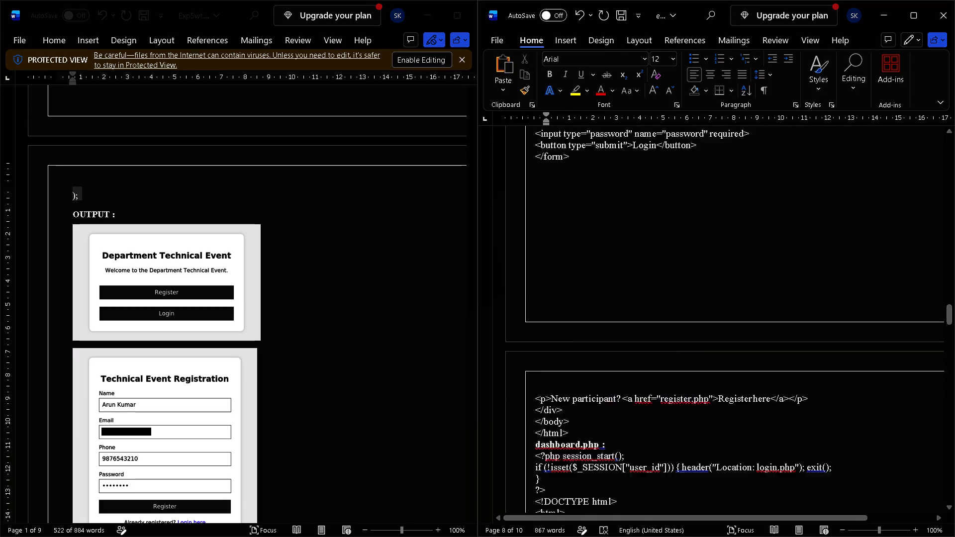
Check the layout of the pasted code in exp4.docx, comparing the procedure list with the INDEX.HTML and db.php sections.
{"action": "scroll", "coordinate": [598, 334], "scroll_direction": "up", "scroll_amount": 20}
{"action": "scroll", "coordinate": [598, 334], "scroll_direction": "up", "scroll_amount": 12}
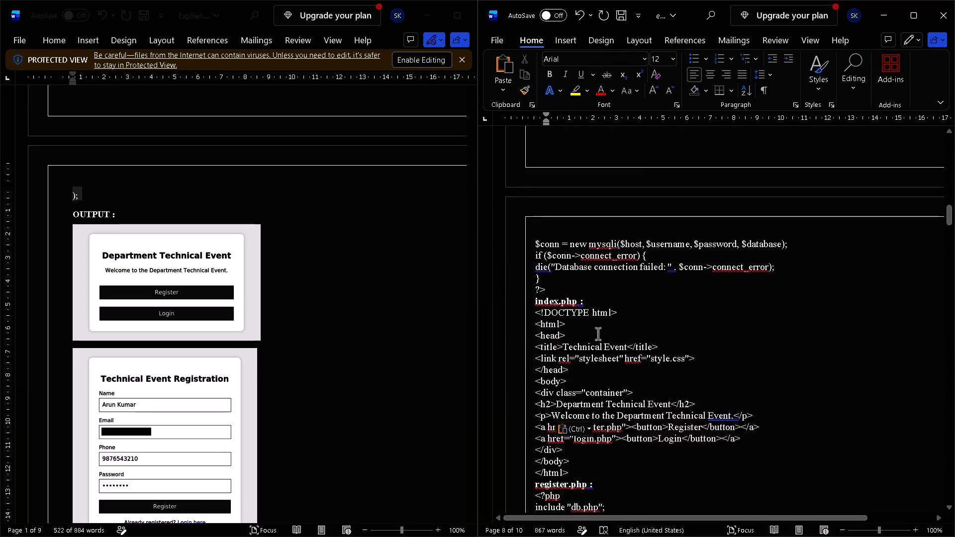
{"action": "scroll", "coordinate": [598, 334], "scroll_direction": "up", "scroll_amount": 10}
{"action": "scroll", "coordinate": [598, 334], "scroll_direction": "down", "scroll_amount": 2}
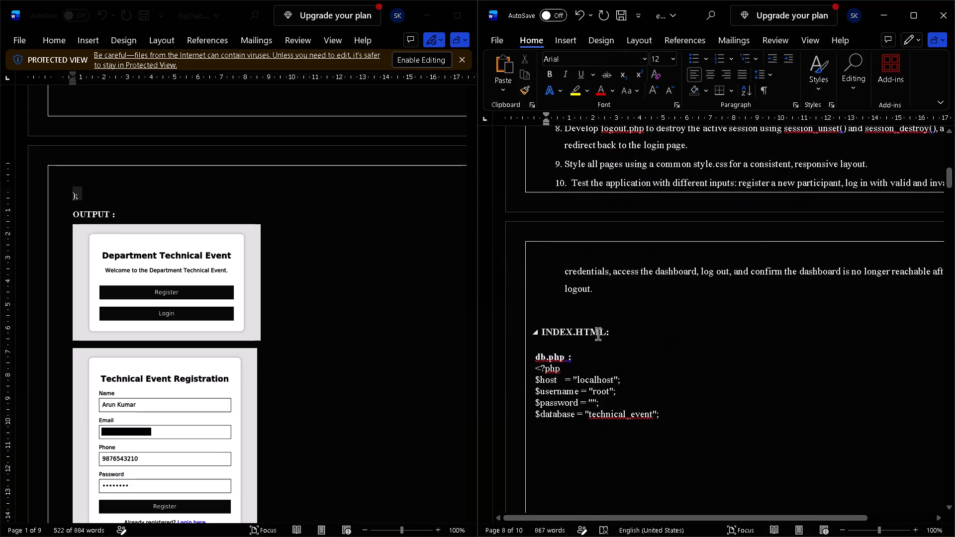
{"action": "scroll", "coordinate": [598, 334], "scroll_direction": "down", "scroll_amount": 1}
{"action": "left_click", "coordinate": [532, 323]}
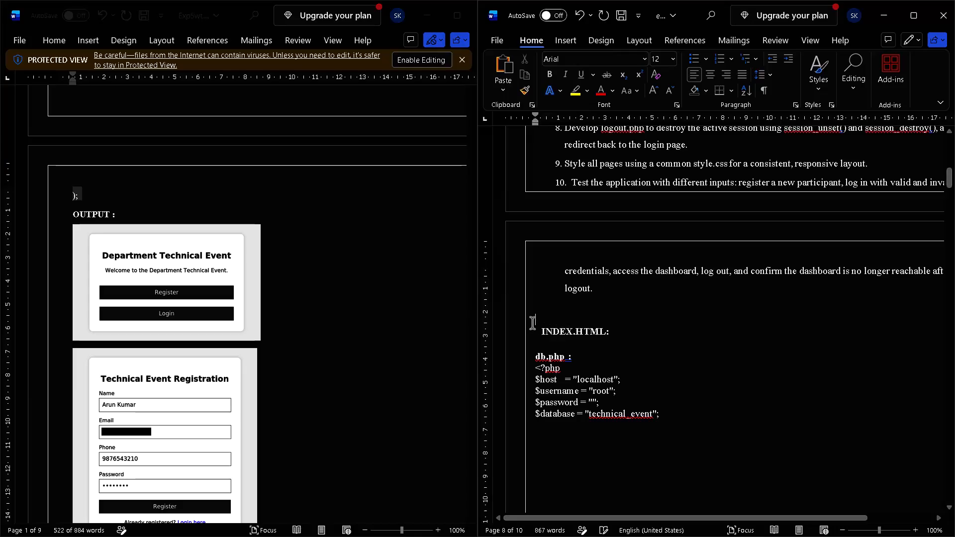
{"action": "left_click", "coordinate": [531, 344]}
{"action": "scroll", "coordinate": [531, 344], "scroll_direction": "up", "scroll_amount": 5}
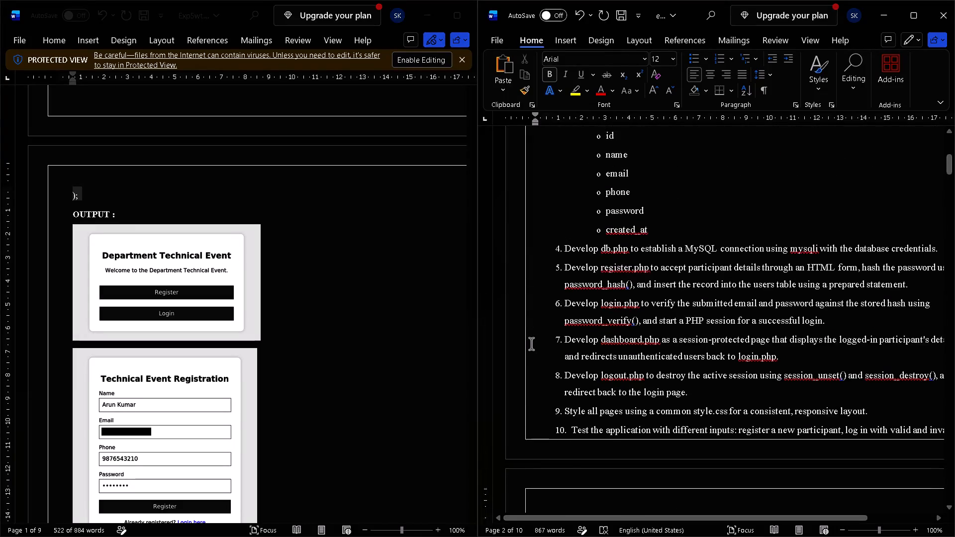
{"action": "scroll", "coordinate": [531, 344], "scroll_direction": "up", "scroll_amount": 3}
{"action": "scroll", "coordinate": [531, 344], "scroll_direction": "down", "scroll_amount": 2}
{"action": "scroll", "coordinate": [531, 344], "scroll_direction": "up", "scroll_amount": 3}
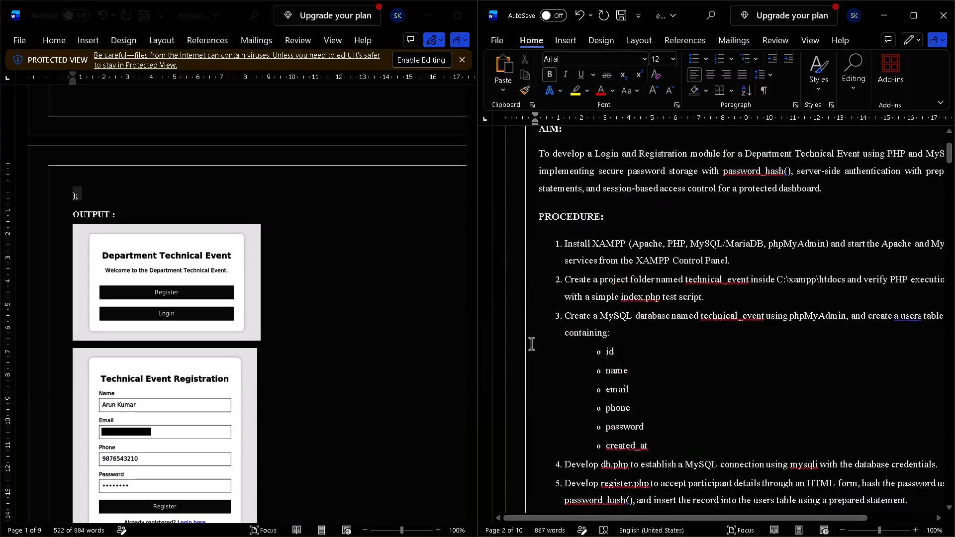
{"action": "scroll", "coordinate": [531, 344], "scroll_direction": "up", "scroll_amount": 3}
{"action": "scroll", "coordinate": [540, 327], "scroll_direction": "down", "scroll_amount": 13}
{"action": "scroll", "coordinate": [540, 327], "scroll_direction": "up", "scroll_amount": 1}
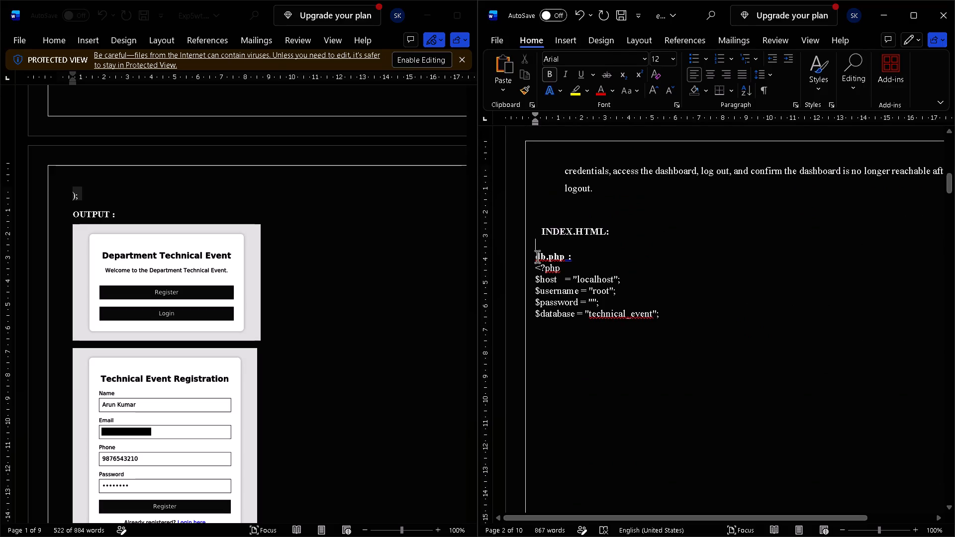
Remove the page-splitting breaks after $database = "technical_event"; in db.php and after the brace following $stmt->close(); in register.php.
{"action": "left_click", "coordinate": [534, 260]}
{"action": "left_click", "coordinate": [534, 122]}
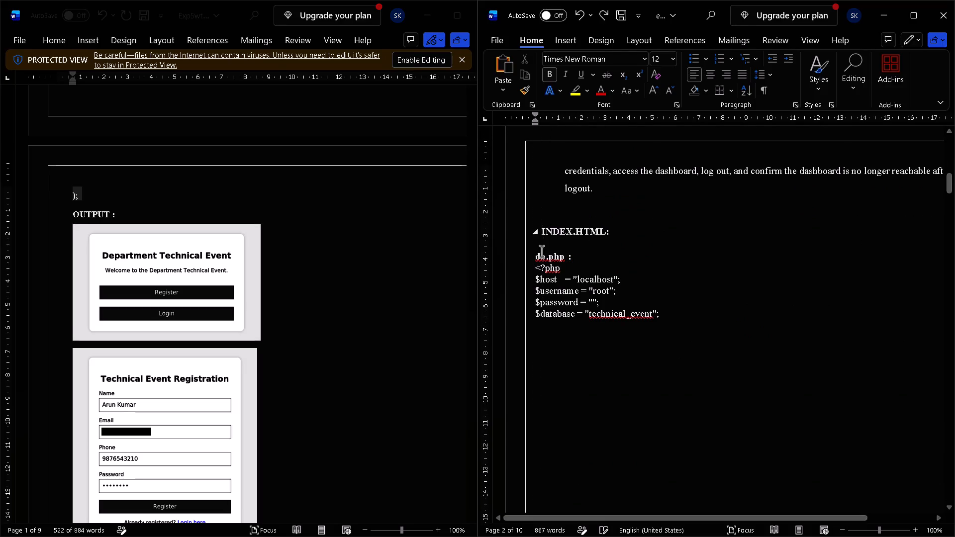
{"action": "scroll", "coordinate": [592, 341], "scroll_direction": "down", "scroll_amount": 1}
{"action": "left_click", "coordinate": [674, 285]}
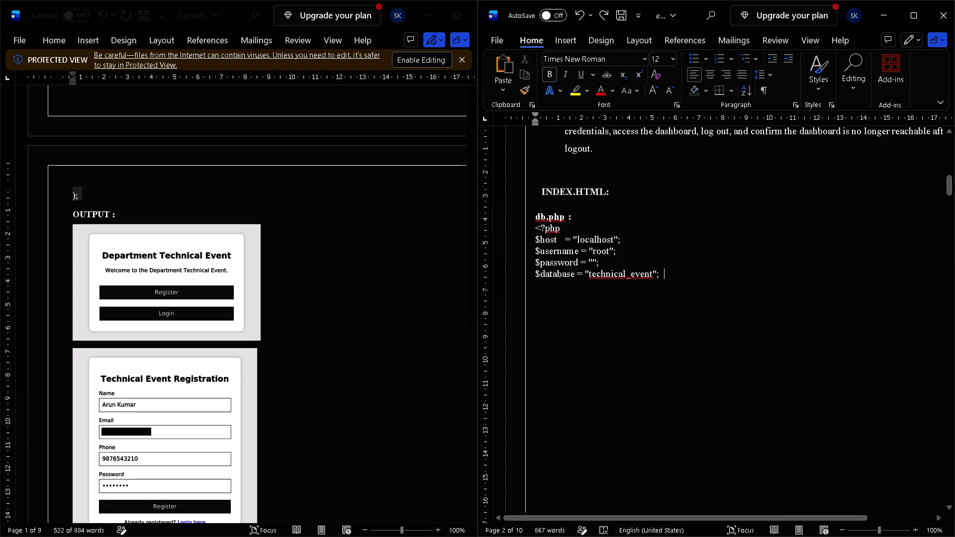
{"action": "key", "text": "Delete"}
{"action": "scroll", "coordinate": [674, 285], "scroll_direction": "down", "scroll_amount": 9}
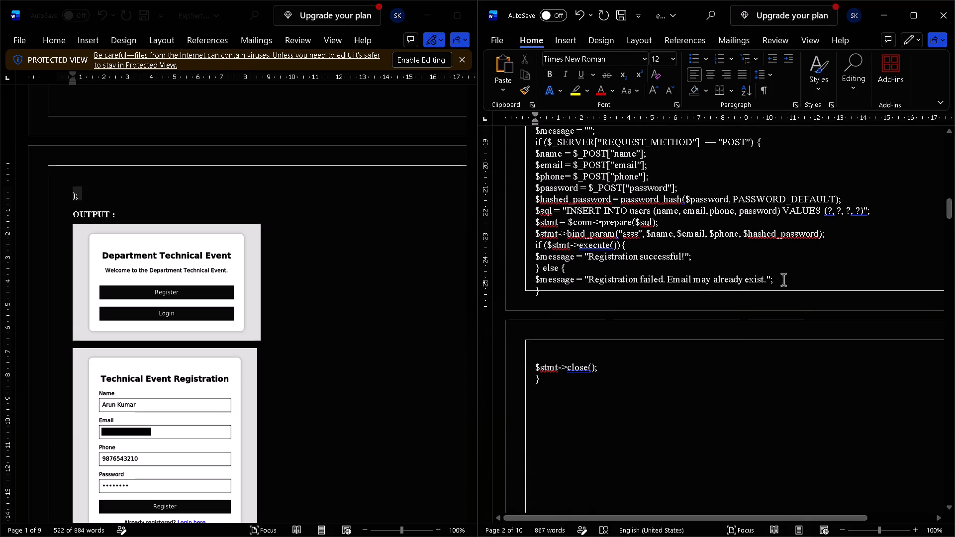
{"action": "left_click", "coordinate": [548, 380]}
{"action": "key", "text": "Delete"}
Remove the page-splitting breaks in login.php after $stmt->bind_param("s", $email); and after the closing </form> tag.
{"action": "scroll", "coordinate": [548, 380], "scroll_direction": "down", "scroll_amount": 7}
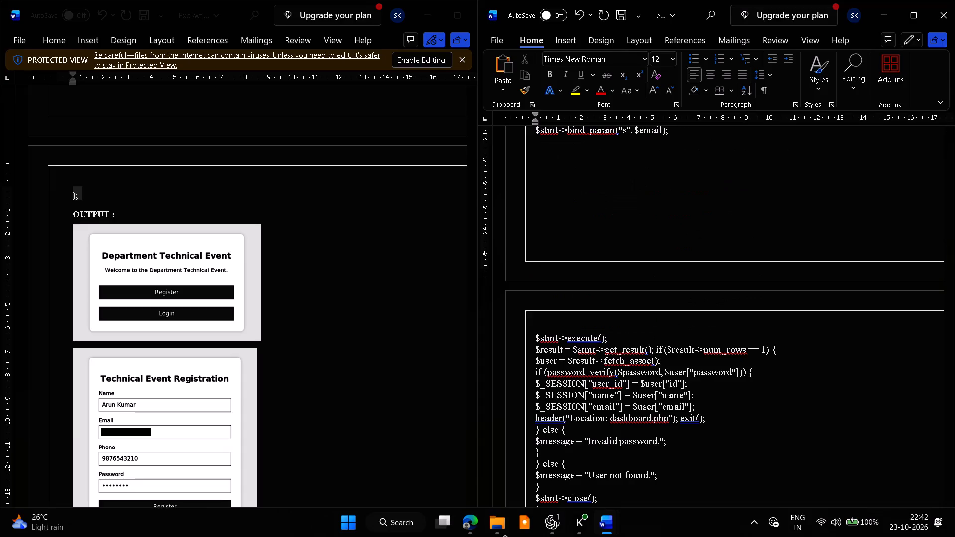
{"action": "scroll", "coordinate": [591, 370], "scroll_direction": "up", "scroll_amount": 3}
{"action": "left_click", "coordinate": [690, 333]}
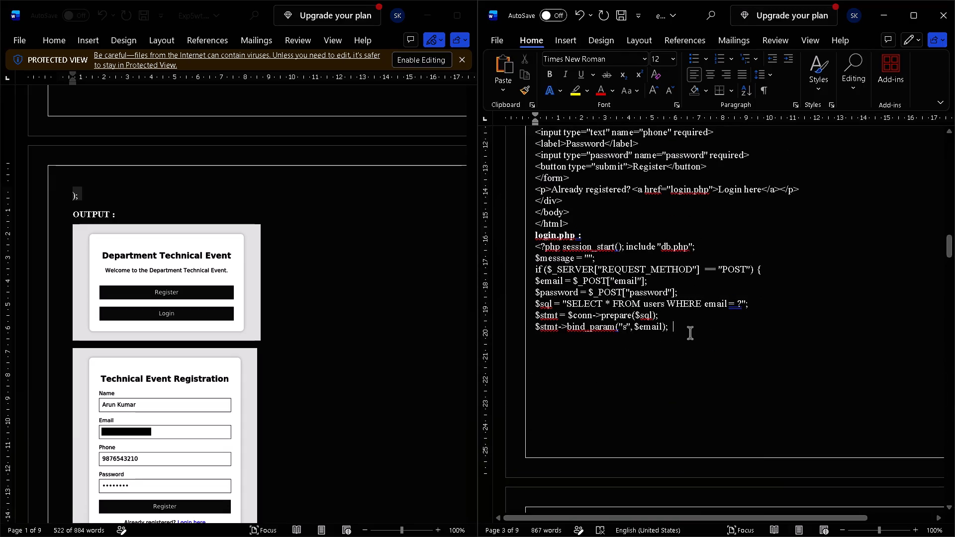
{"action": "key", "text": "Delete"}
{"action": "scroll", "coordinate": [690, 333], "scroll_direction": "down", "scroll_amount": 7}
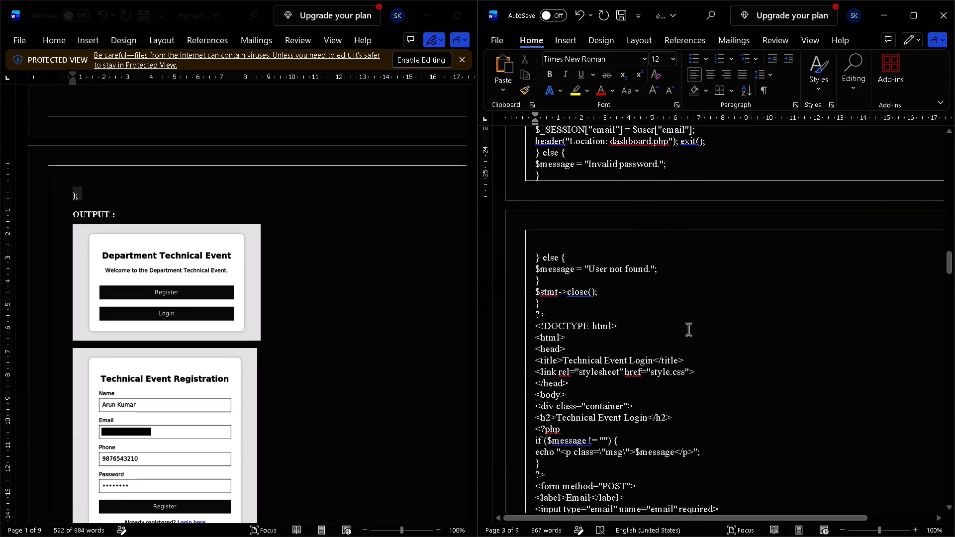
{"action": "scroll", "coordinate": [688, 329], "scroll_direction": "down", "scroll_amount": 5}
{"action": "left_click", "coordinate": [637, 281]}
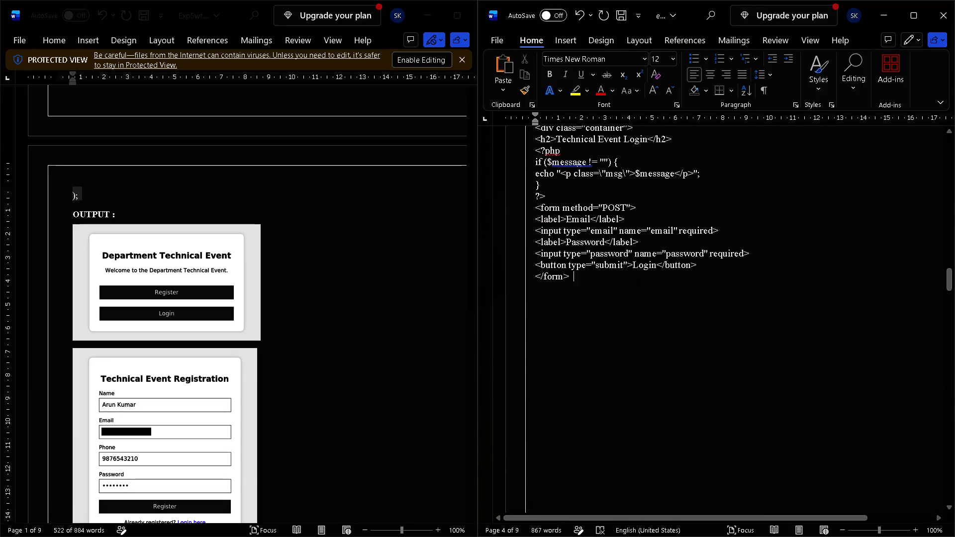
{"action": "key", "text": "Delete"}
Remove the page-splitting breaks after padding: 30px; in style.css and after CURRENT_TIMESTAMP in the SQL users table code.
{"action": "scroll", "coordinate": [637, 281], "scroll_direction": "down", "scroll_amount": 8}
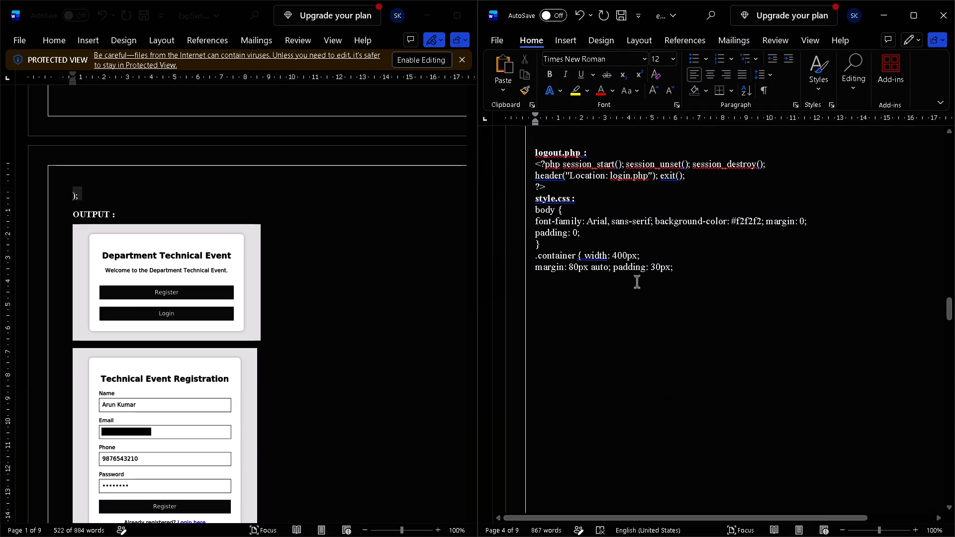
{"action": "scroll", "coordinate": [637, 281], "scroll_direction": "down", "scroll_amount": 1}
{"action": "left_click", "coordinate": [688, 263]}
{"action": "key", "text": "Delete"}
{"action": "scroll", "coordinate": [688, 263], "scroll_direction": "down", "scroll_amount": 7}
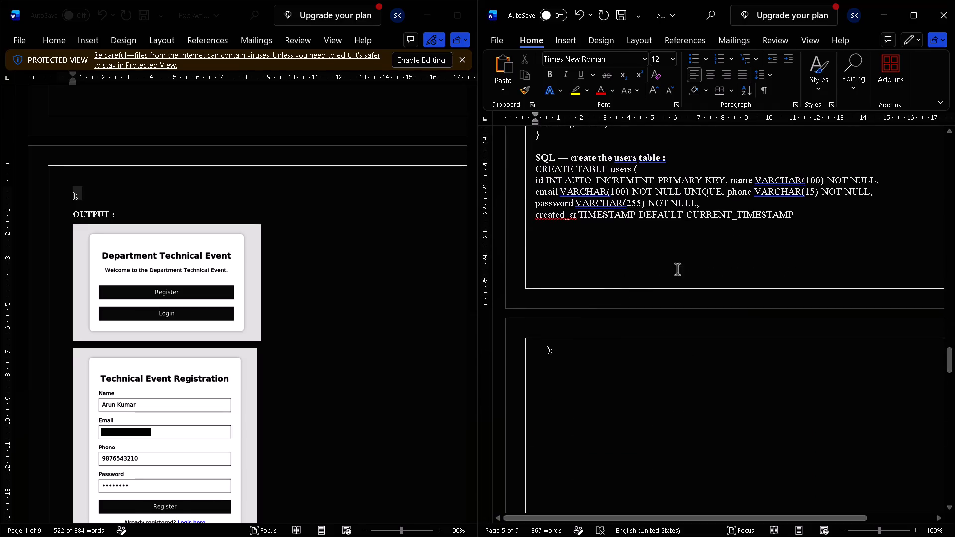
{"action": "left_click", "coordinate": [817, 212]}
{"action": "key", "text": "Delete"}
Set 1.5 line spacing on all the pasted code, from the db.php heading through the closing ");" of the SQL users table.
{"action": "scroll", "coordinate": [817, 212], "scroll_direction": "up", "scroll_amount": 4}
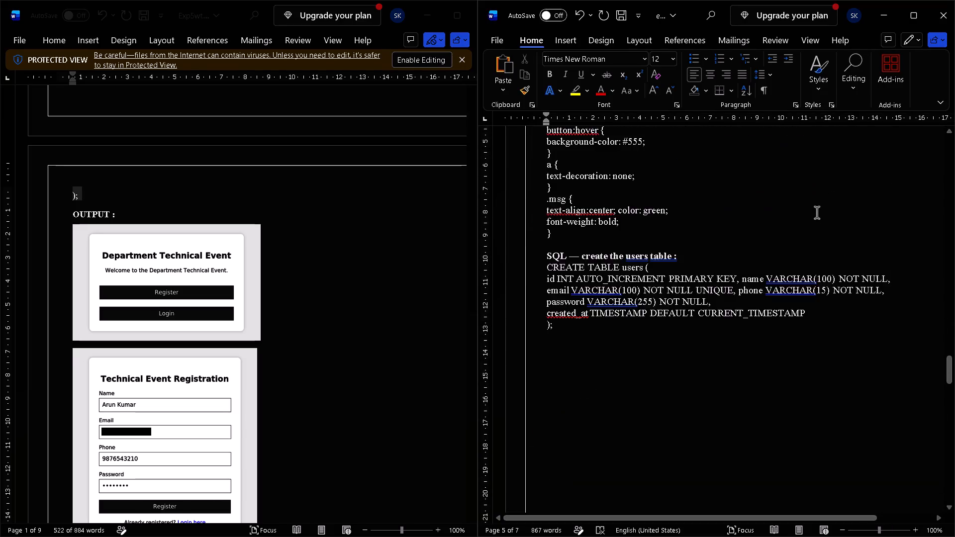
{"action": "scroll", "coordinate": [817, 212], "scroll_direction": "down", "scroll_amount": 3}
{"action": "scroll", "coordinate": [817, 212], "scroll_direction": "up", "scroll_amount": 14}
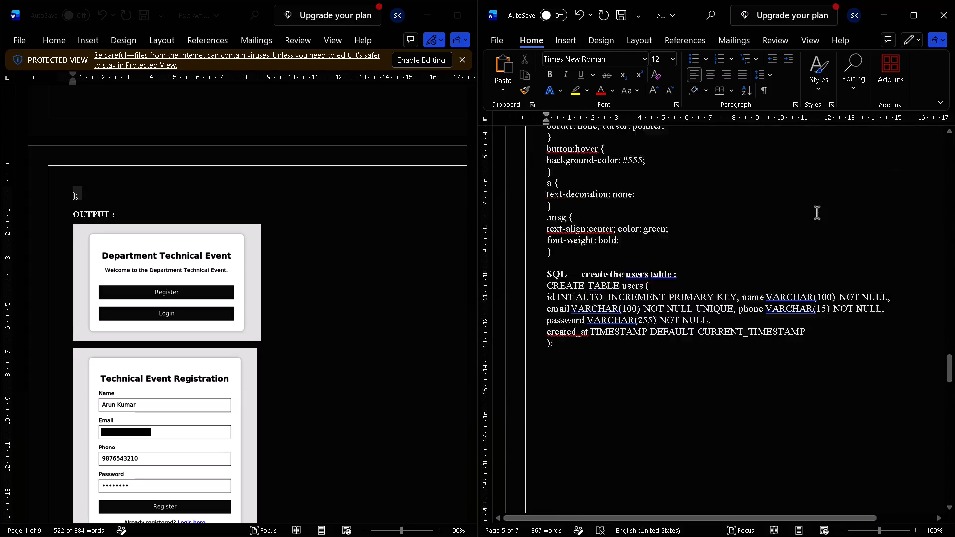
{"action": "scroll", "coordinate": [817, 212], "scroll_direction": "up", "scroll_amount": 4}
{"action": "scroll", "coordinate": [817, 212], "scroll_direction": "down", "scroll_amount": 9}
{"action": "scroll", "coordinate": [817, 212], "scroll_direction": "up", "scroll_amount": 2}
{"action": "scroll", "coordinate": [817, 212], "scroll_direction": "down", "scroll_amount": 3}
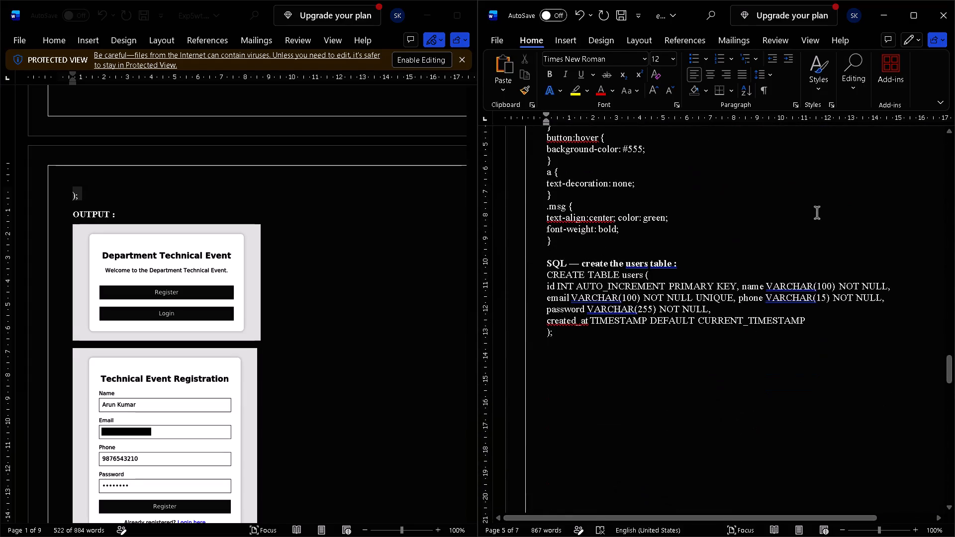
{"action": "scroll", "coordinate": [817, 212], "scroll_direction": "down", "scroll_amount": 1}
{"action": "left_click_drag", "start_coordinate": [558, 344], "coordinate": [554, 136]}
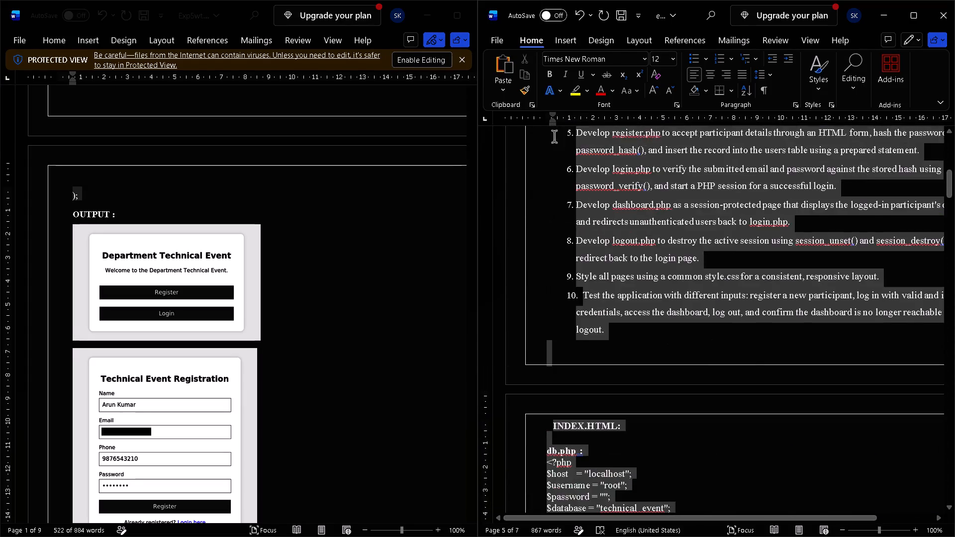
{"action": "left_click_drag", "start_coordinate": [554, 136], "coordinate": [542, 446]}
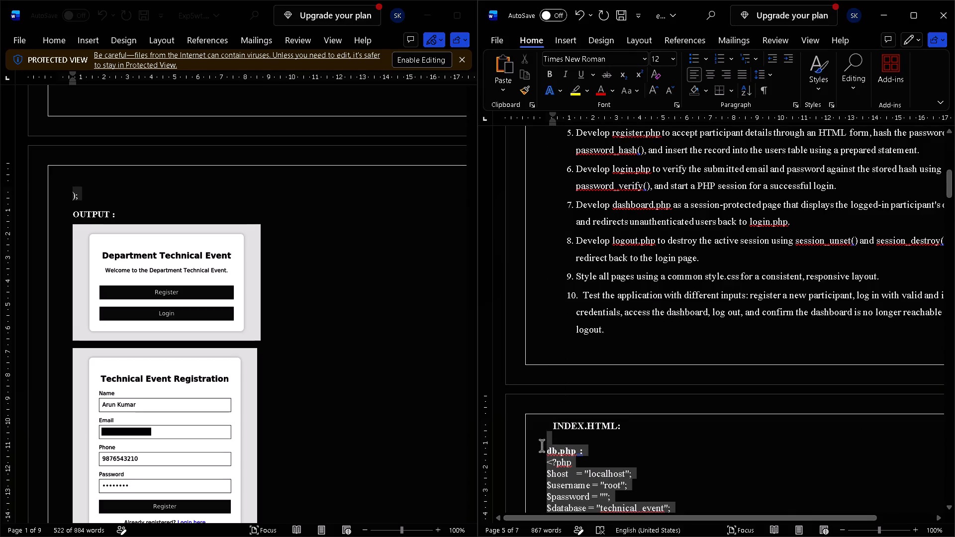
{"action": "left_click_drag", "start_coordinate": [542, 446], "coordinate": [544, 449]}
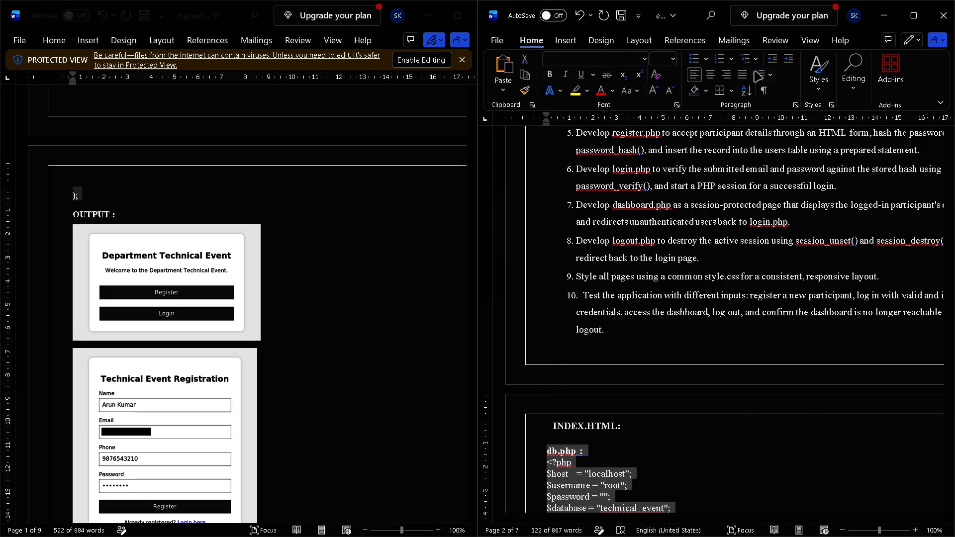
{"action": "left_click", "coordinate": [760, 73]}
{"action": "left_click", "coordinate": [790, 125]}
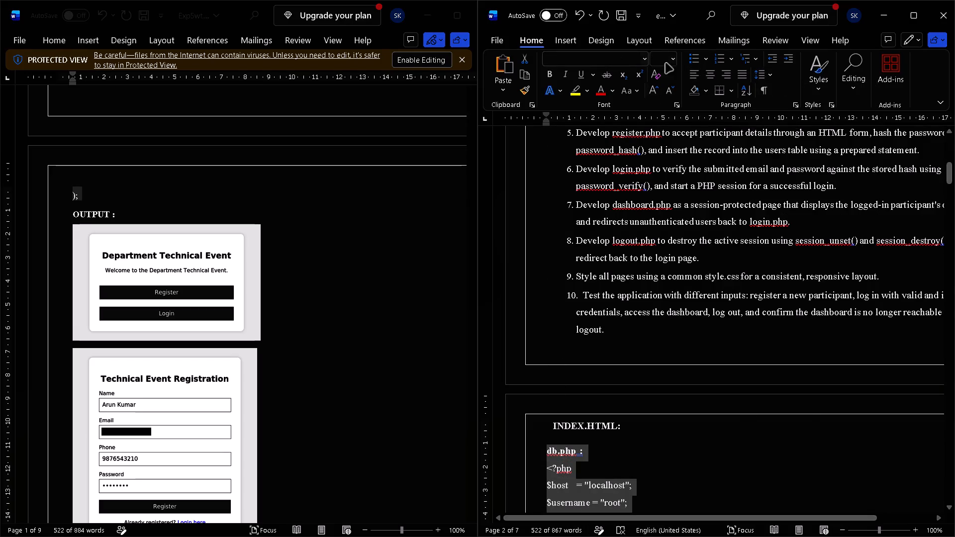
Left-align the selected code and shift its left indent inwards to line up with the INDEX.HTML heading.
{"action": "left_click", "coordinate": [696, 70]}
{"action": "left_click_drag", "start_coordinate": [546, 123], "coordinate": [557, 123]}
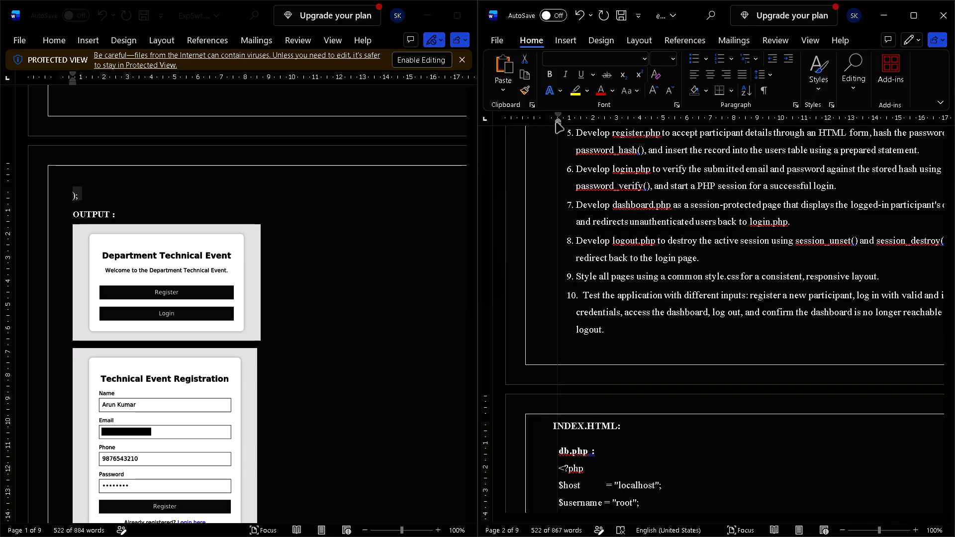
{"action": "left_click_drag", "start_coordinate": [557, 123], "coordinate": [552, 127]}
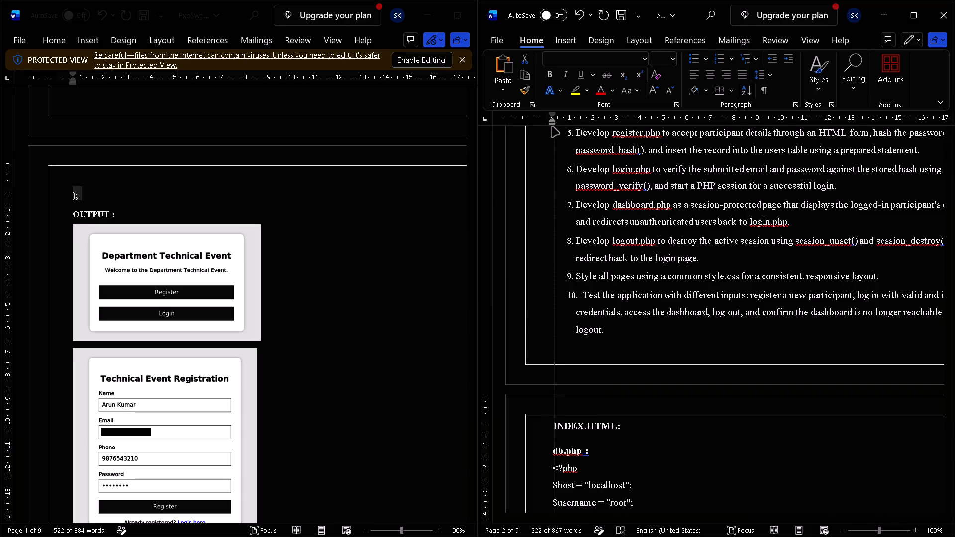
{"action": "left_click_drag", "start_coordinate": [552, 127], "coordinate": [554, 125]}
Insert an empty line after $password = $_POST["password"]; in register.php so the $hashed_password line moves off the bottom page border.
{"action": "scroll", "coordinate": [329, 287], "scroll_direction": "up", "scroll_amount": 2}
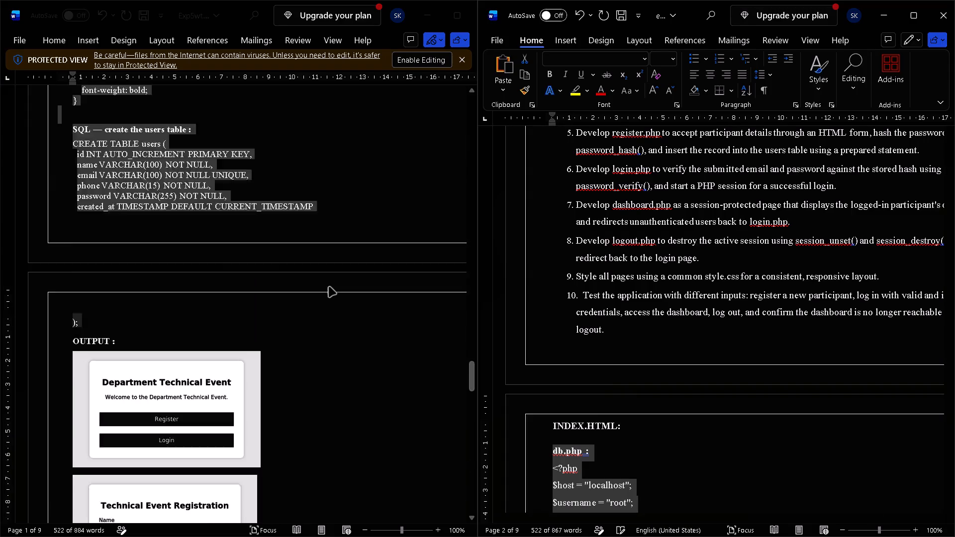
{"action": "scroll", "coordinate": [329, 287], "scroll_direction": "up", "scroll_amount": 19}
{"action": "left_click", "coordinate": [679, 332]}
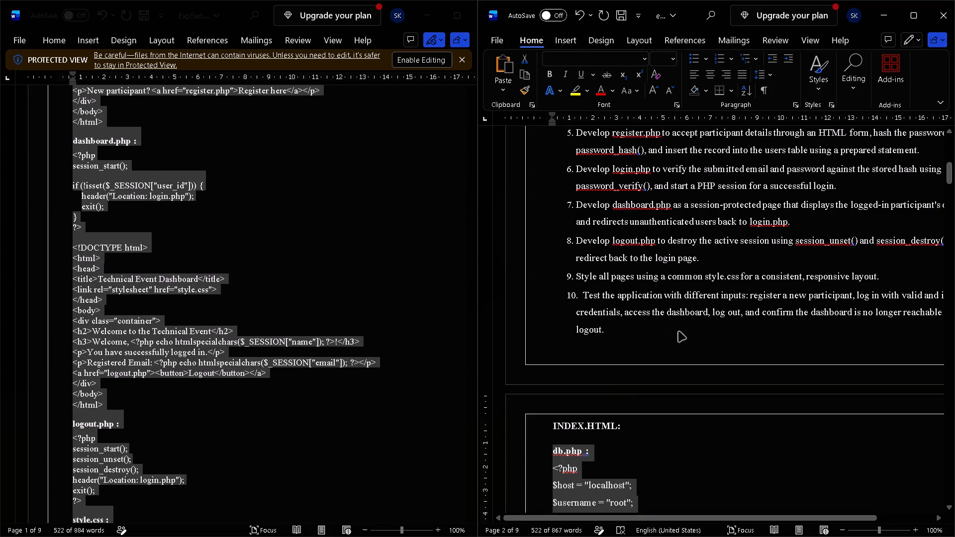
{"action": "scroll", "coordinate": [679, 332], "scroll_direction": "down", "scroll_amount": 14}
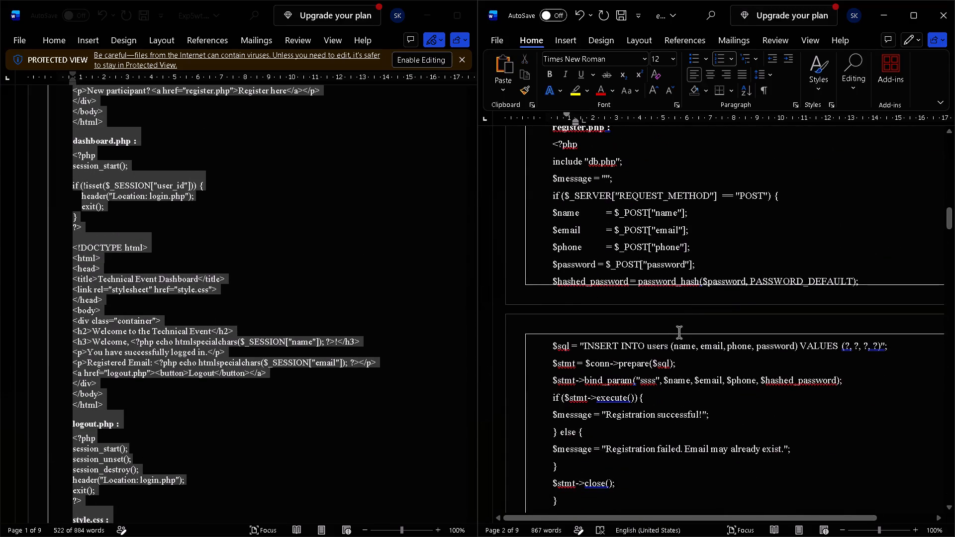
{"action": "left_click", "coordinate": [739, 272]}
{"action": "key", "text": "Return"}
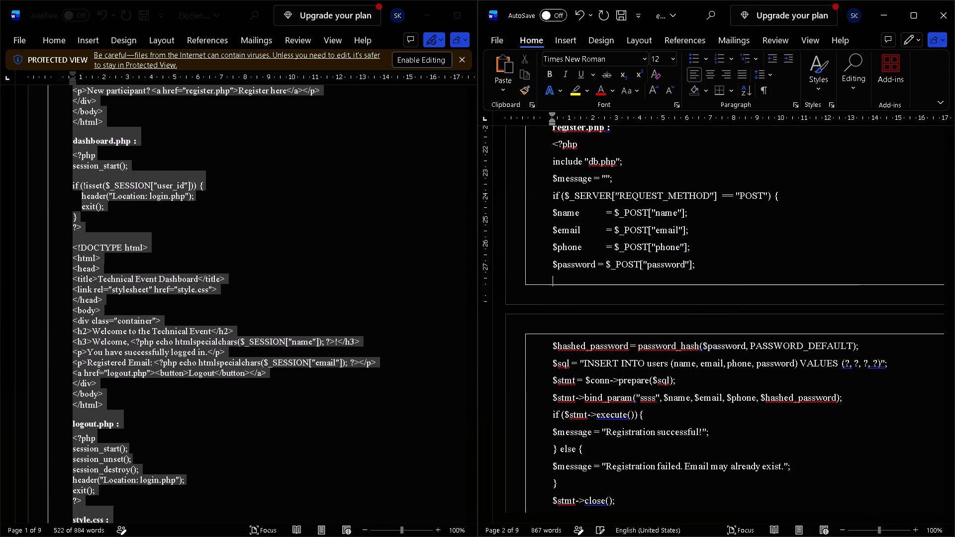
Undo the empty line inserted in register.php and the left-indent shift of the pasted code.
{"action": "scroll", "coordinate": [834, 410], "scroll_direction": "down", "scroll_amount": 6}
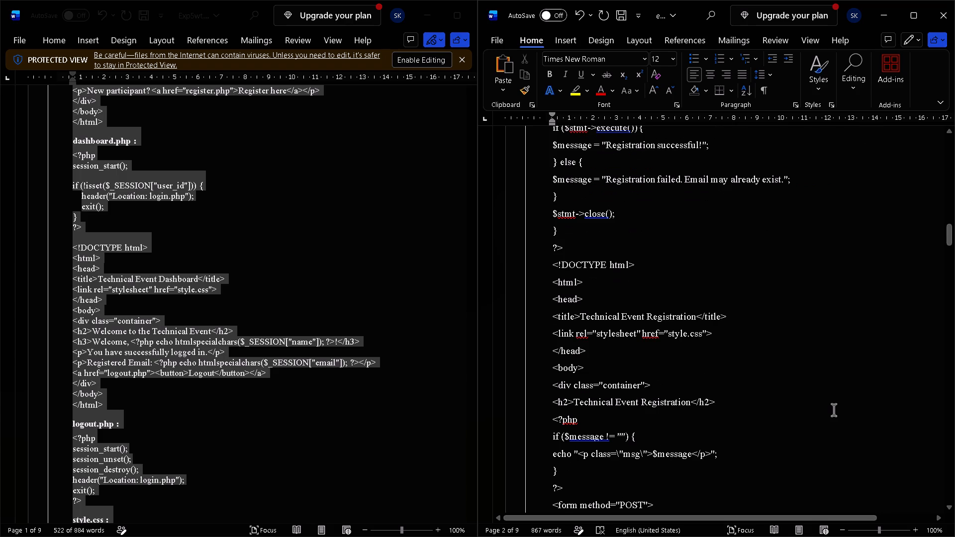
{"action": "scroll", "coordinate": [834, 410], "scroll_direction": "down", "scroll_amount": 11}
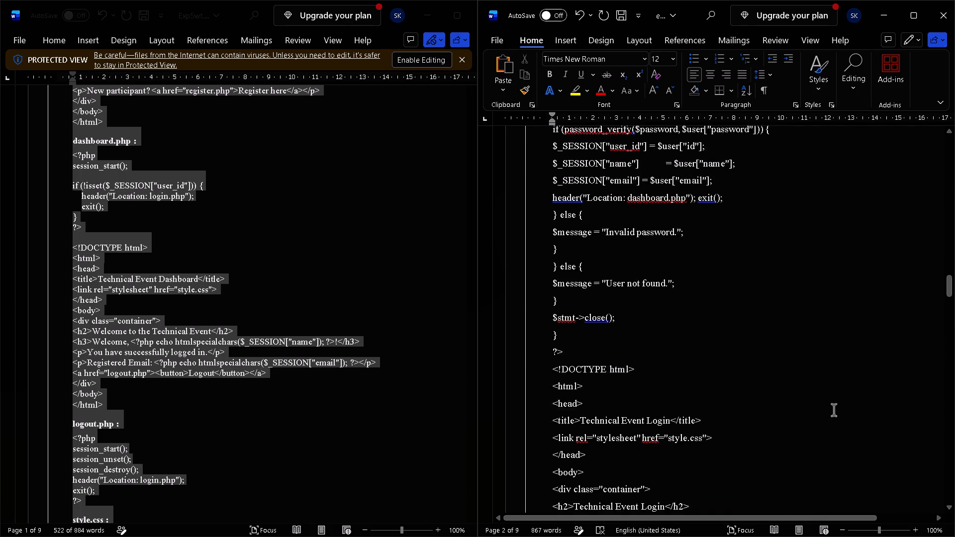
{"action": "scroll", "coordinate": [834, 410], "scroll_direction": "down", "scroll_amount": 12}
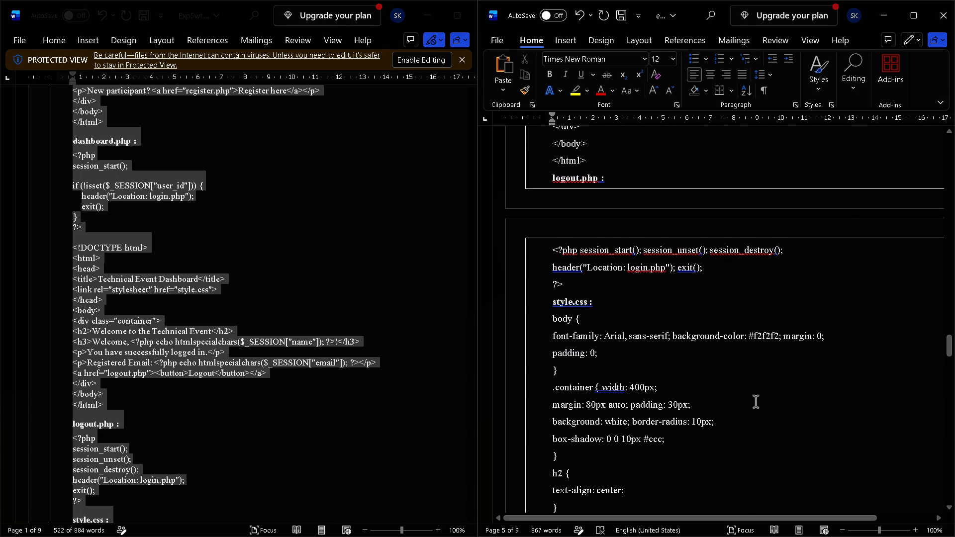
{"action": "key", "text": "ctrl+z"}
{"action": "key", "text": "ctrl+z"}
Reapply 1.5 line spacing to the selected code starting at the db.php heading, and clear the selection.
{"action": "scroll", "coordinate": [756, 401], "scroll_direction": "up", "scroll_amount": 5}
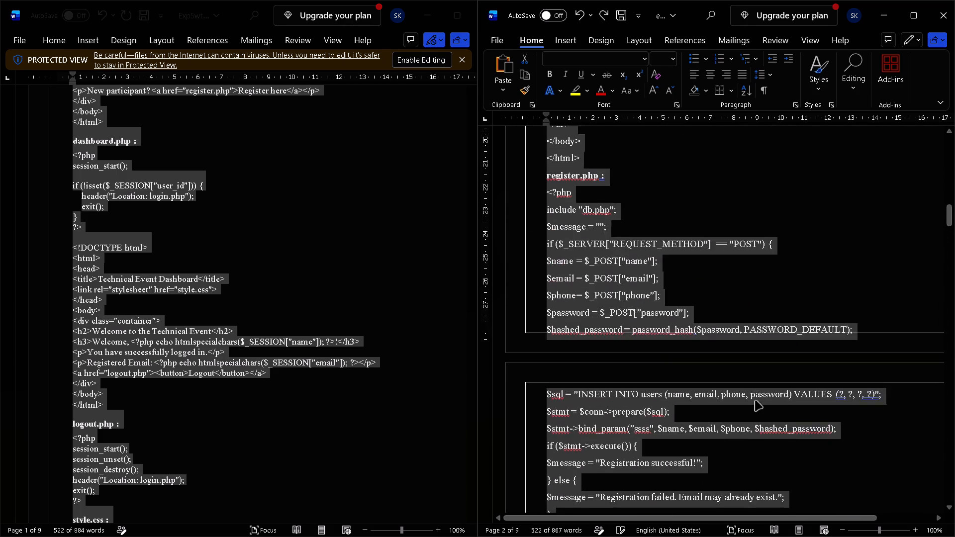
{"action": "scroll", "coordinate": [756, 401], "scroll_direction": "up", "scroll_amount": 11}
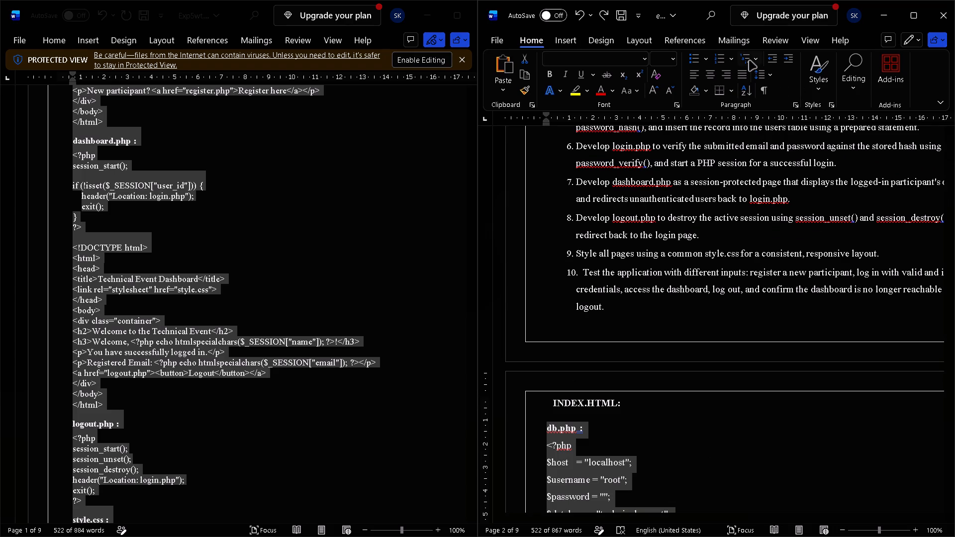
{"action": "left_click", "coordinate": [760, 76]}
{"action": "left_click", "coordinate": [771, 128]}
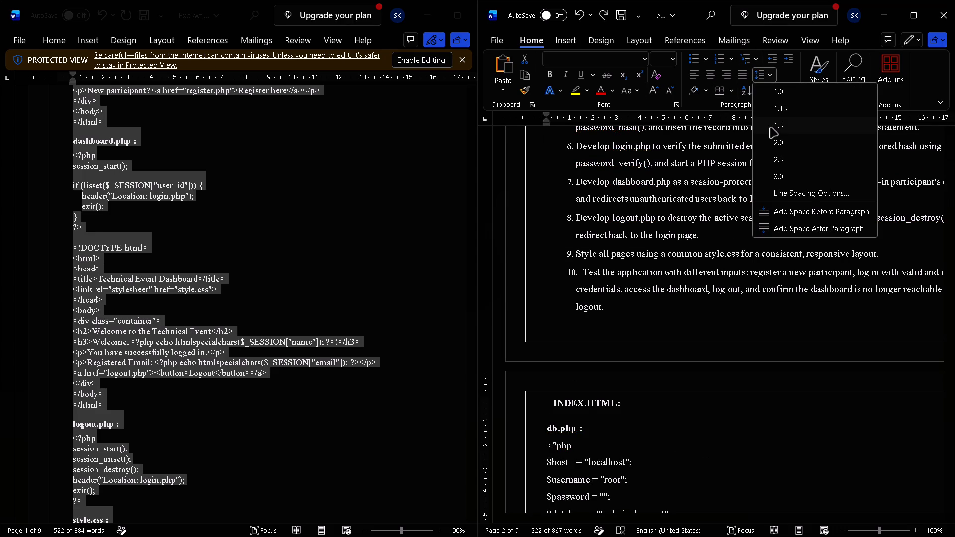
{"action": "left_click", "coordinate": [646, 457]}
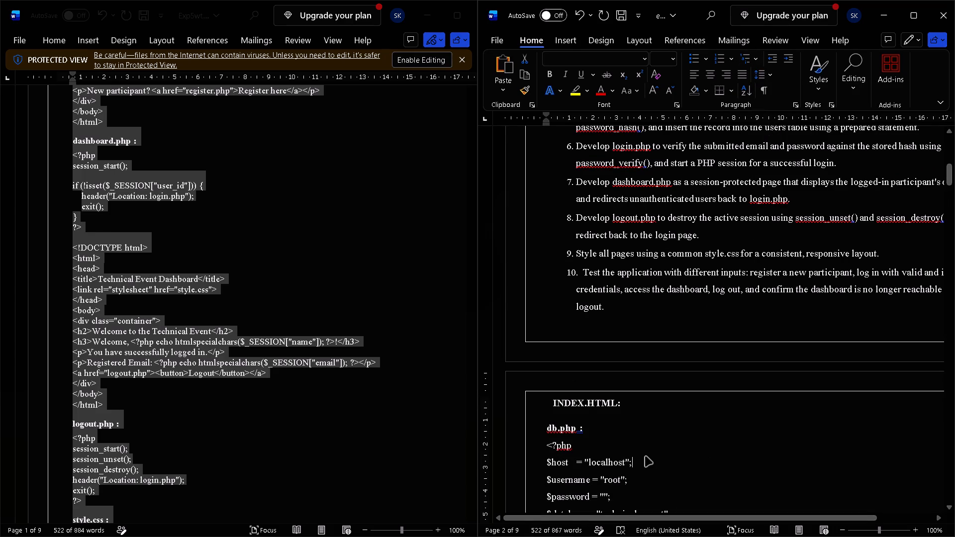
{"action": "left_click", "coordinate": [646, 457]}
Select the pasted code from the db.php heading downward.
{"action": "scroll", "coordinate": [646, 457], "scroll_direction": "down", "scroll_amount": 6}
{"action": "scroll", "coordinate": [646, 457], "scroll_direction": "up", "scroll_amount": 4}
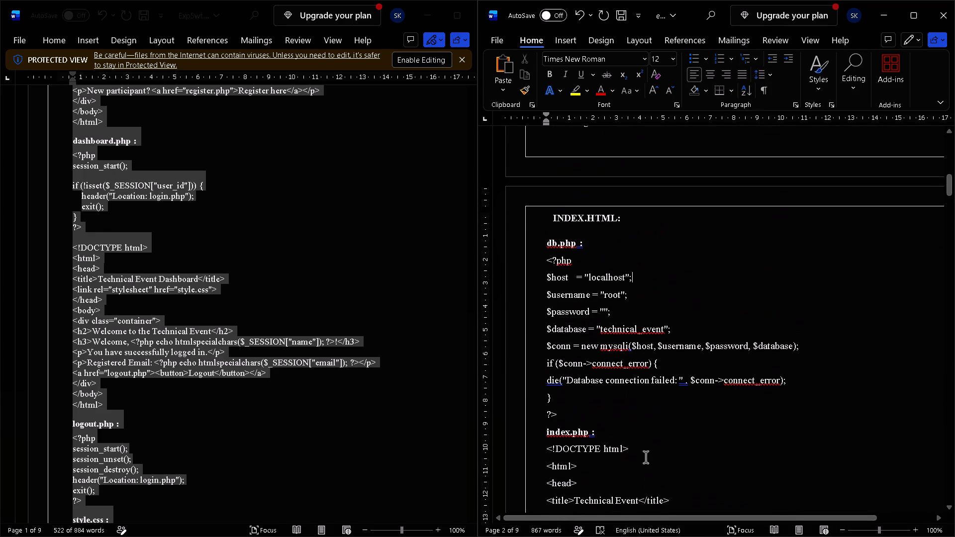
{"action": "left_click_drag", "start_coordinate": [545, 235], "coordinate": [605, 536]}
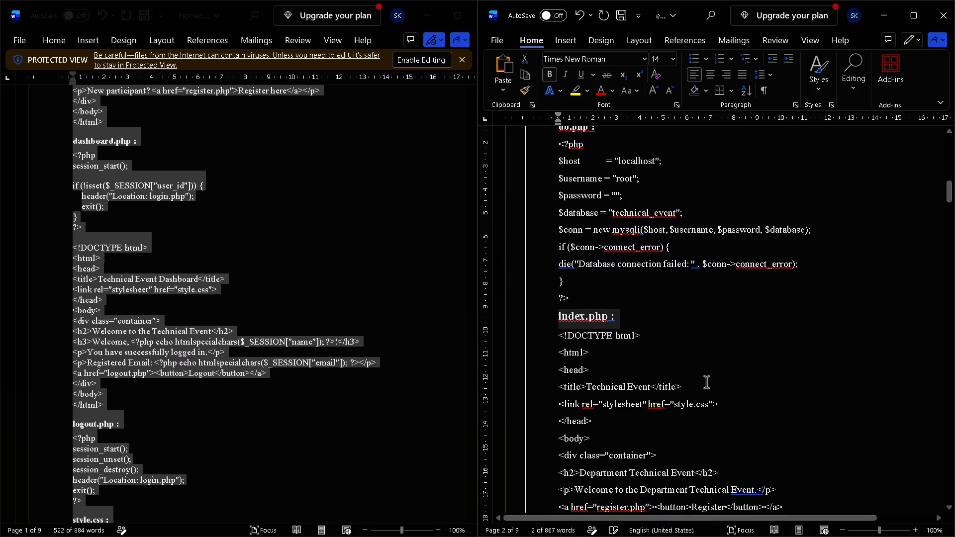
Examine the indentation and heading formatting of the db.php and index.php code under INDEX.HTML, comparing it with the procedure pages.
{"action": "scroll", "coordinate": [641, 315], "scroll_direction": "up", "scroll_amount": 14}
{"action": "scroll", "coordinate": [641, 315], "scroll_direction": "down", "scroll_amount": 2}
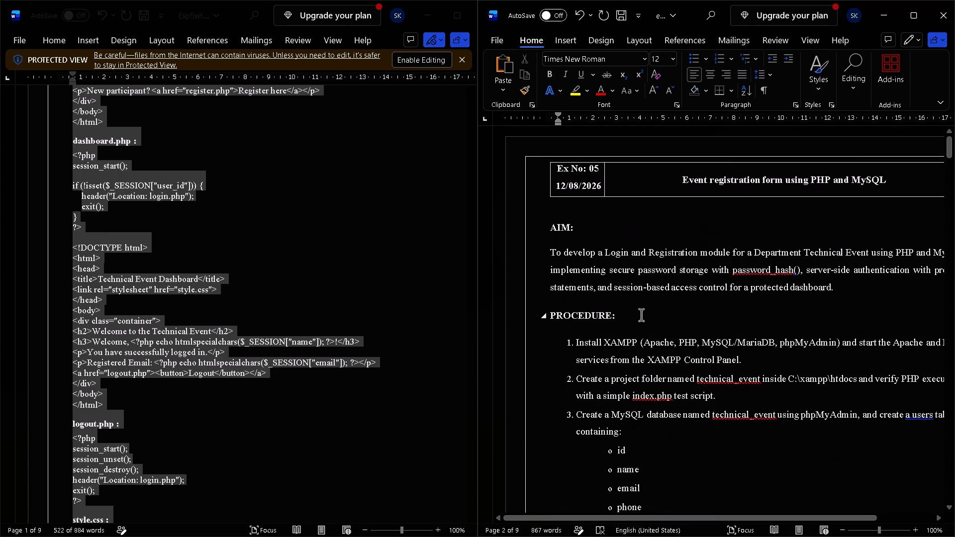
{"action": "scroll", "coordinate": [641, 315], "scroll_direction": "down", "scroll_amount": 7}
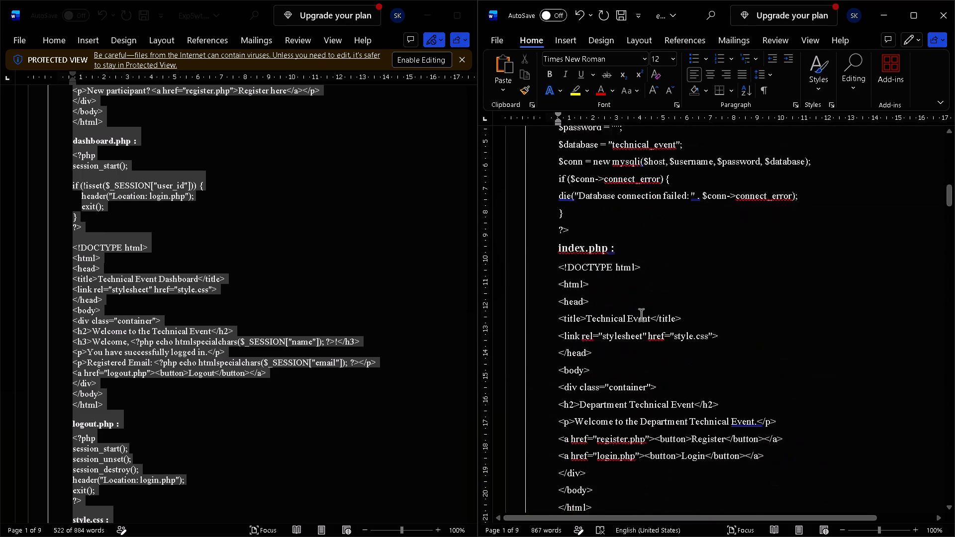
{"action": "scroll", "coordinate": [641, 315], "scroll_direction": "down", "scroll_amount": 3}
{"action": "scroll", "coordinate": [641, 315], "scroll_direction": "up", "scroll_amount": 6}
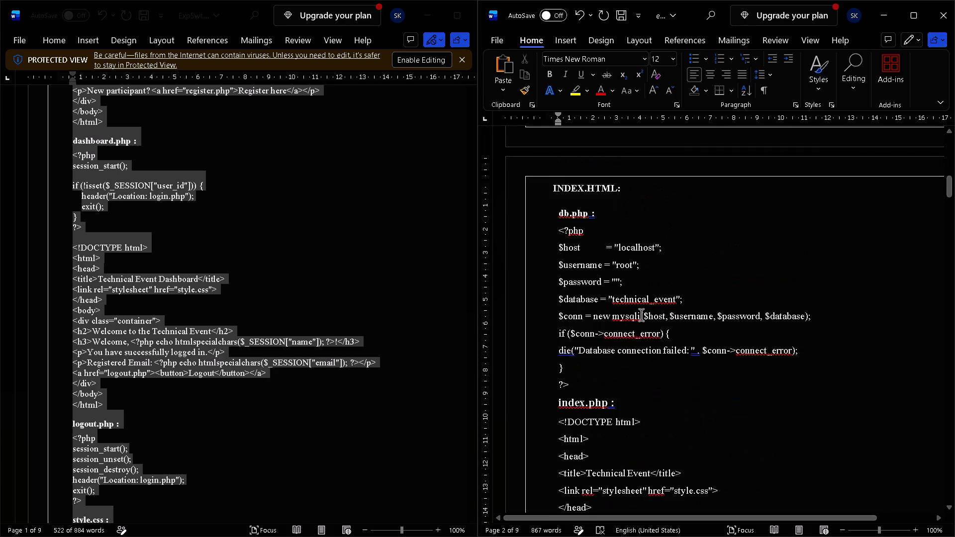
{"action": "scroll", "coordinate": [629, 402], "scroll_direction": "down", "scroll_amount": 6}
{"action": "scroll", "coordinate": [629, 402], "scroll_direction": "up", "scroll_amount": 1}
{"action": "scroll", "coordinate": [588, 536], "scroll_direction": "up", "scroll_amount": 1}
{"action": "scroll", "coordinate": [582, 362], "scroll_direction": "up", "scroll_amount": 1}
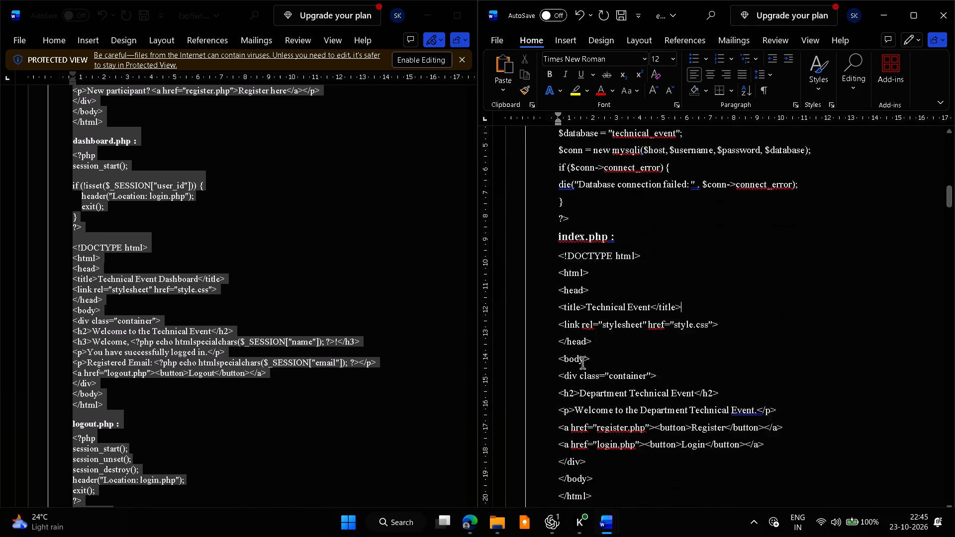
{"action": "scroll", "coordinate": [582, 362], "scroll_direction": "up", "scroll_amount": 3}
{"action": "scroll", "coordinate": [605, 357], "scroll_direction": "down", "scroll_amount": 1}
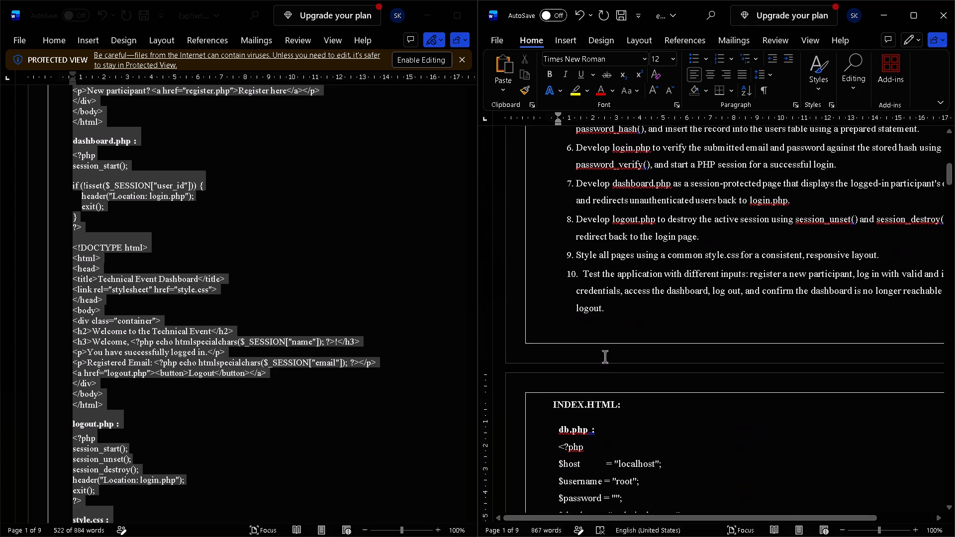
Review all the pasted code from db.php through the SQL users table for indentation, line spacing and page breaks.
{"action": "scroll", "coordinate": [605, 357], "scroll_direction": "down", "scroll_amount": 3}
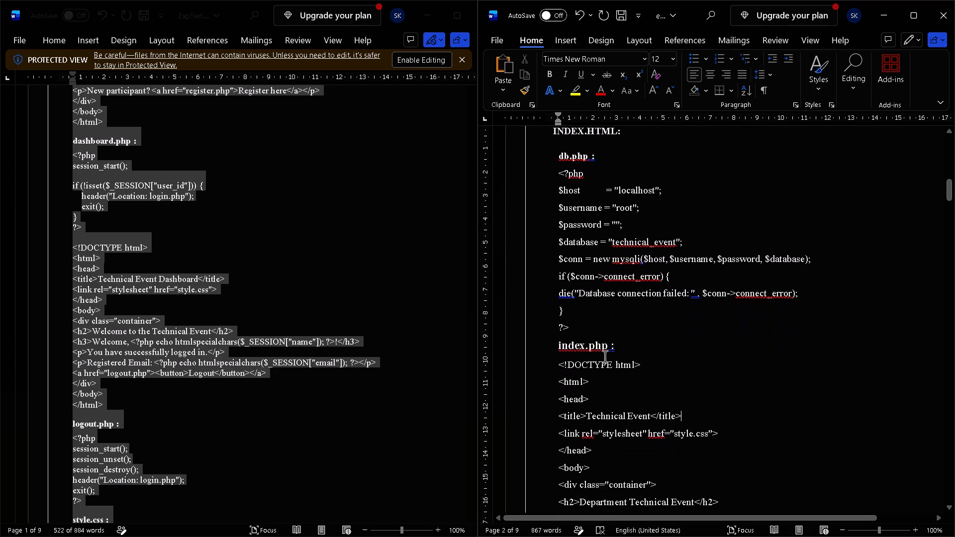
{"action": "scroll", "coordinate": [605, 357], "scroll_direction": "down", "scroll_amount": 8}
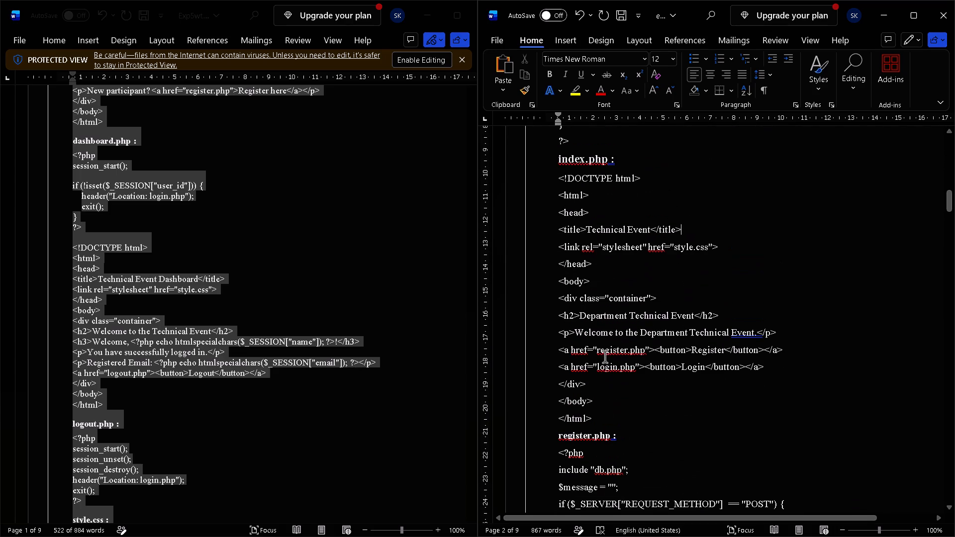
{"action": "scroll", "coordinate": [605, 357], "scroll_direction": "down", "scroll_amount": 8}
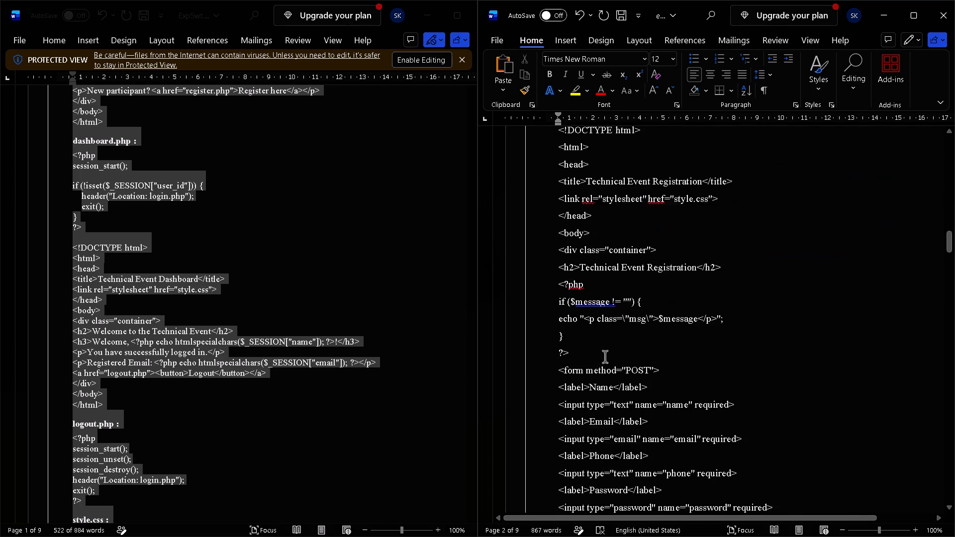
{"action": "scroll", "coordinate": [605, 357], "scroll_direction": "down", "scroll_amount": 14}
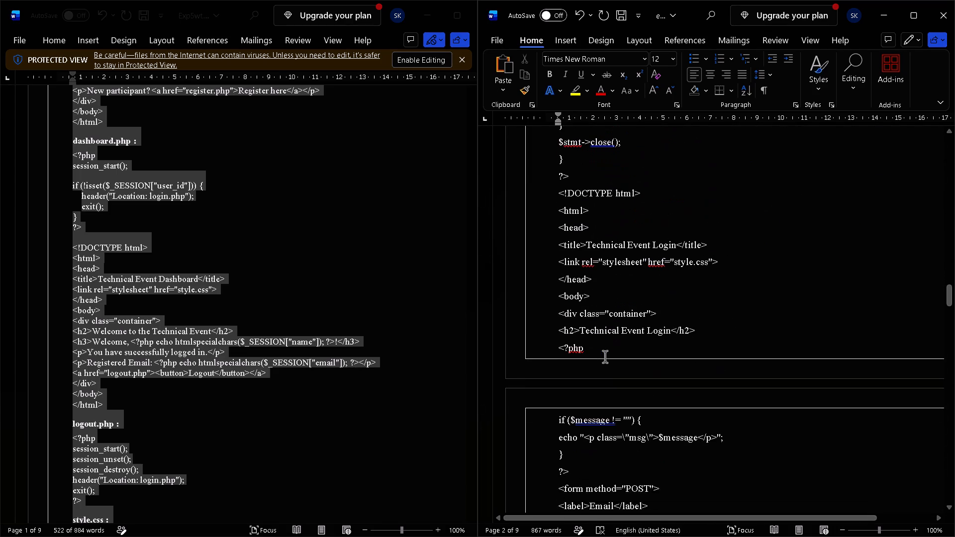
{"action": "scroll", "coordinate": [605, 357], "scroll_direction": "down", "scroll_amount": 6}
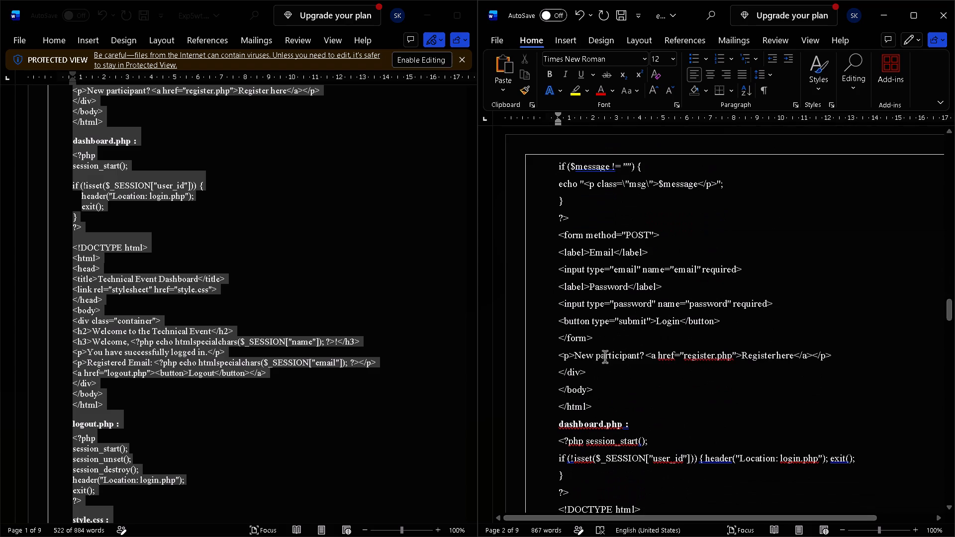
{"action": "scroll", "coordinate": [605, 357], "scroll_direction": "down", "scroll_amount": 12}
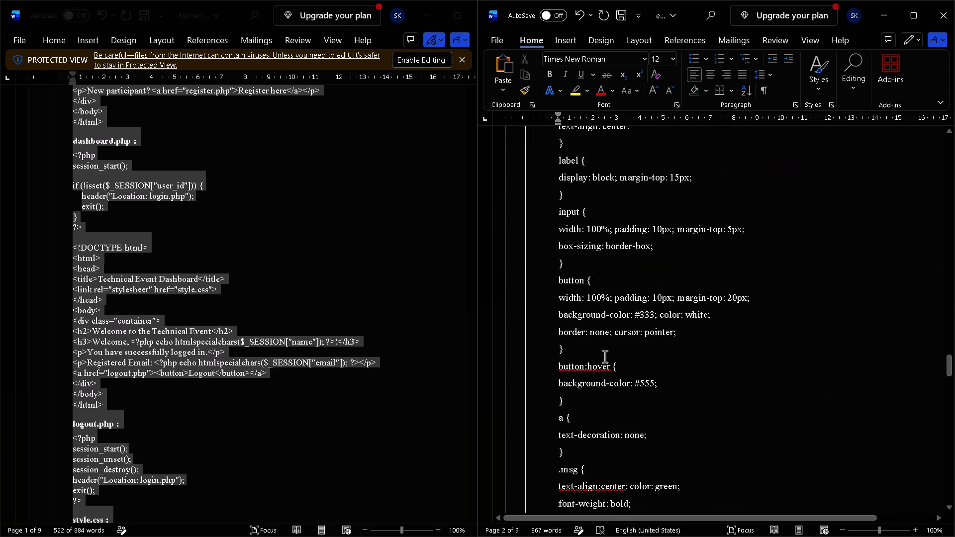
{"action": "scroll", "coordinate": [605, 357], "scroll_direction": "down", "scroll_amount": 4}
{"action": "scroll", "coordinate": [605, 357], "scroll_direction": "up", "scroll_amount": 2}
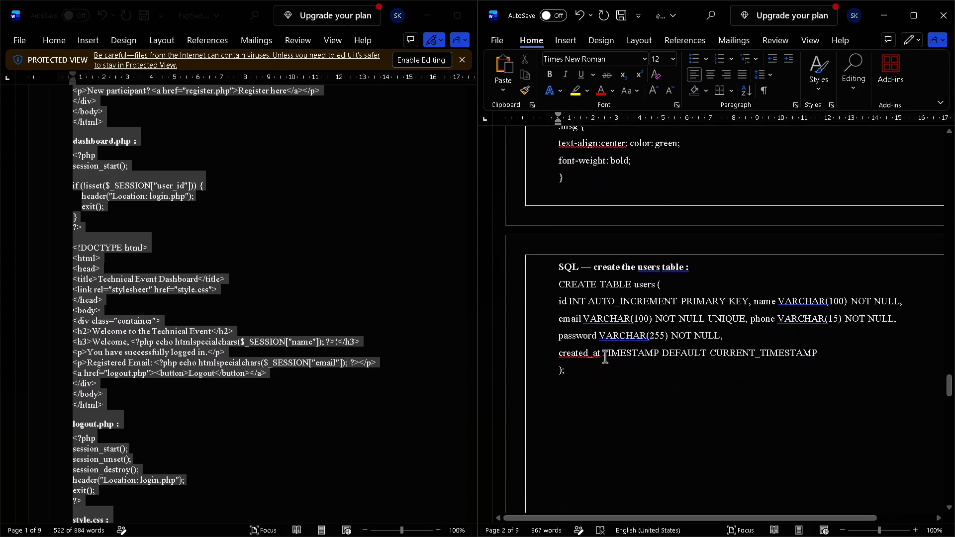
Recheck the code backwards from the SQL users table to register.php for lines that meet the page borders.
{"action": "scroll", "coordinate": [605, 357], "scroll_direction": "up", "scroll_amount": 9}
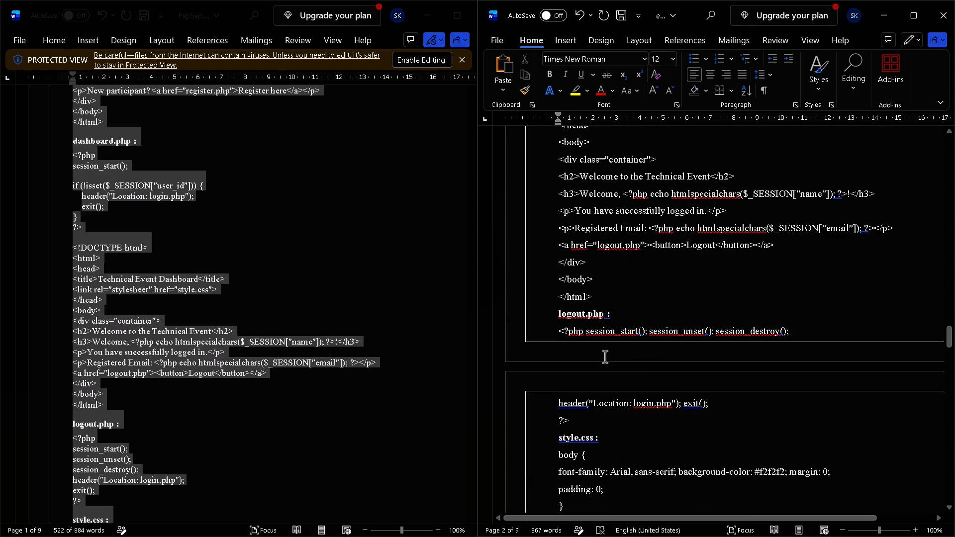
{"action": "scroll", "coordinate": [605, 357], "scroll_direction": "up", "scroll_amount": 15}
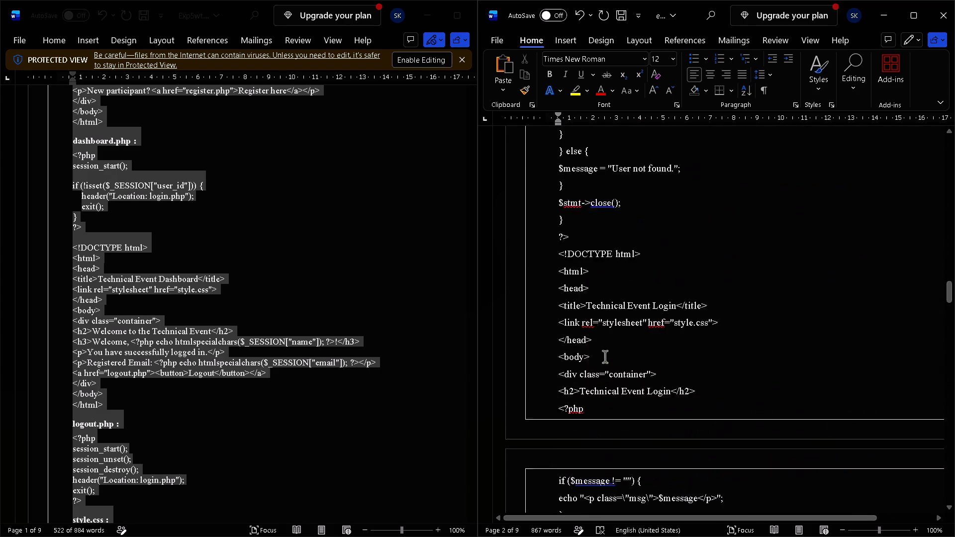
{"action": "scroll", "coordinate": [605, 357], "scroll_direction": "up", "scroll_amount": 15}
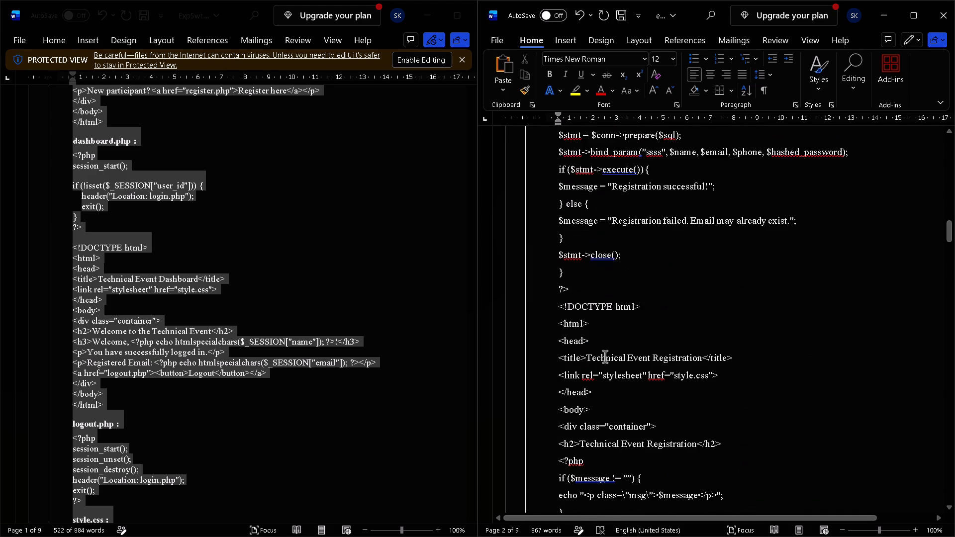
{"action": "scroll", "coordinate": [605, 357], "scroll_direction": "up", "scroll_amount": 7}
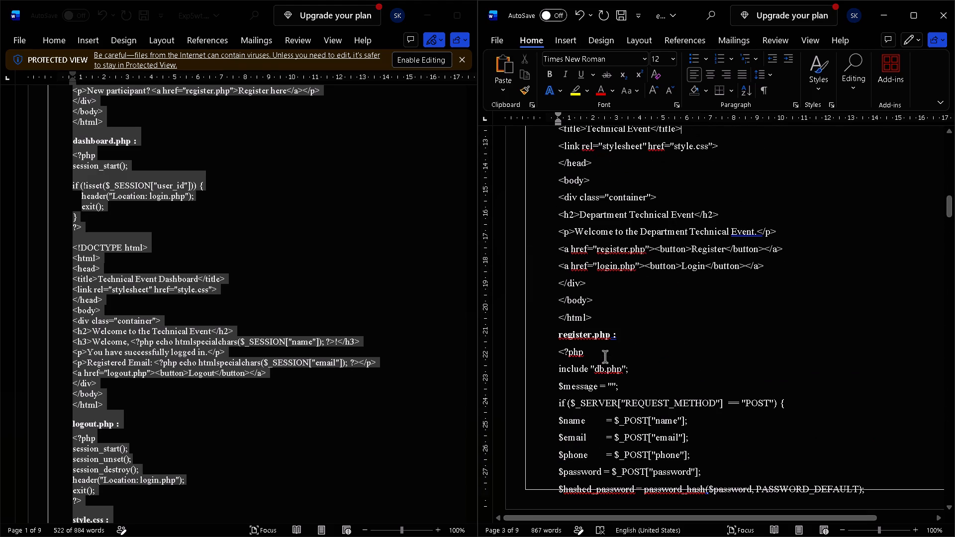
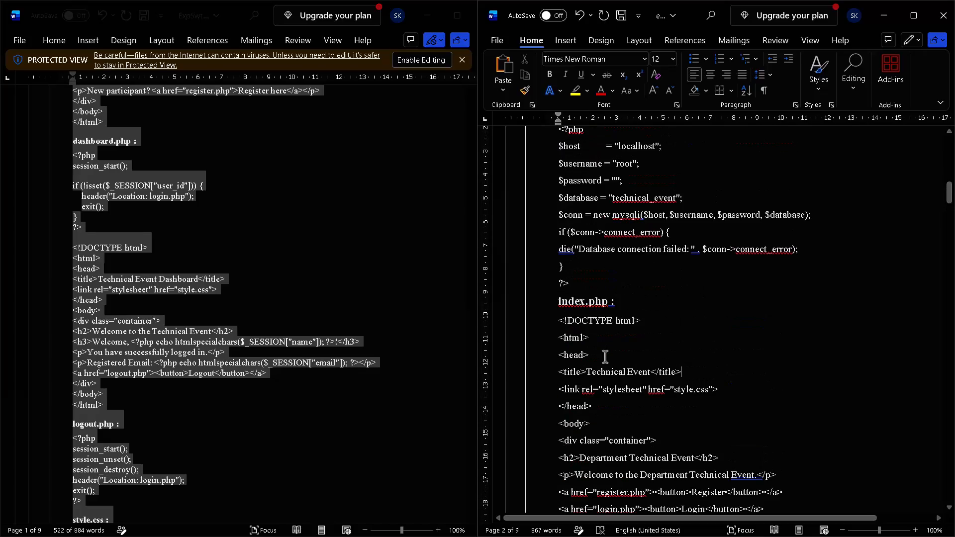
Remove the left indentation of the index.php heading so it sits further left than its code lines.
{"action": "scroll", "coordinate": [650, 307], "scroll_direction": "up", "scroll_amount": 3}
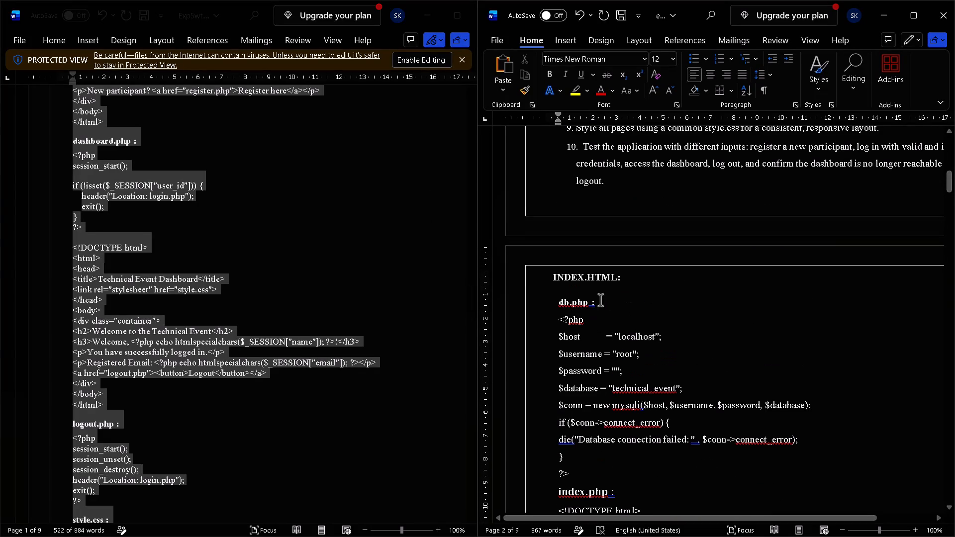
{"action": "left_click_drag", "start_coordinate": [631, 279], "coordinate": [534, 273]}
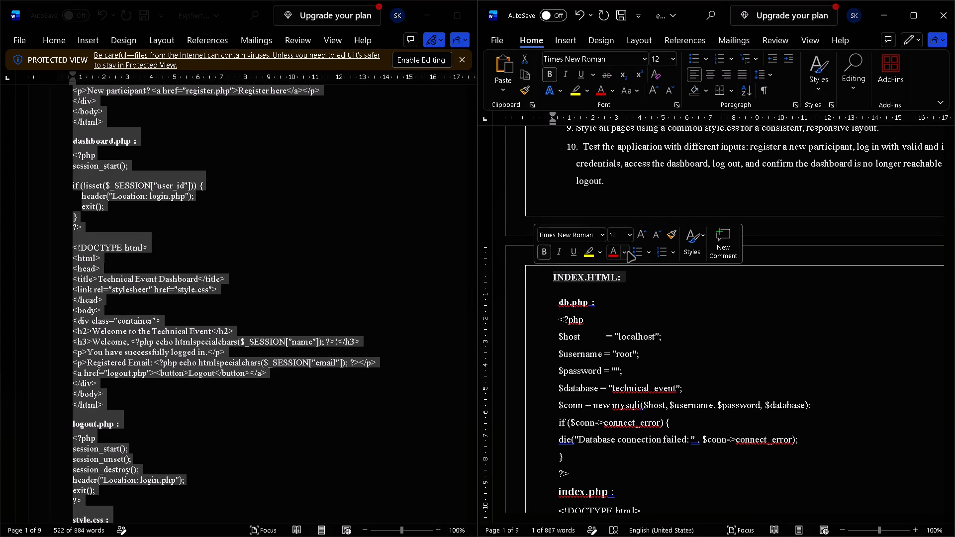
{"action": "left_click", "coordinate": [666, 312]}
{"action": "scroll", "coordinate": [666, 312], "scroll_direction": "down", "scroll_amount": 3}
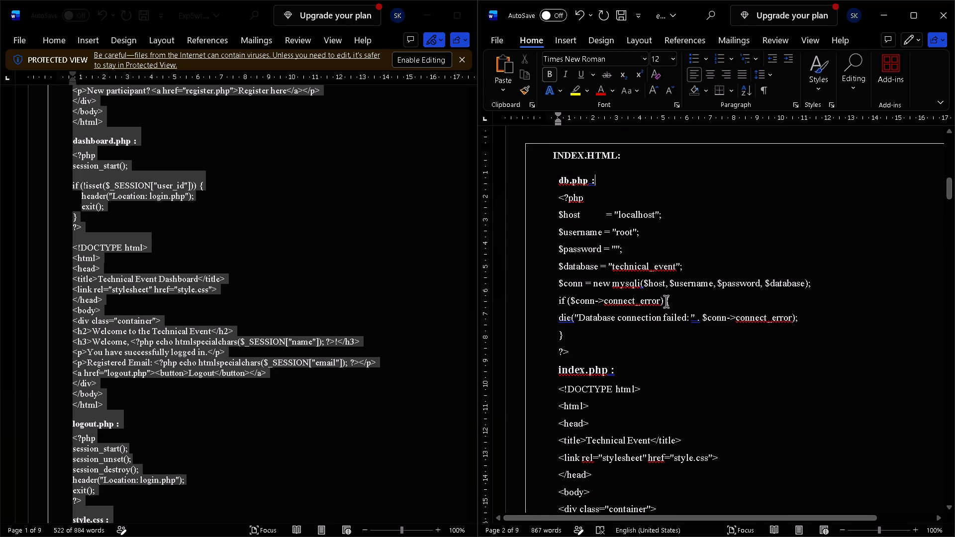
{"action": "scroll", "coordinate": [666, 301], "scroll_direction": "down", "scroll_amount": 1}
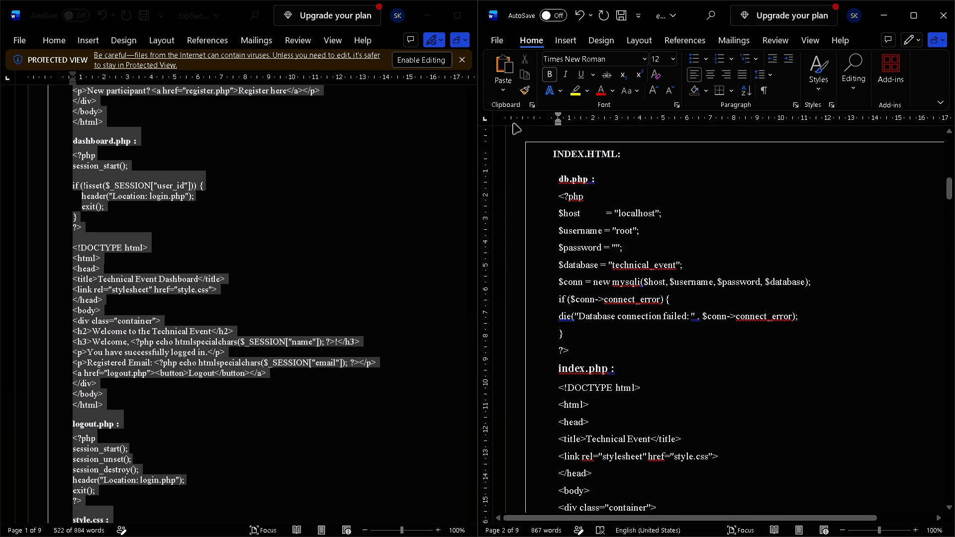
{"action": "left_click", "coordinate": [559, 371]}
{"action": "key", "text": "BackSpace"}
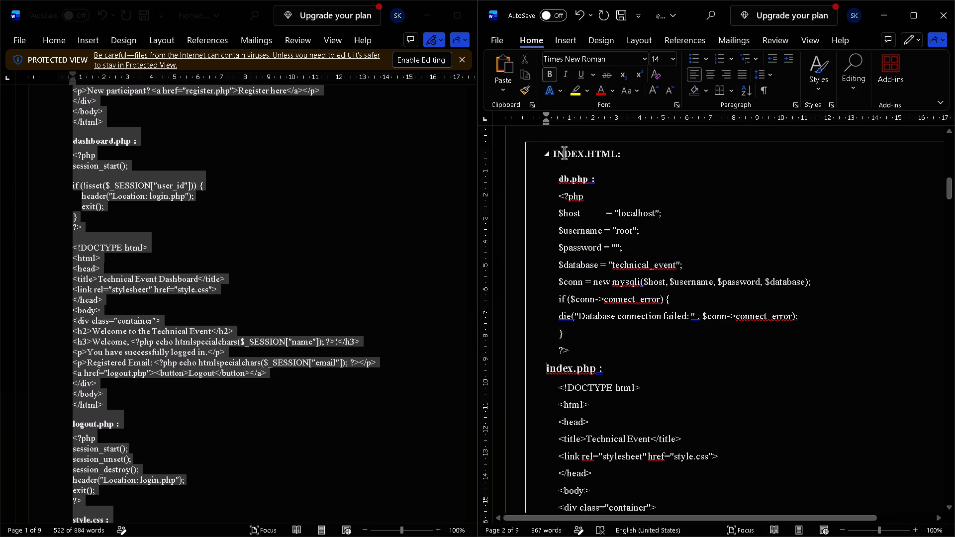
Remove the left indentation of the INDEX.HTML heading so it lines up with the index.php heading.
{"action": "left_click", "coordinate": [554, 156]}
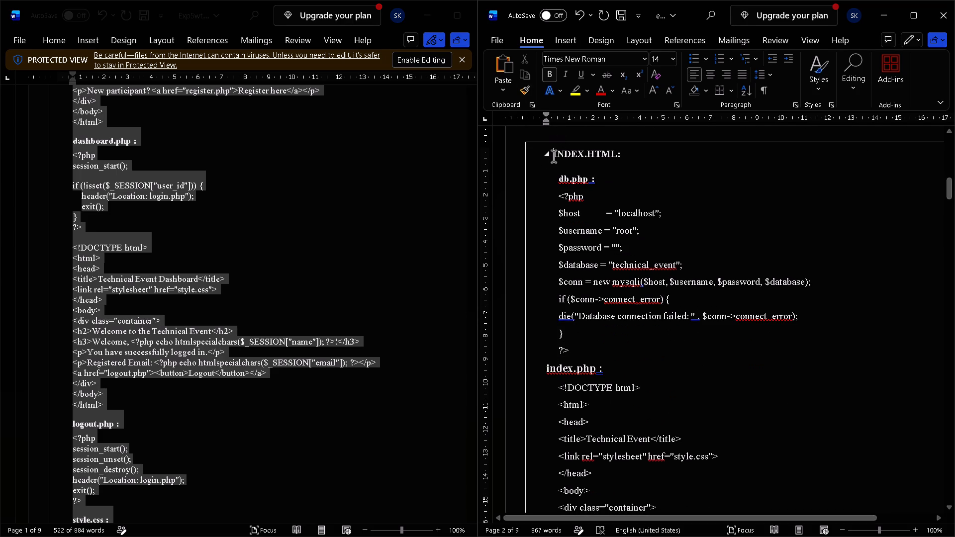
{"action": "left_click", "coordinate": [544, 154]}
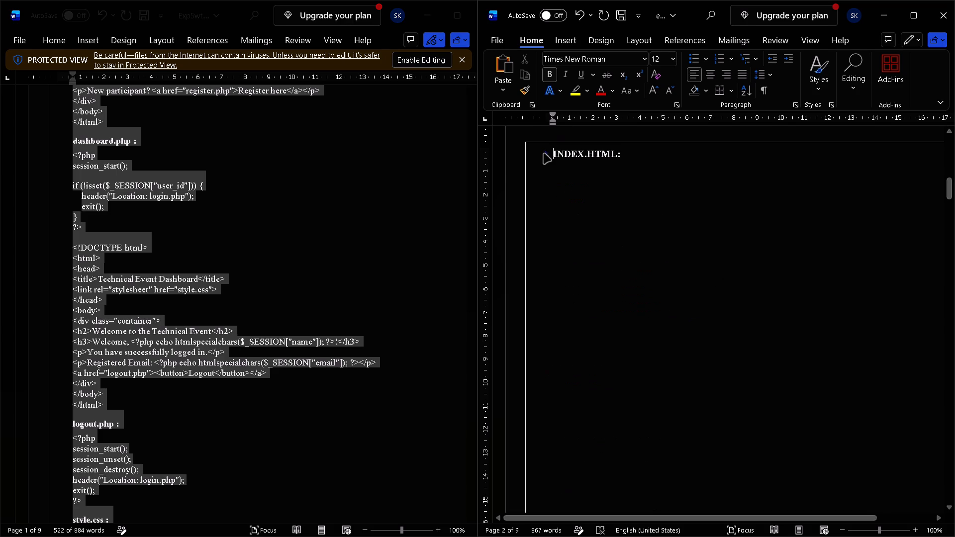
{"action": "key", "text": "Left"}
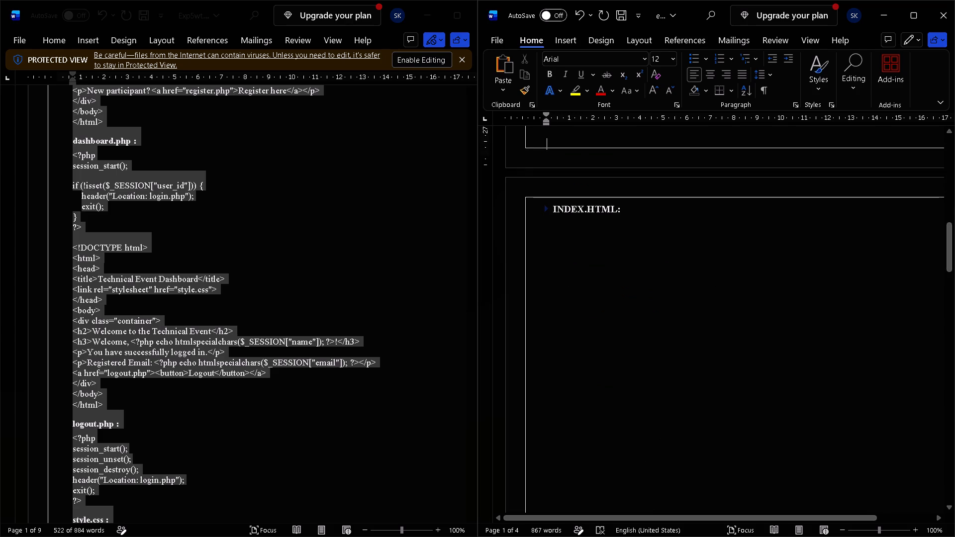
{"action": "key", "text": "ctrl+z"}
{"action": "key", "text": "ctrl+x"}
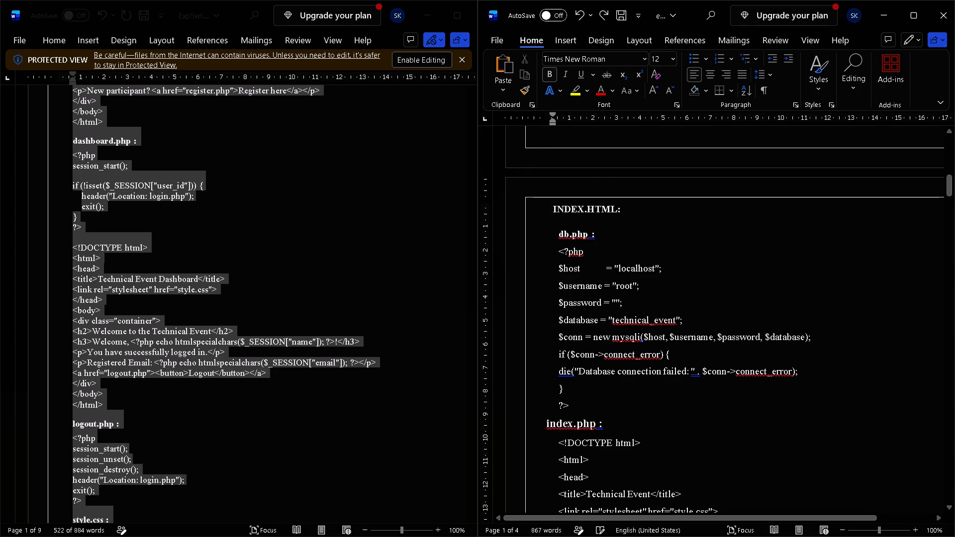
{"action": "key", "text": "BackSpace"}
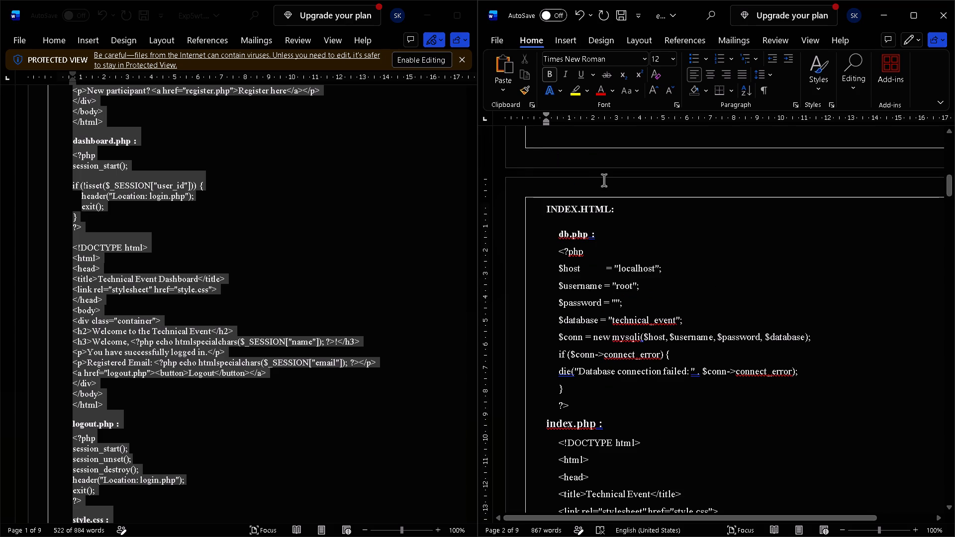
Insert a blank line after the $password line in register.php to move the $hashed_password line onto the following page.
{"action": "scroll", "coordinate": [612, 338], "scroll_direction": "up", "scroll_amount": 8}
{"action": "scroll", "coordinate": [612, 338], "scroll_direction": "down", "scroll_amount": 6}
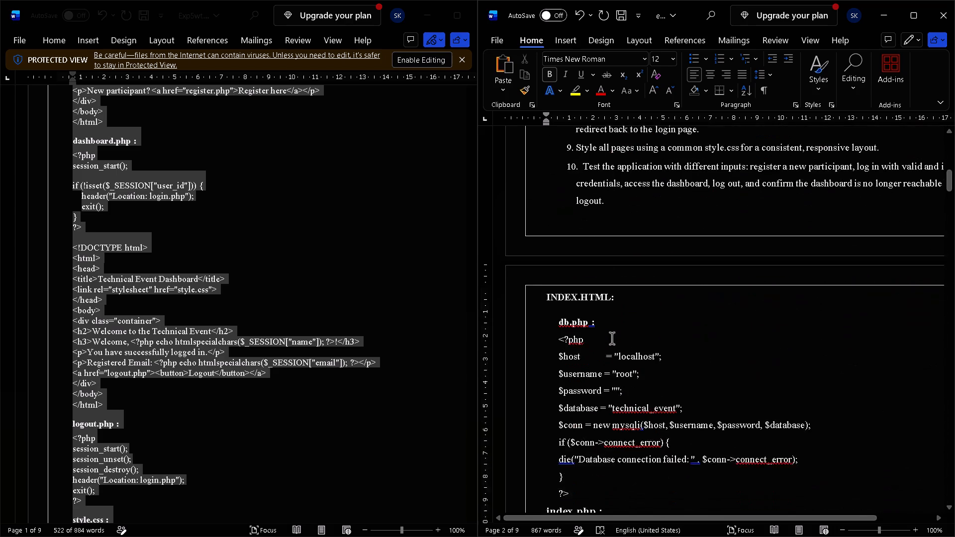
{"action": "scroll", "coordinate": [612, 338], "scroll_direction": "up", "scroll_amount": 6}
{"action": "scroll", "coordinate": [612, 338], "scroll_direction": "down", "scroll_amount": 1}
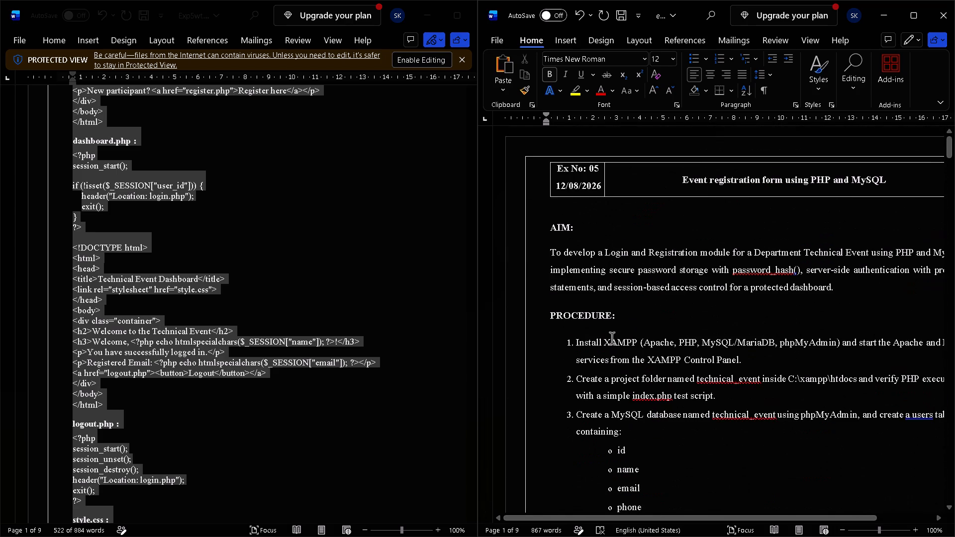
{"action": "scroll", "coordinate": [612, 338], "scroll_direction": "down", "scroll_amount": 1}
{"action": "scroll", "coordinate": [612, 338], "scroll_direction": "up", "scroll_amount": 2}
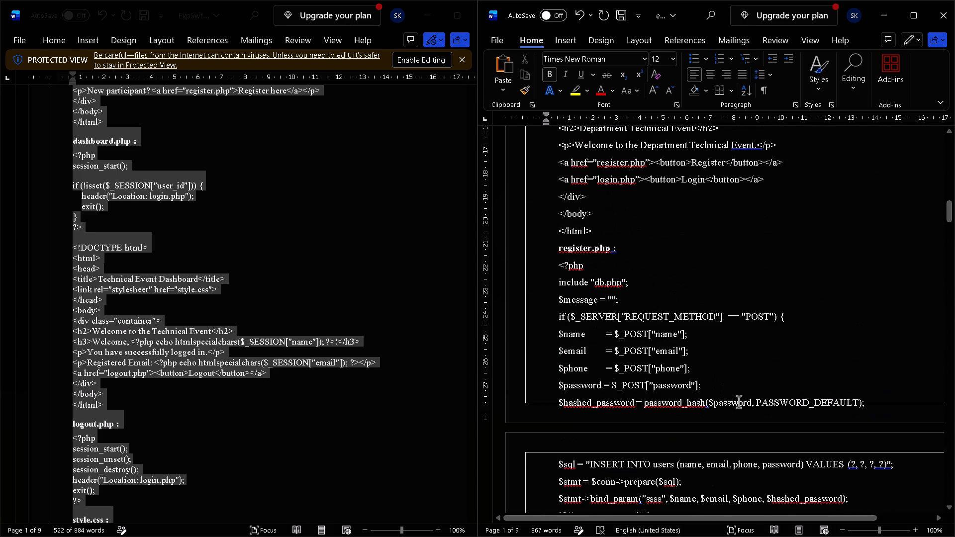
{"action": "left_click", "coordinate": [741, 404]}
{"action": "key", "text": "Return"}
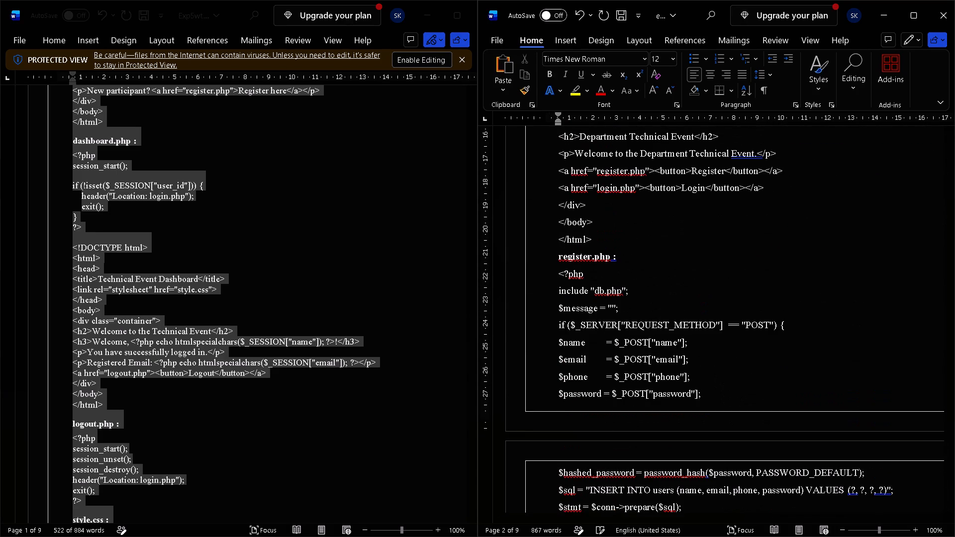
Insert a blank line after the closing </html> of the dashboard.php code so the logout.php heading starts the following page.
{"action": "scroll", "coordinate": [742, 394], "scroll_direction": "down", "scroll_amount": 11}
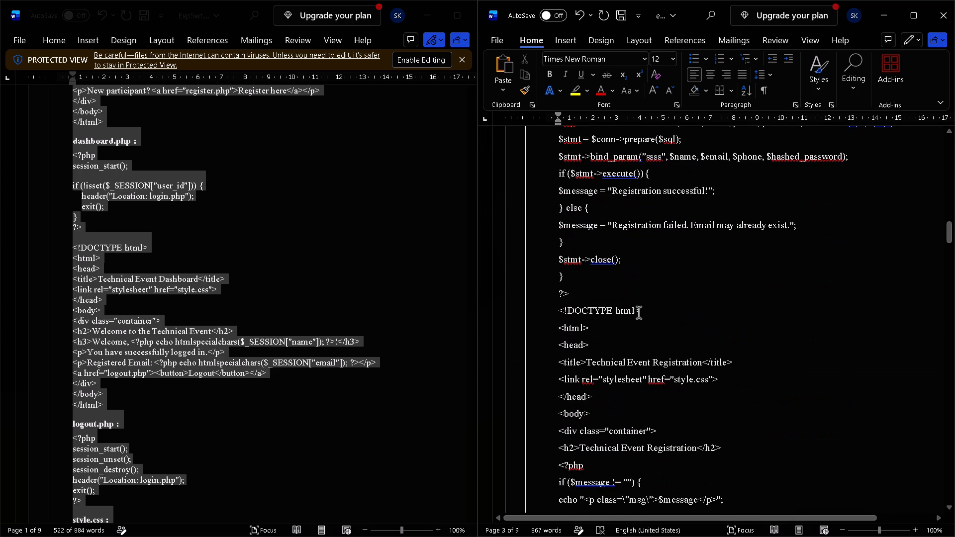
{"action": "scroll", "coordinate": [568, 311], "scroll_direction": "down", "scroll_amount": 4}
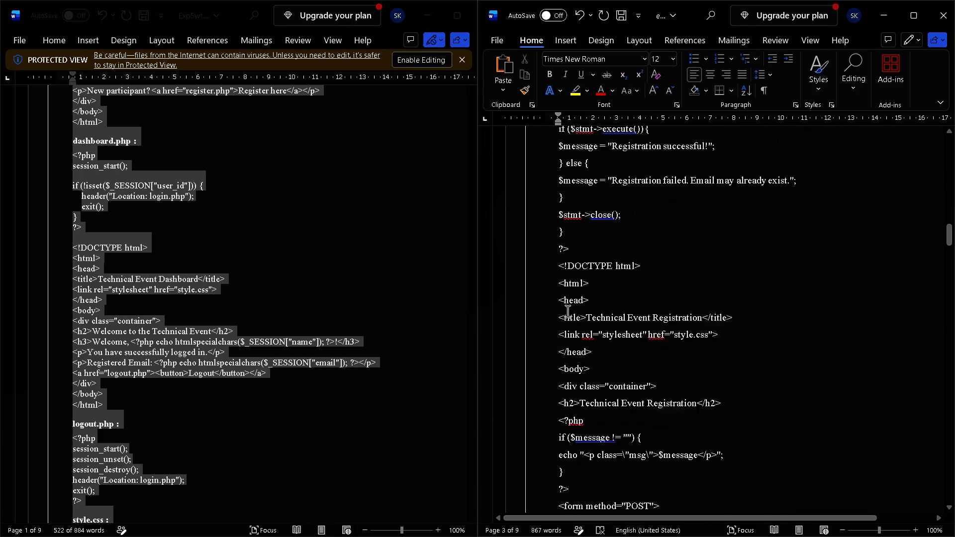
{"action": "scroll", "coordinate": [568, 311], "scroll_direction": "down", "scroll_amount": 18}
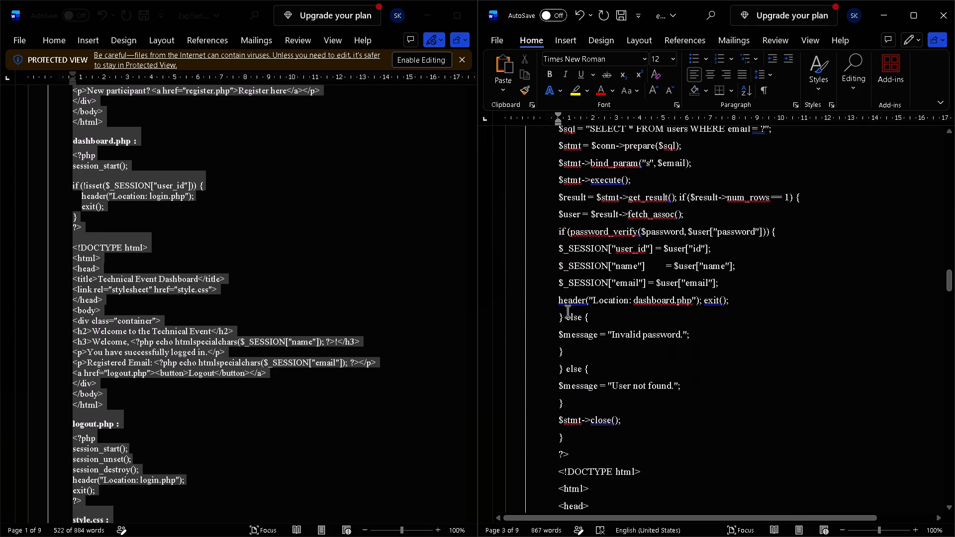
{"action": "scroll", "coordinate": [568, 311], "scroll_direction": "down", "scroll_amount": 14}
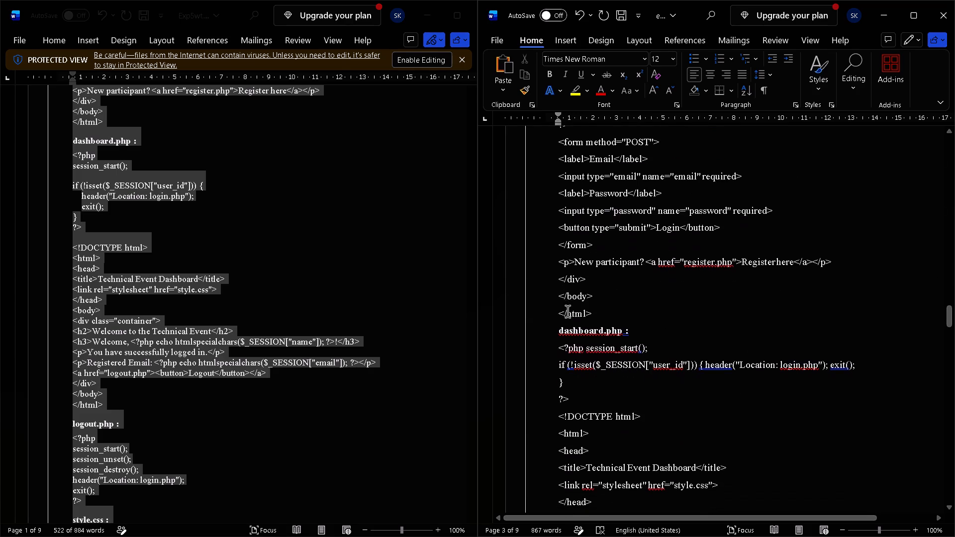
{"action": "scroll", "coordinate": [568, 311], "scroll_direction": "down", "scroll_amount": 5}
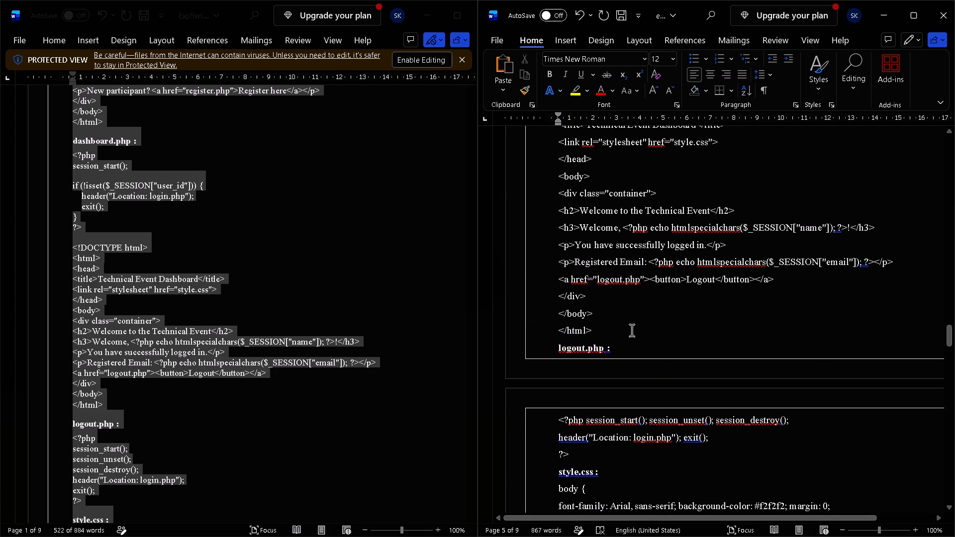
{"action": "left_click", "coordinate": [631, 330]}
{"action": "key", "text": "Return"}
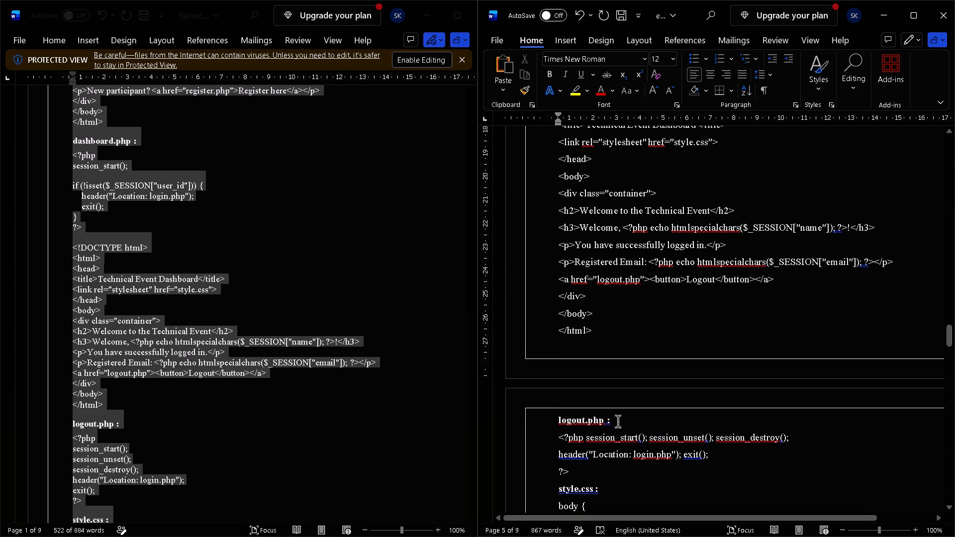
Format the logout.php heading at size 14 with its left indentation removed.
{"action": "left_click_drag", "start_coordinate": [613, 417], "coordinate": [548, 421]}
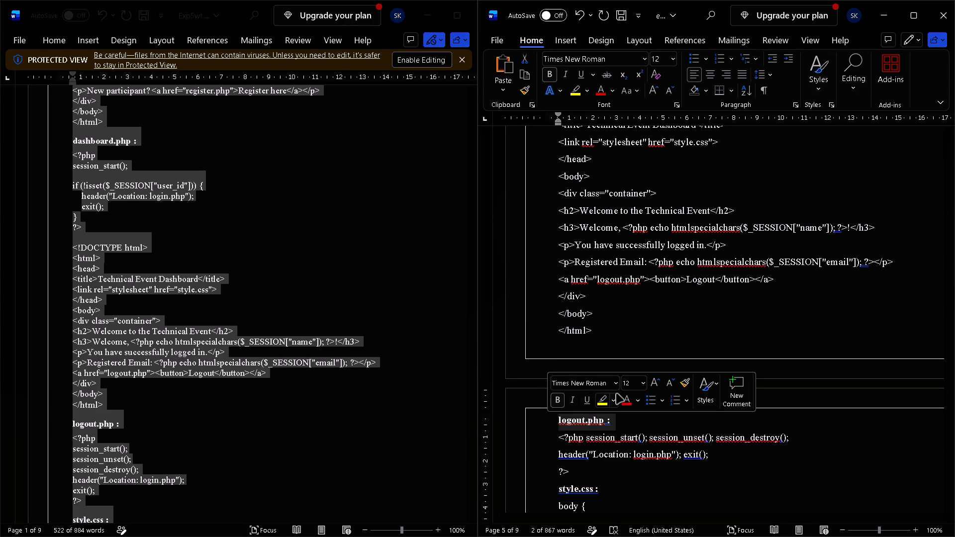
{"action": "left_click", "coordinate": [644, 389]}
{"action": "left_click", "coordinate": [634, 222]}
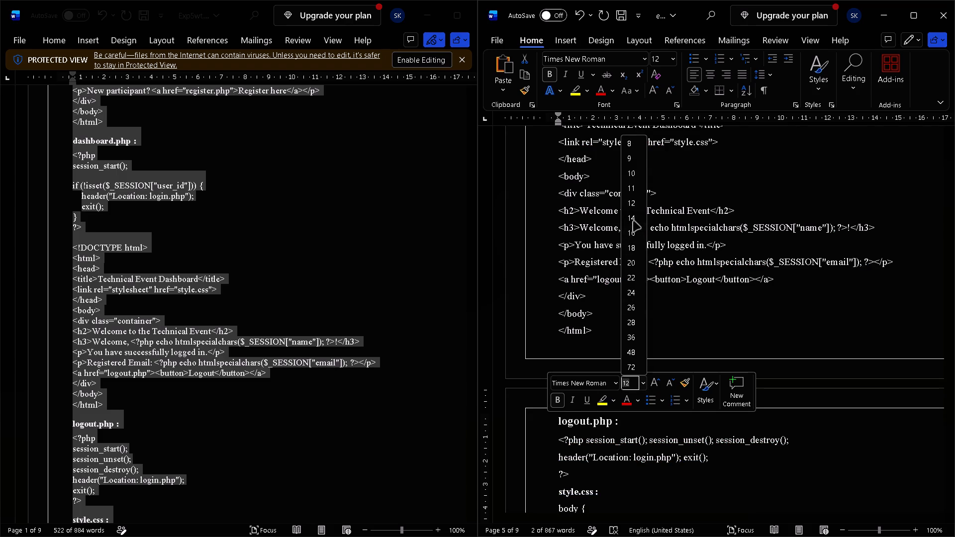
{"action": "left_click", "coordinate": [556, 428]}
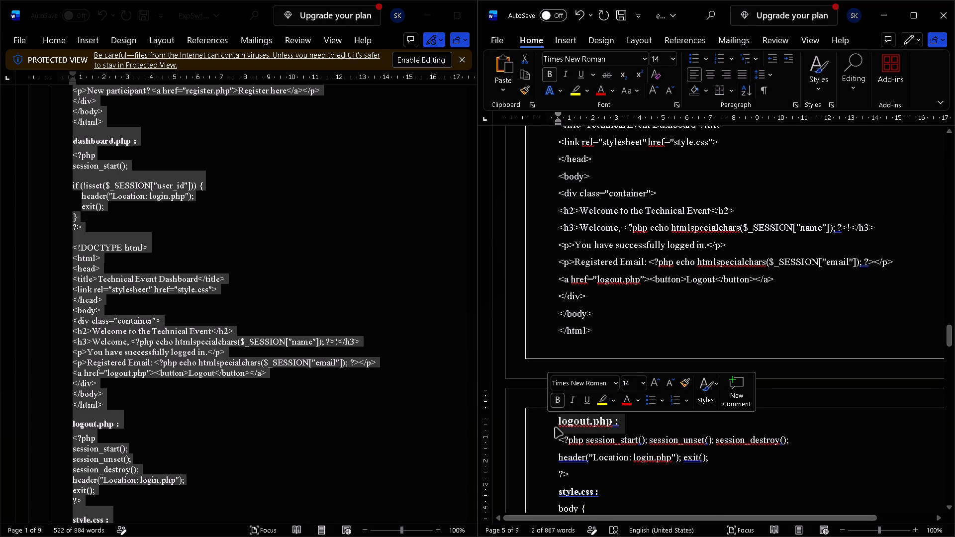
{"action": "key", "text": "BackSpace"}
Examine the page breaks and headings from the logout.php code through the SQL users table to the OUTPUT section.
{"action": "scroll", "coordinate": [623, 483], "scroll_direction": "down", "scroll_amount": 2}
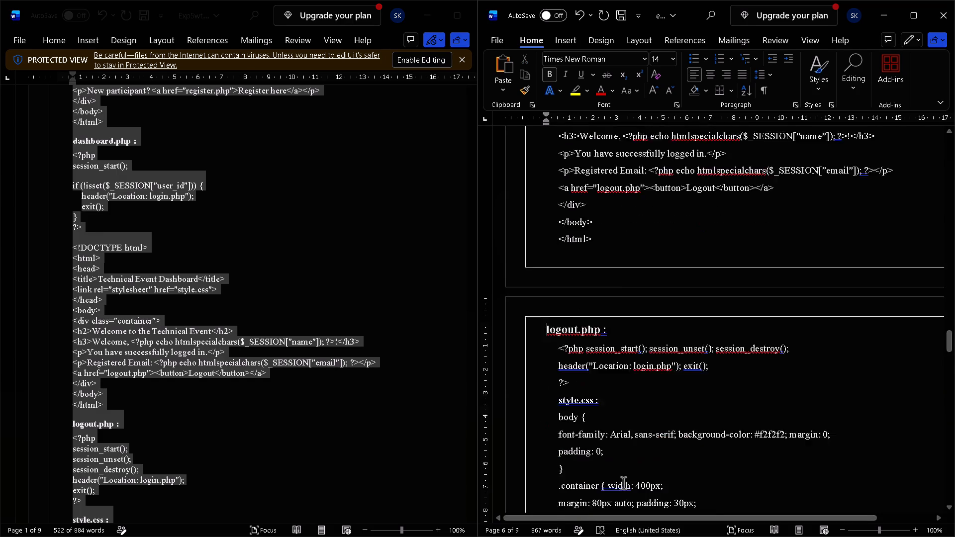
{"action": "scroll", "coordinate": [623, 483], "scroll_direction": "down", "scroll_amount": 15}
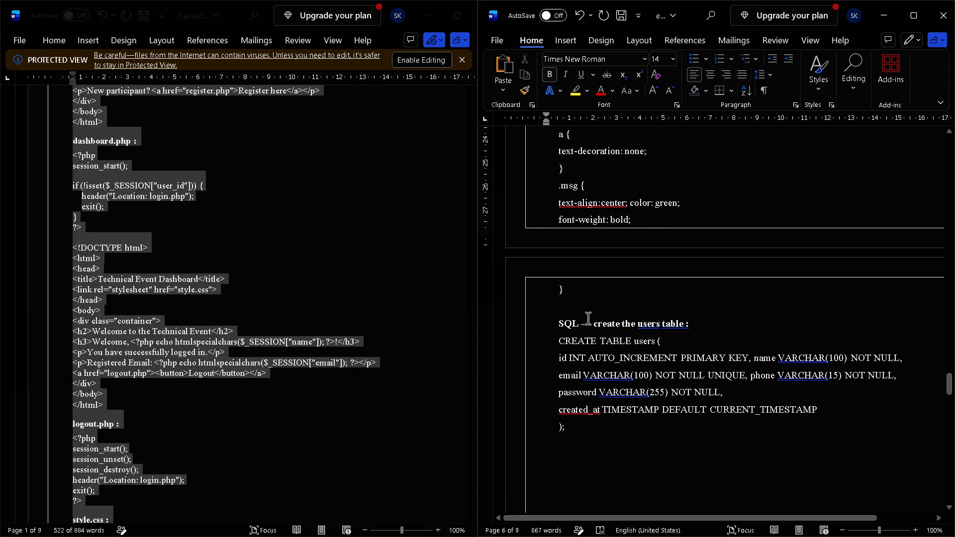
{"action": "scroll", "coordinate": [578, 309], "scroll_direction": "up", "scroll_amount": 3}
{"action": "scroll", "coordinate": [578, 309], "scroll_direction": "down", "scroll_amount": 12}
{"action": "scroll", "coordinate": [578, 309], "scroll_direction": "up", "scroll_amount": 4}
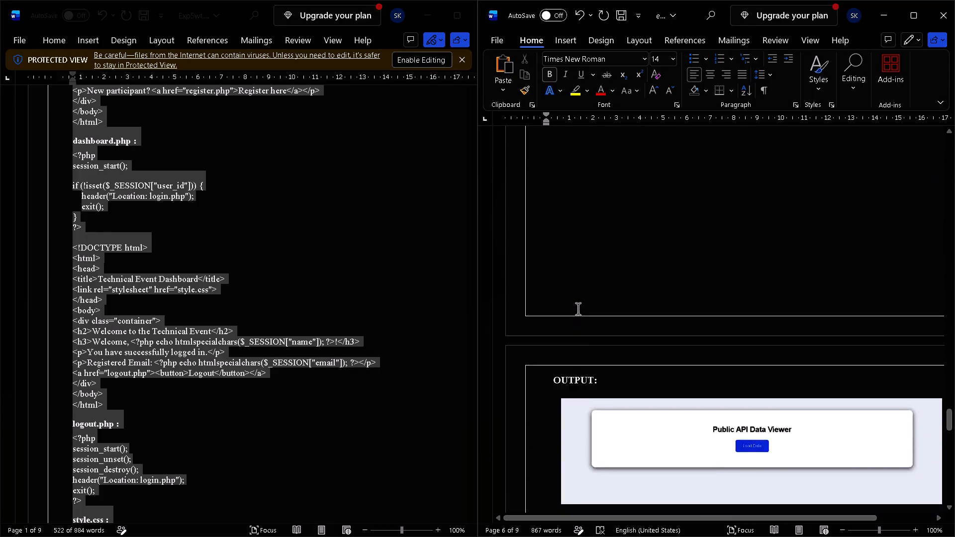
Recheck the file headings and page breaks from index.php through register.php and dashboard.php to logout.php for consistent formatting.
{"action": "scroll", "coordinate": [578, 309], "scroll_direction": "up", "scroll_amount": 20}
{"action": "scroll", "coordinate": [578, 309], "scroll_direction": "up", "scroll_amount": 6}
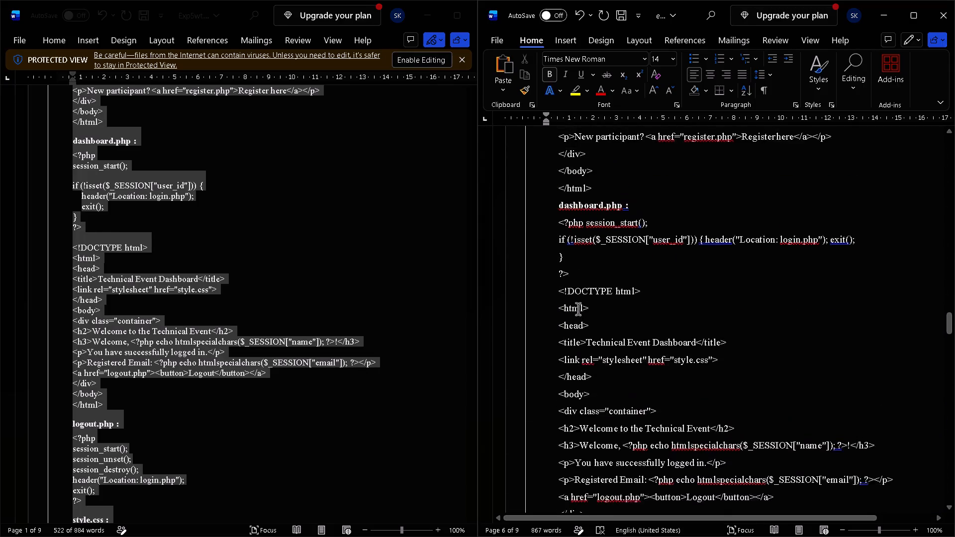
{"action": "scroll", "coordinate": [578, 309], "scroll_direction": "up", "scroll_amount": 20}
{"action": "scroll", "coordinate": [578, 309], "scroll_direction": "up", "scroll_amount": 5}
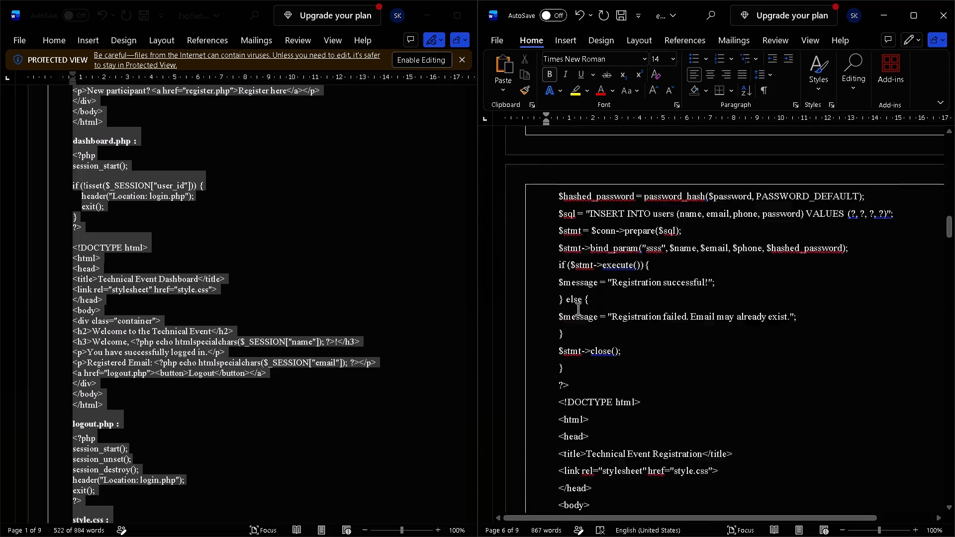
{"action": "scroll", "coordinate": [578, 309], "scroll_direction": "up", "scroll_amount": 19}
{"action": "scroll", "coordinate": [578, 309], "scroll_direction": "down", "scroll_amount": 11}
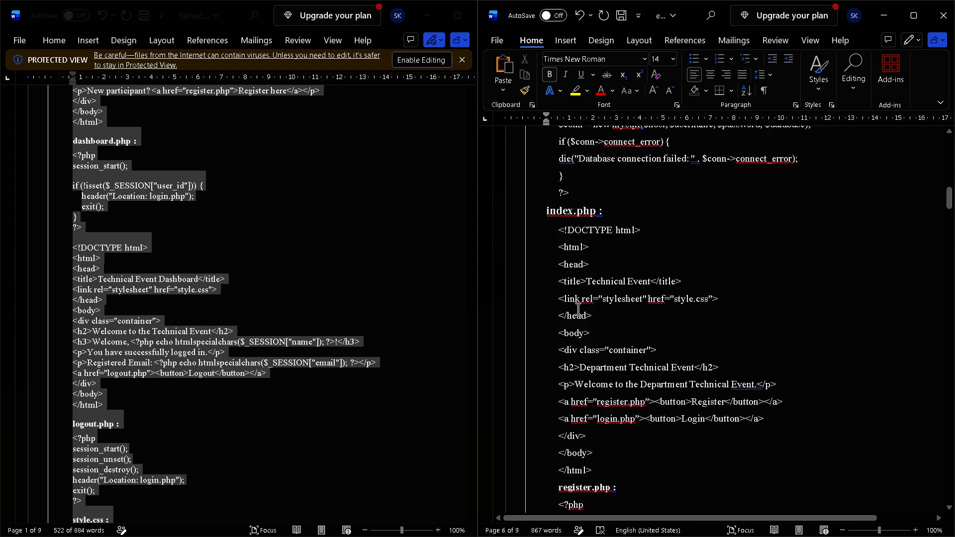
{"action": "scroll", "coordinate": [578, 309], "scroll_direction": "down", "scroll_amount": 16}
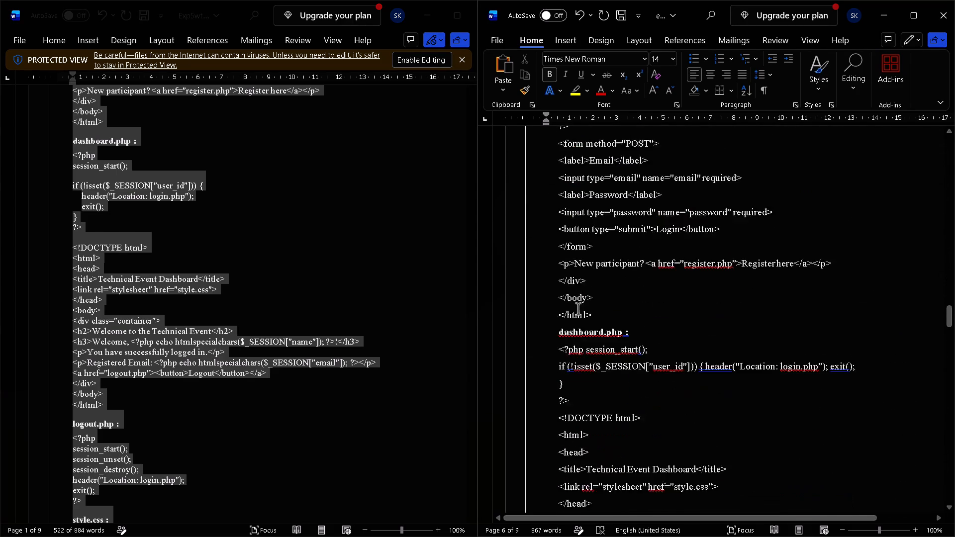
{"action": "scroll", "coordinate": [578, 309], "scroll_direction": "down", "scroll_amount": 9}
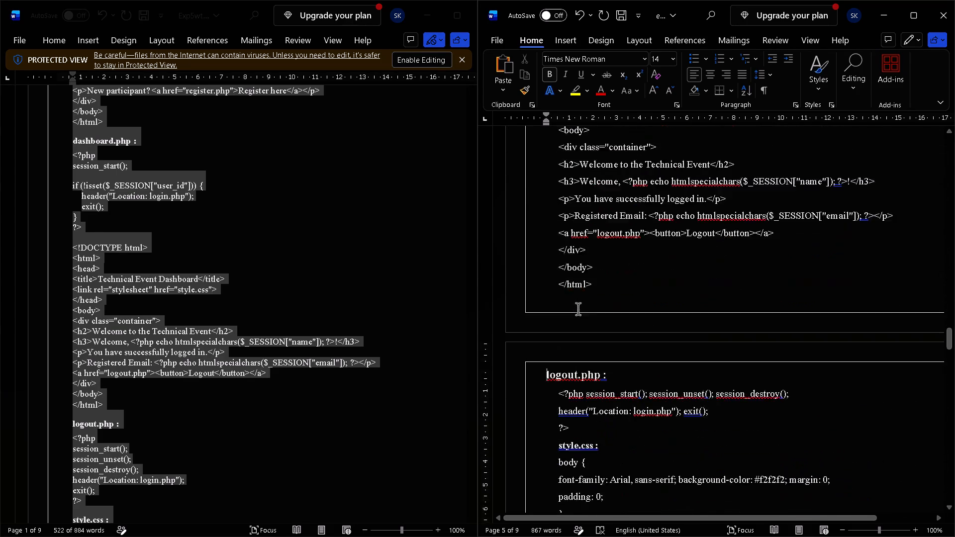
{"action": "scroll", "coordinate": [578, 309], "scroll_direction": "down", "scroll_amount": 1}
{"action": "scroll", "coordinate": [578, 309], "scroll_direction": "up", "scroll_amount": 4}
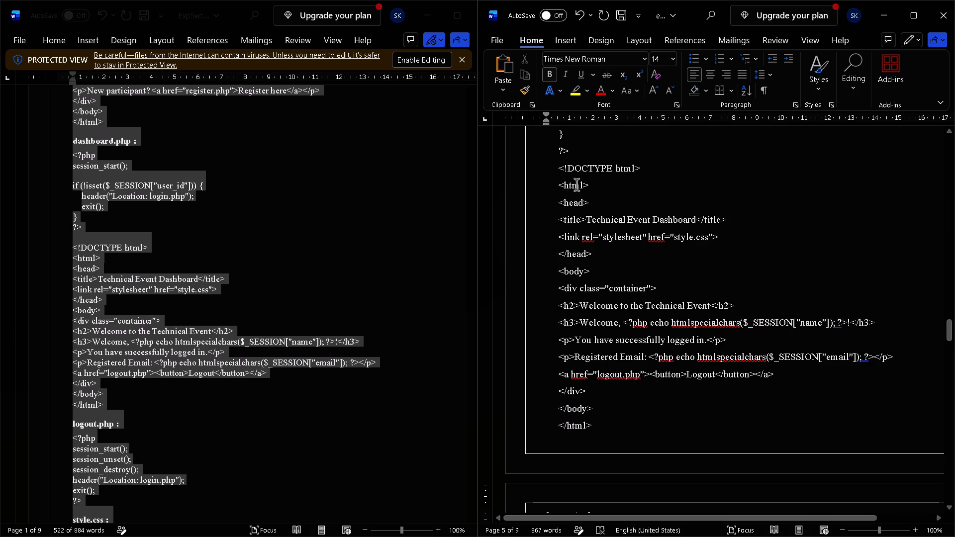
{"action": "scroll", "coordinate": [576, 184], "scroll_direction": "up", "scroll_amount": 3}
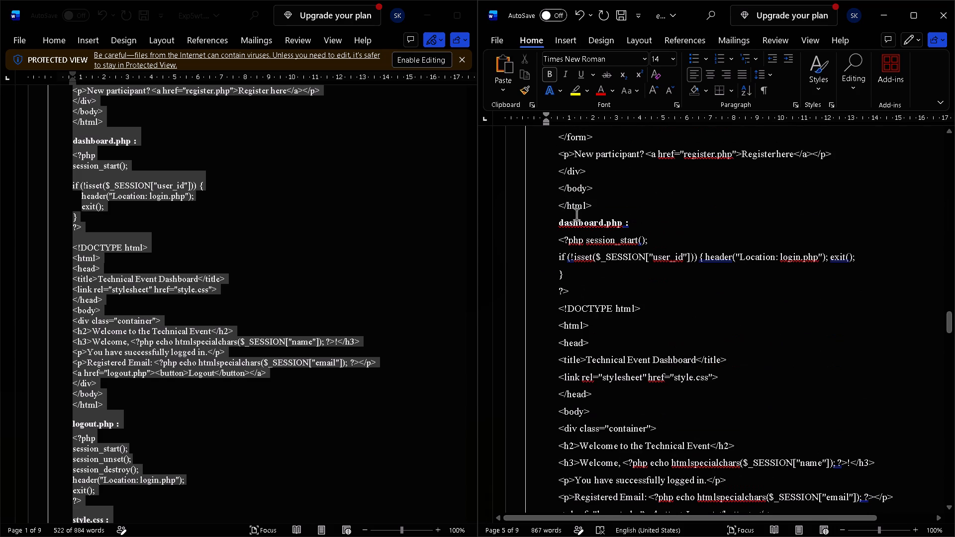
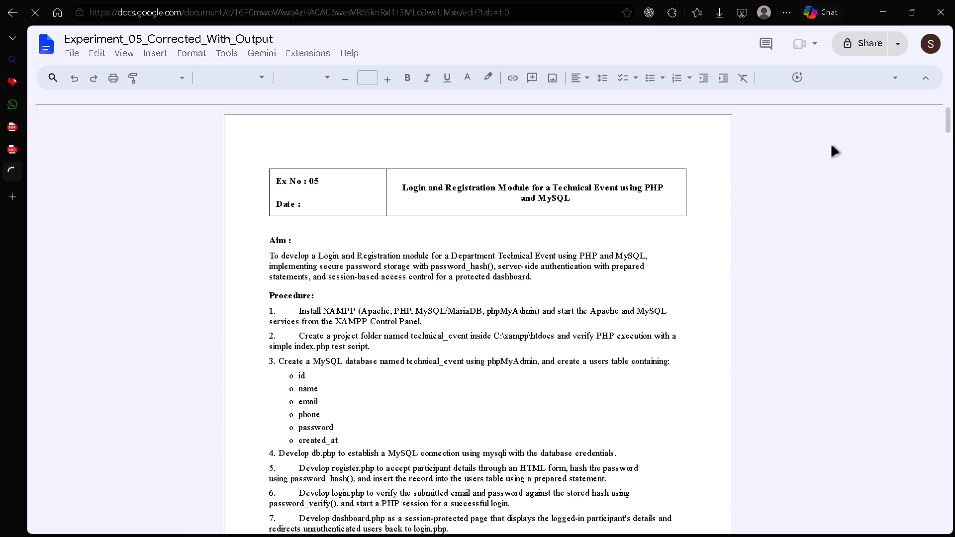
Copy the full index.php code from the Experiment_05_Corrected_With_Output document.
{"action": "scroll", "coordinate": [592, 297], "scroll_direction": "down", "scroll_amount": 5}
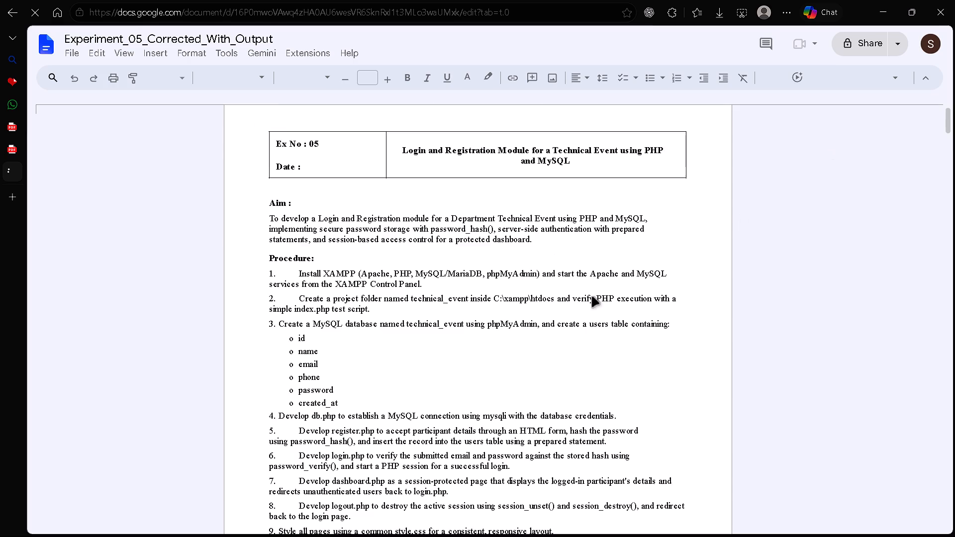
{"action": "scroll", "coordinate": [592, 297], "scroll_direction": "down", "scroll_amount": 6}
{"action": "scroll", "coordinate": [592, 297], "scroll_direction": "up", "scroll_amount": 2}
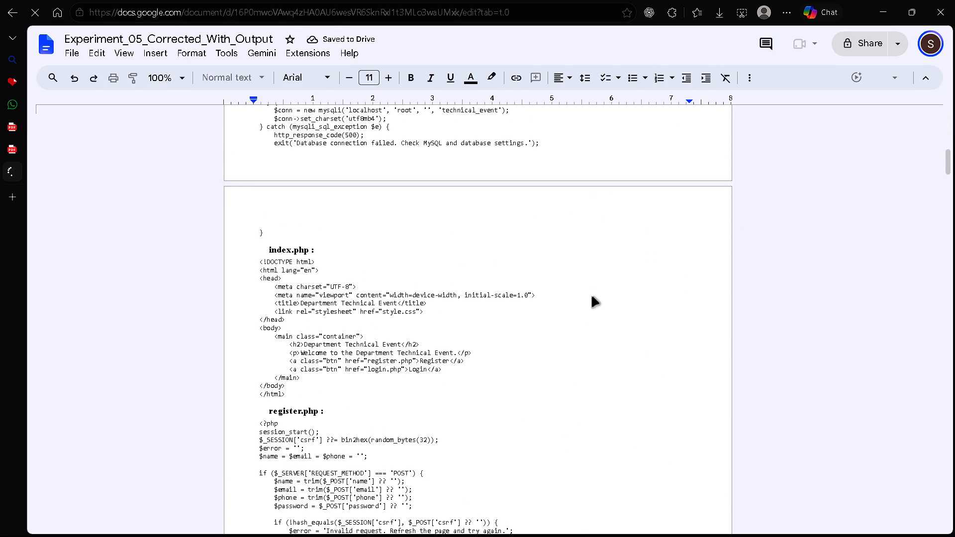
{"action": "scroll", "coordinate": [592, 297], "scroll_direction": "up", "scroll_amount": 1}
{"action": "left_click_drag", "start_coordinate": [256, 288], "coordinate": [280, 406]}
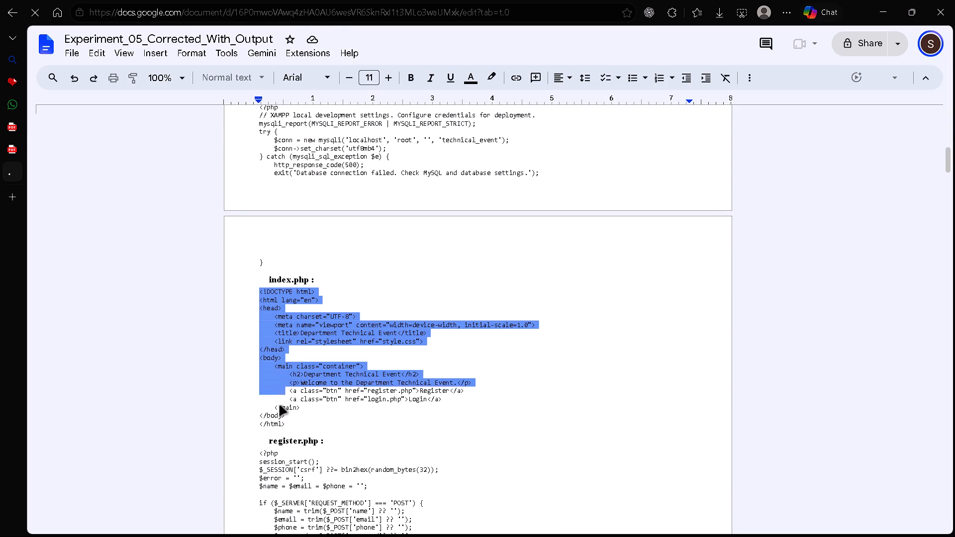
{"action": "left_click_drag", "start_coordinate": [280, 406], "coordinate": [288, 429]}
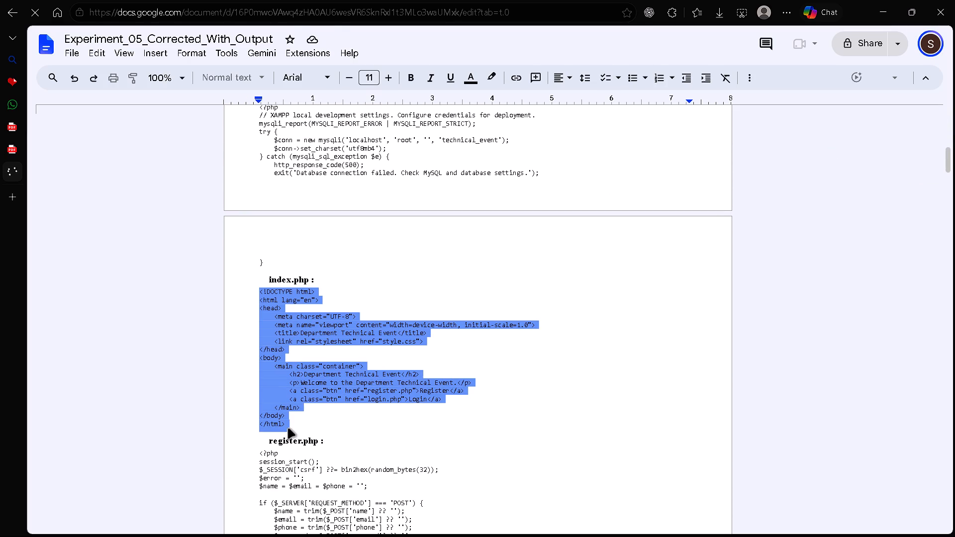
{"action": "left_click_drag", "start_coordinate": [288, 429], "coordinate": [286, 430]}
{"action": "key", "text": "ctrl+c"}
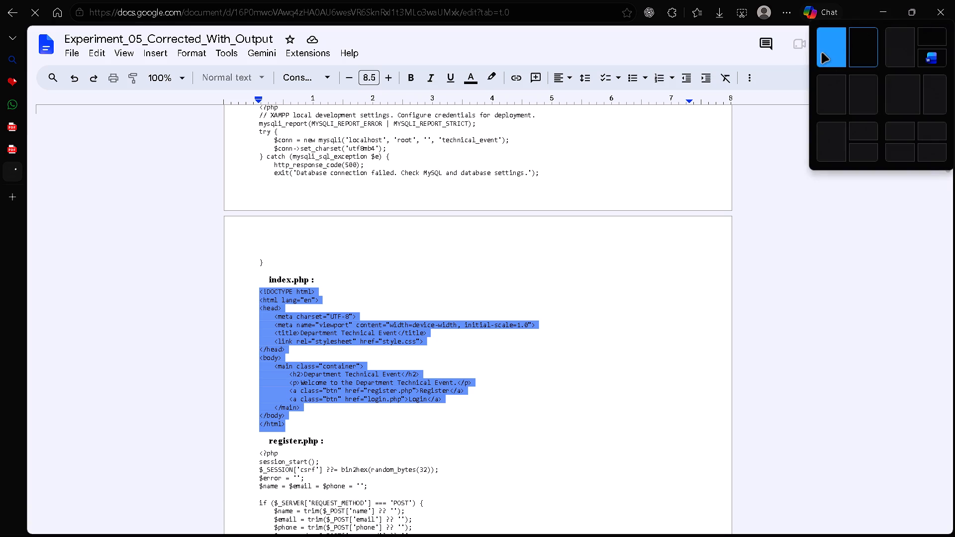
Arrange the corrected document in Google Docs and exp4.docx in Word side by side.
{"action": "left_click", "coordinate": [826, 107]}
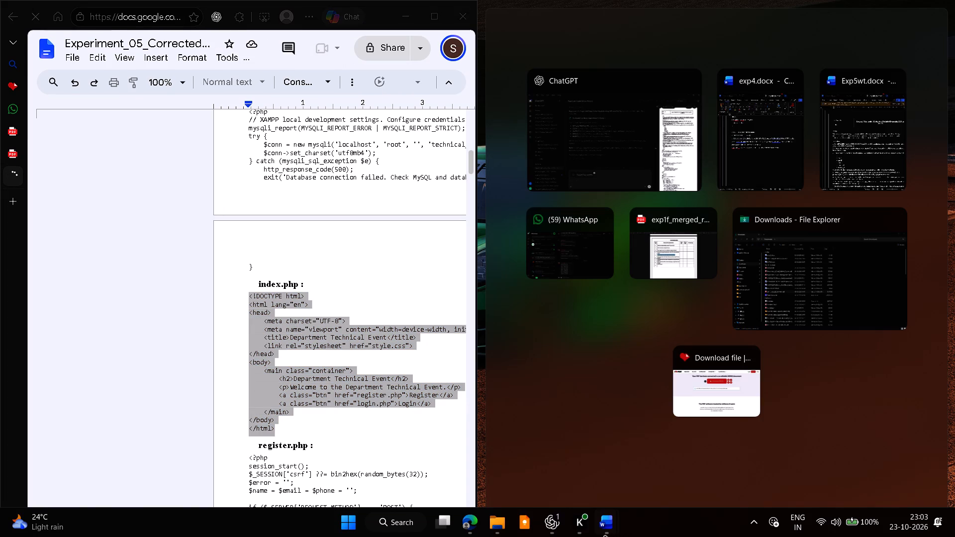
{"action": "left_click", "coordinate": [855, 159]}
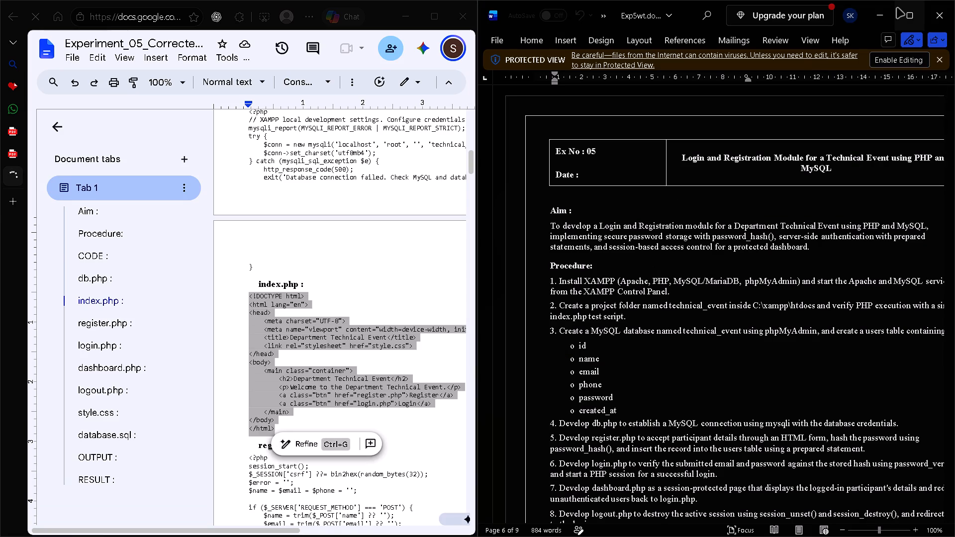
{"action": "left_click", "coordinate": [888, 12]}
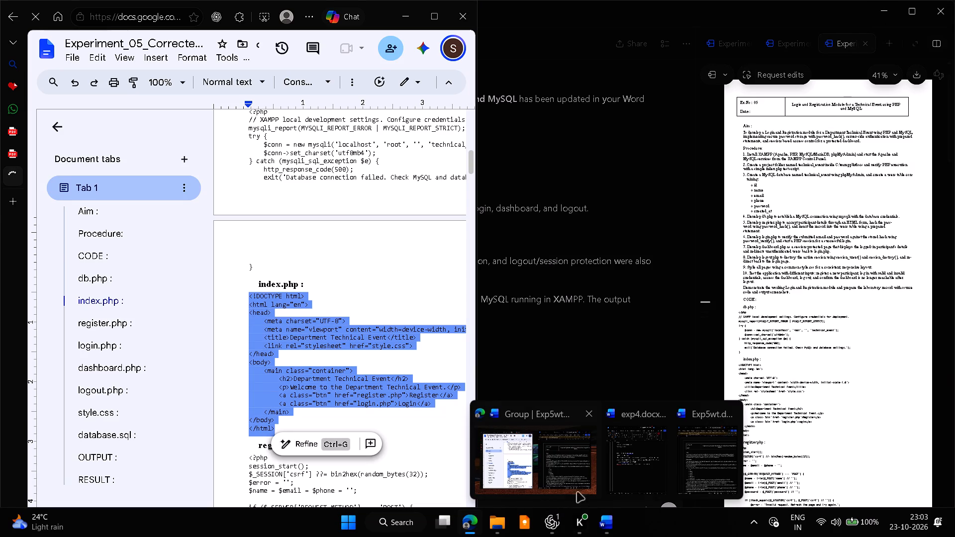
{"action": "left_click", "coordinate": [641, 467]}
{"action": "left_click", "coordinate": [641, 467]}
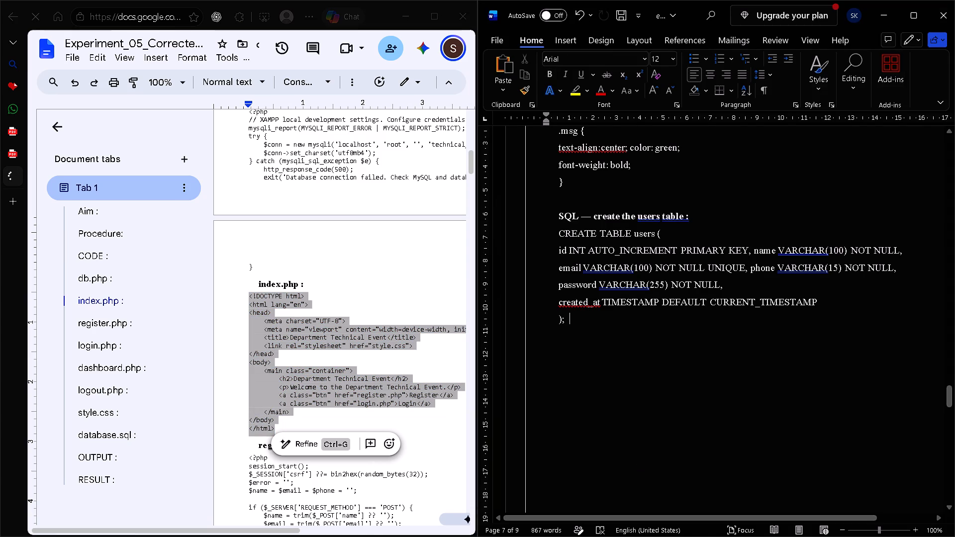
Dismiss the Gemini student offer covering the corrected document in Google Docs.
{"action": "scroll", "coordinate": [641, 467], "scroll_direction": "up", "scroll_amount": 15}
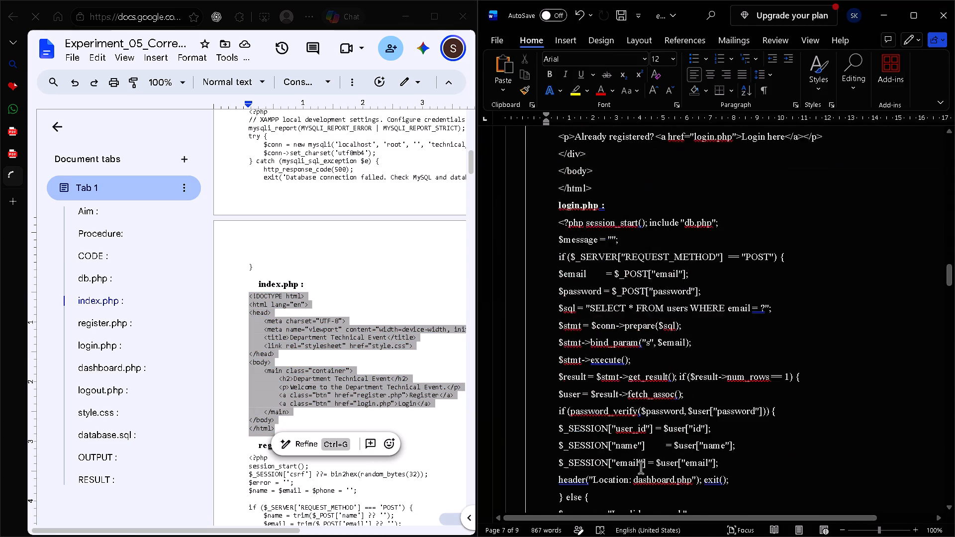
{"action": "scroll", "coordinate": [641, 467], "scroll_direction": "up", "scroll_amount": 20}
{"action": "scroll", "coordinate": [641, 467], "scroll_direction": "up", "scroll_amount": 12}
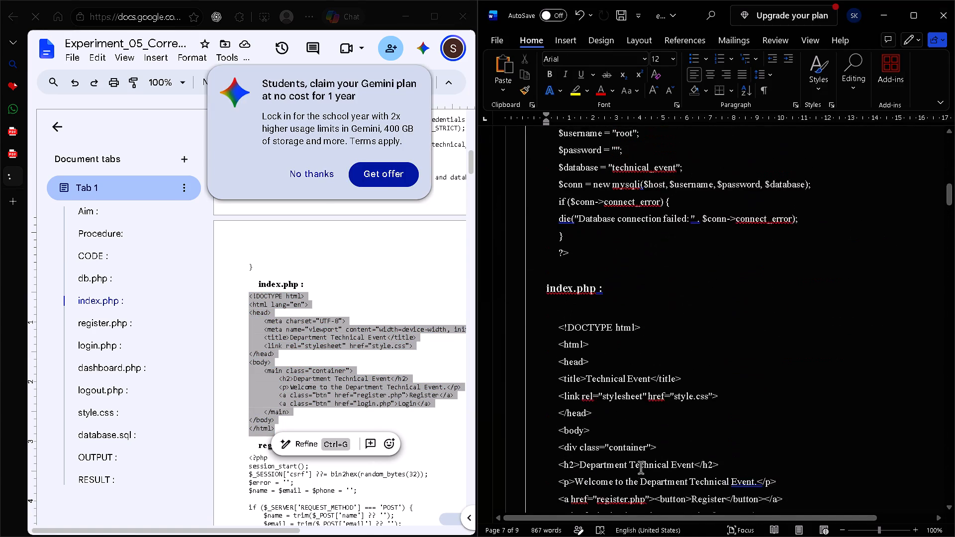
{"action": "scroll", "coordinate": [641, 467], "scroll_direction": "up", "scroll_amount": 5}
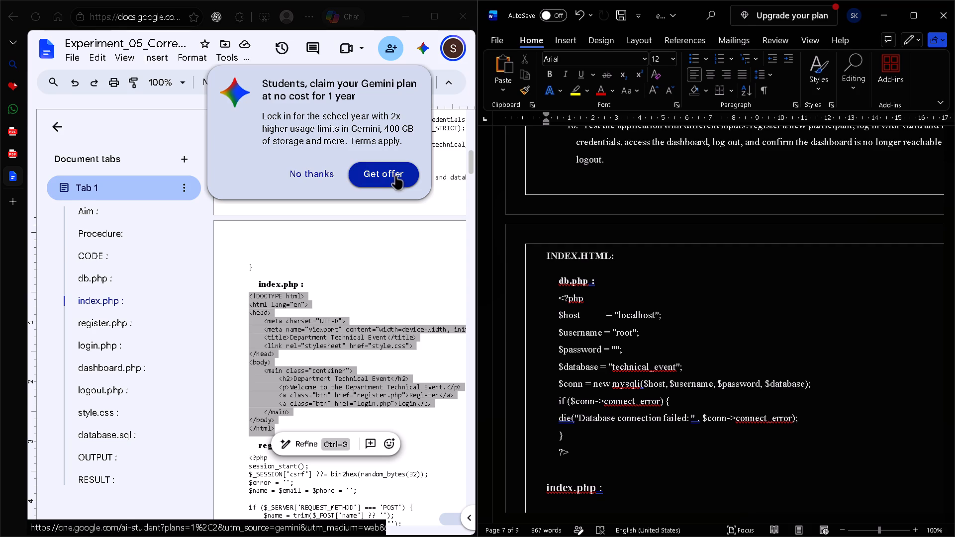
{"action": "left_click", "coordinate": [394, 234]}
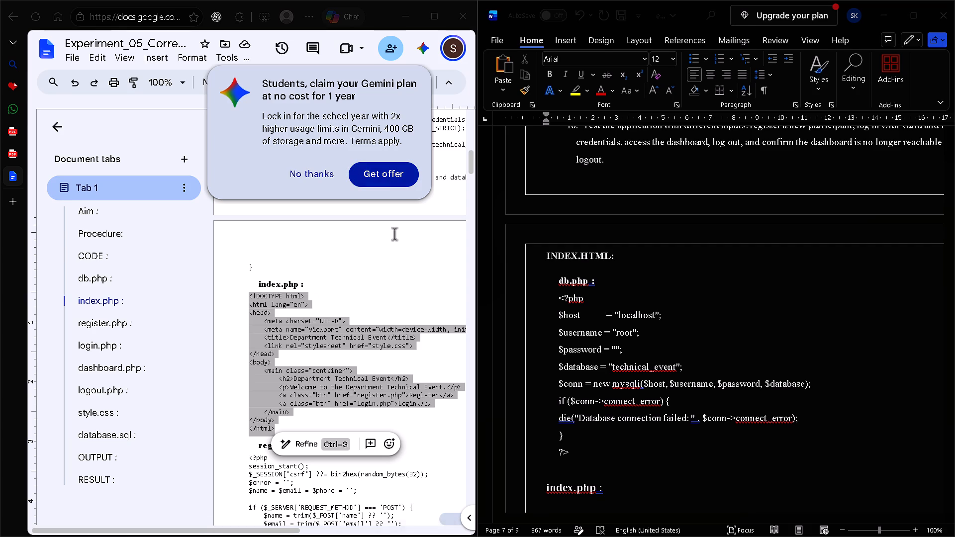
{"action": "left_click", "coordinate": [320, 179]}
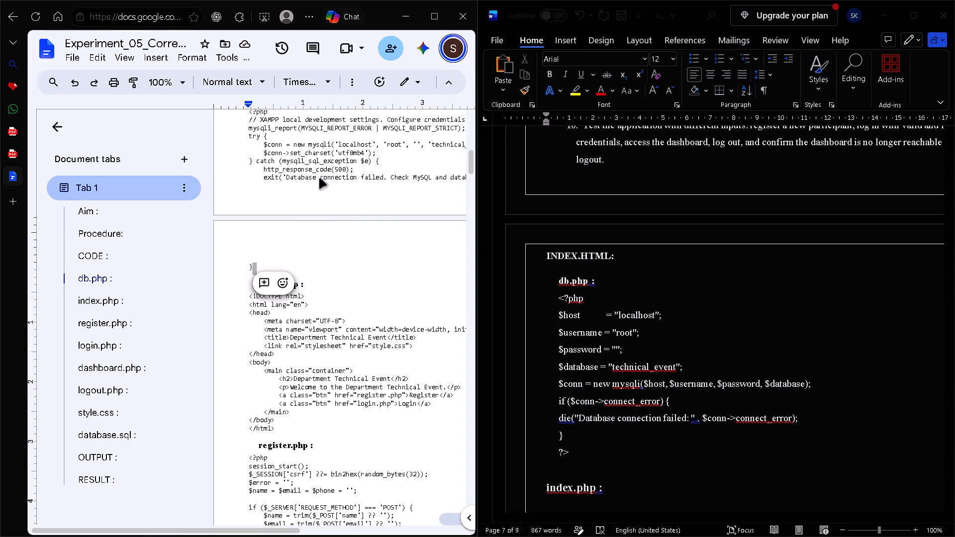
Replace the db.php code in exp4.docx with the corrected db.php code from the Google Docs document.
{"action": "scroll", "coordinate": [656, 394], "scroll_direction": "up", "scroll_amount": 1}
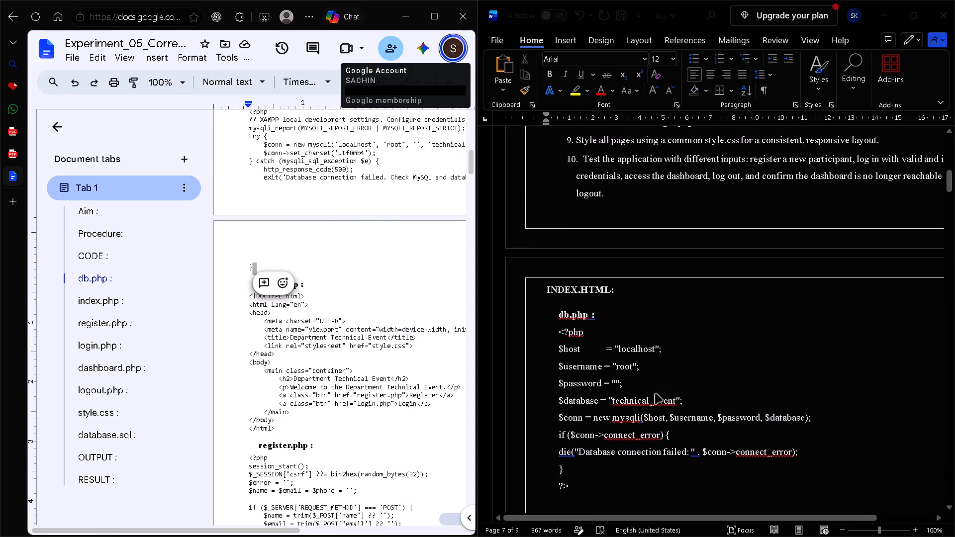
{"action": "scroll", "coordinate": [656, 394], "scroll_direction": "up", "scroll_amount": 1}
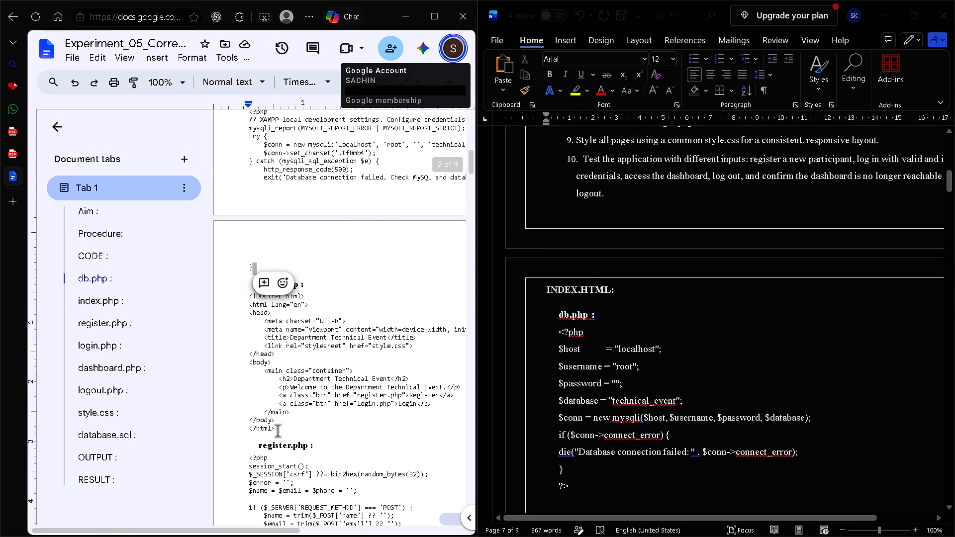
{"action": "double_click", "coordinate": [278, 431]}
{"action": "scroll", "coordinate": [330, 311], "scroll_direction": "up", "scroll_amount": 5}
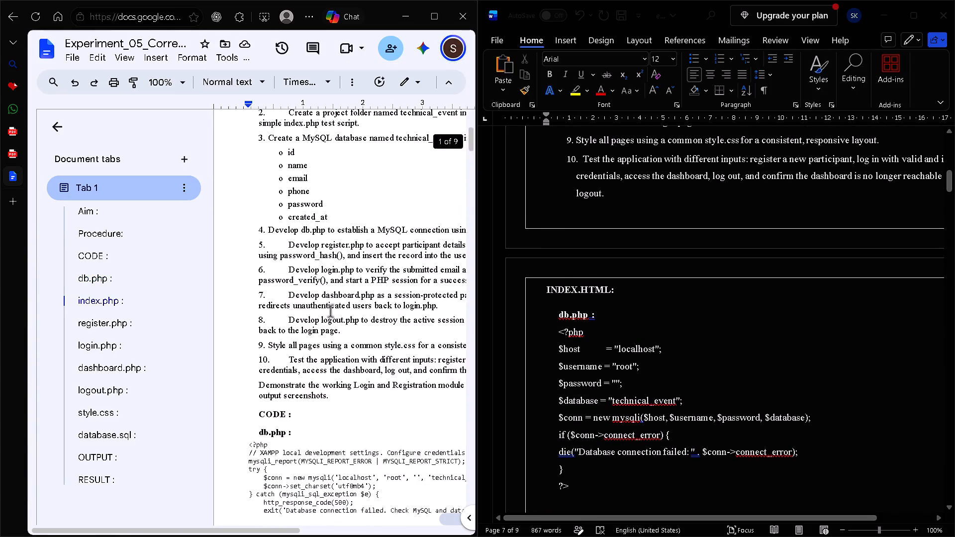
{"action": "scroll", "coordinate": [330, 311], "scroll_direction": "up", "scroll_amount": 3}
{"action": "scroll", "coordinate": [330, 311], "scroll_direction": "down", "scroll_amount": 6}
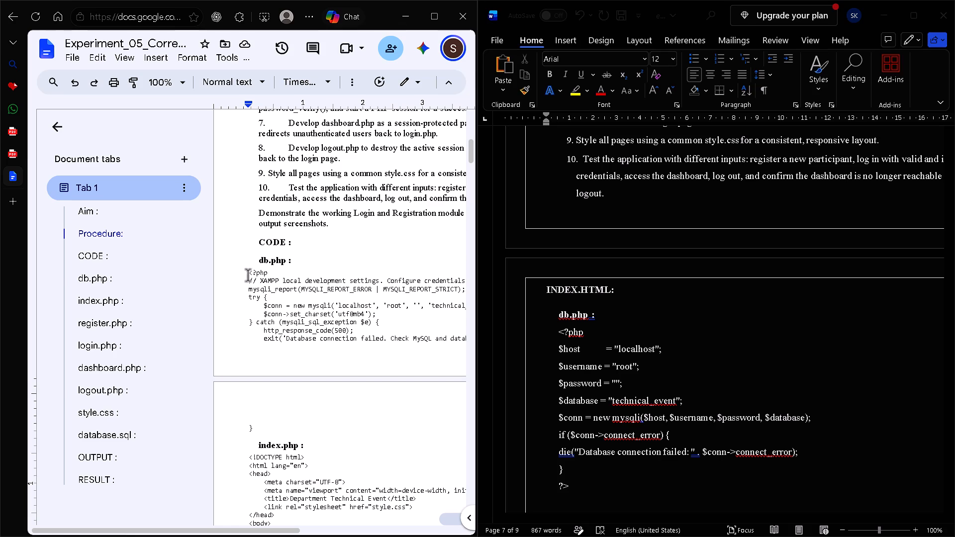
{"action": "left_click_drag", "start_coordinate": [248, 273], "coordinate": [253, 417]}
{"action": "key", "text": "ctrl+c"}
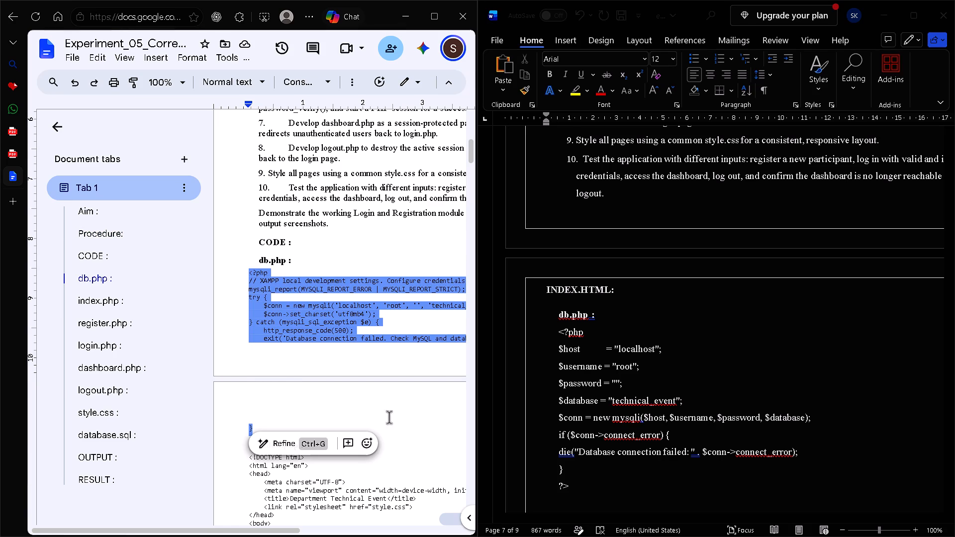
{"action": "left_click", "coordinate": [557, 329]}
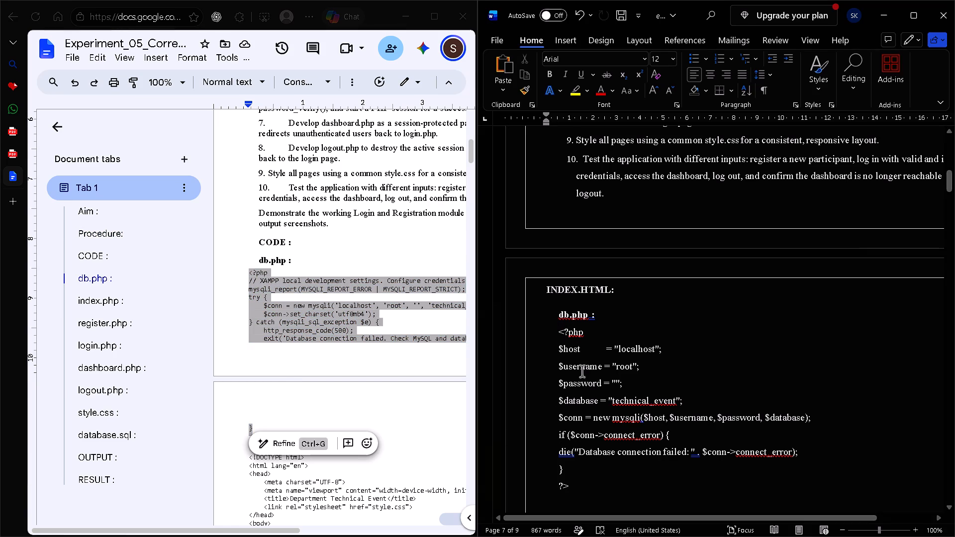
{"action": "left_click_drag", "start_coordinate": [559, 332], "coordinate": [557, 490]}
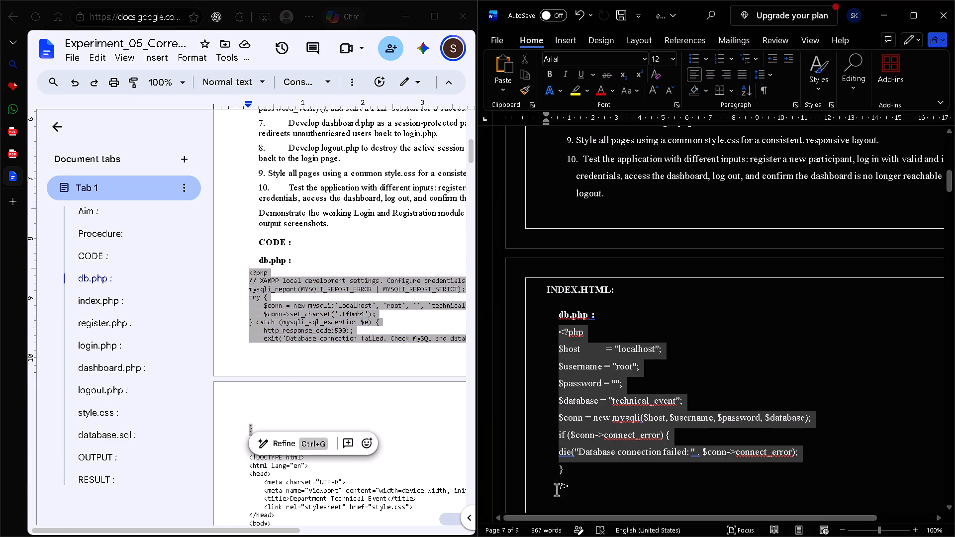
{"action": "left_click_drag", "start_coordinate": [557, 490], "coordinate": [566, 493]}
{"action": "key", "text": "ctrl+v"}
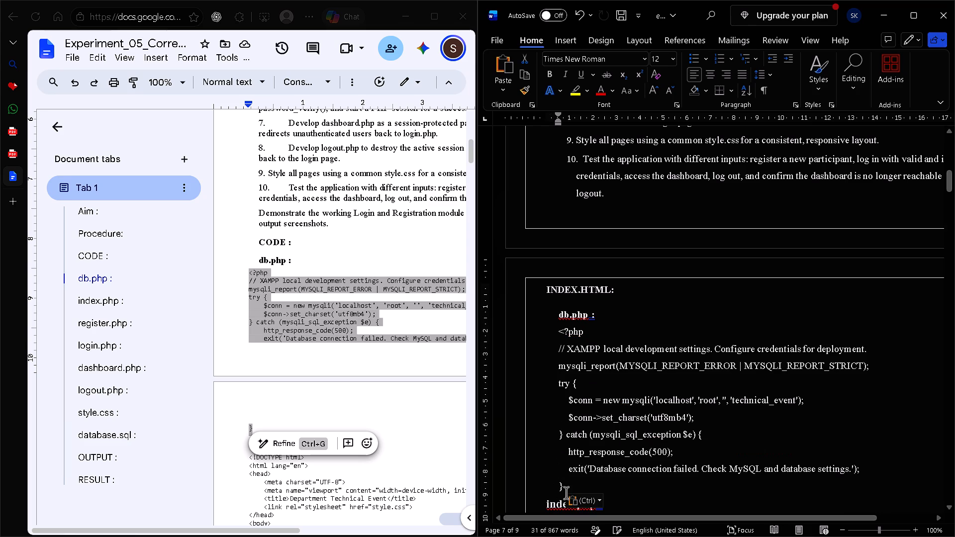
Delete the comment line "// XAMPP local development settings. Configure credentials for deployment." from the pasted db.php code.
{"action": "scroll", "coordinate": [657, 454], "scroll_direction": "down", "scroll_amount": 3}
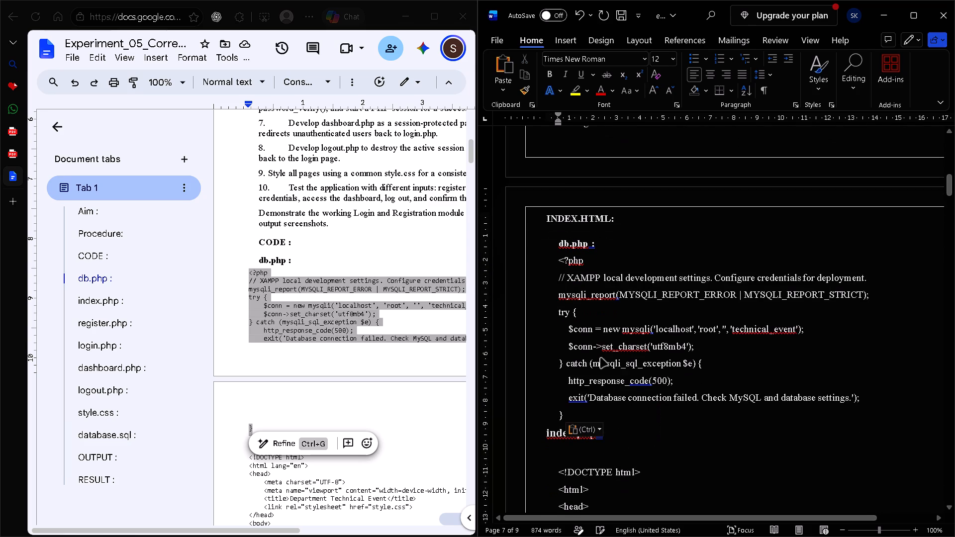
{"action": "left_click_drag", "start_coordinate": [870, 276], "coordinate": [532, 282]}
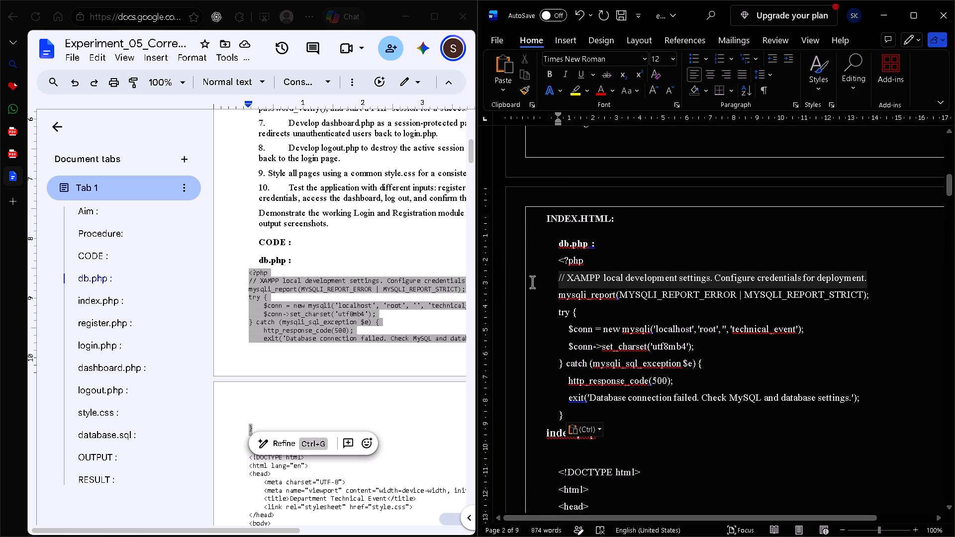
{"action": "left_click_drag", "start_coordinate": [532, 282], "coordinate": [527, 279]}
{"action": "key", "text": "BackSpace"}
{"action": "key", "text": "BackSpace"}
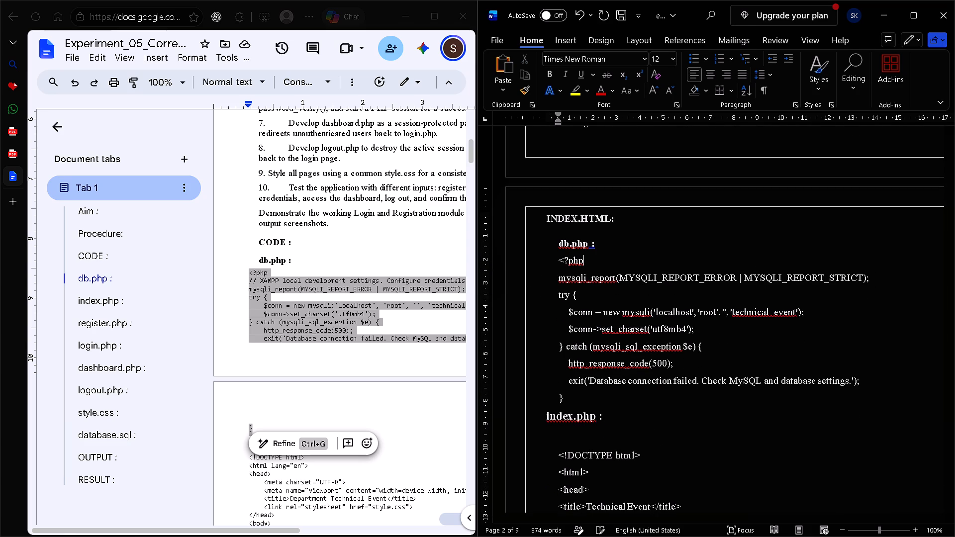
Insert one blank line between the end of the db.php code and the index.php heading in exp4.docx.
{"action": "scroll", "coordinate": [685, 386], "scroll_direction": "down", "scroll_amount": 1}
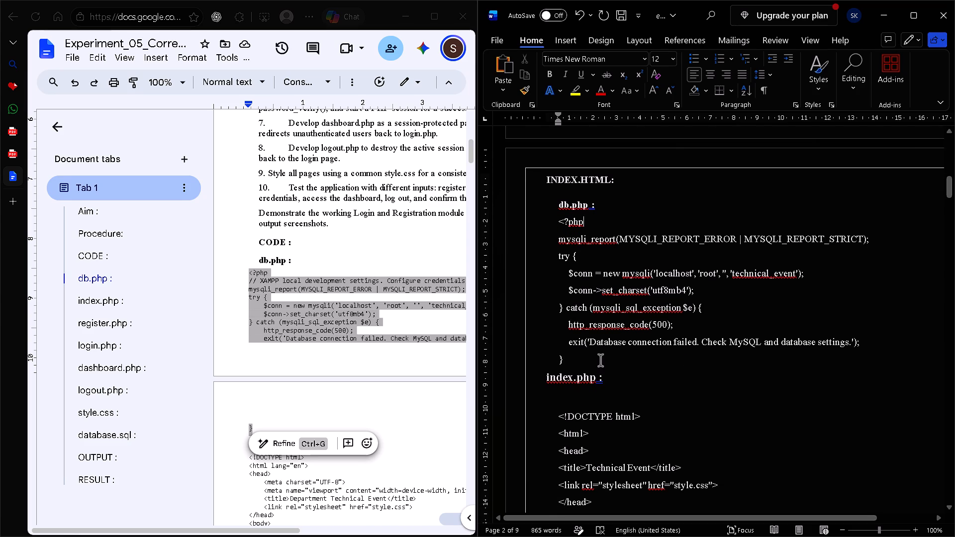
{"action": "left_click", "coordinate": [600, 360]}
{"action": "key", "text": "Return"}
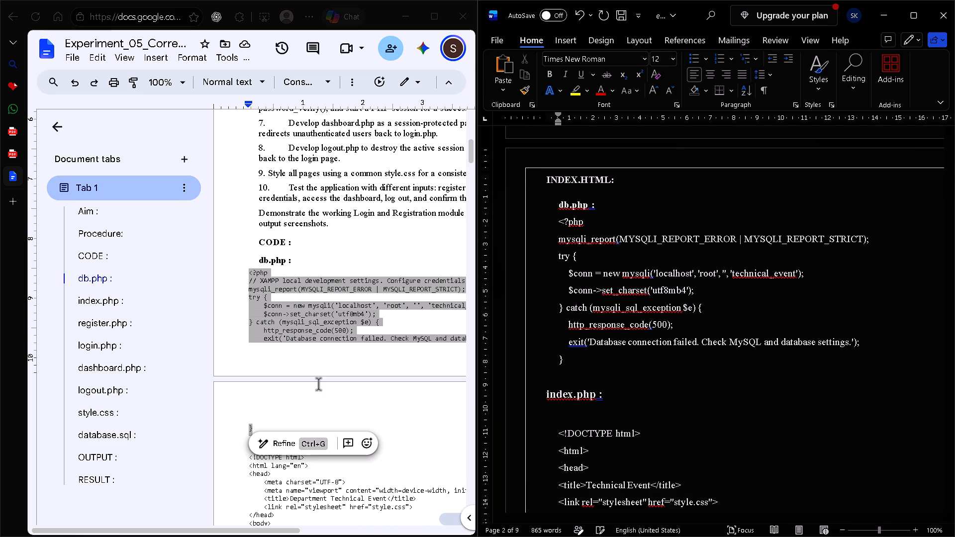
Replace the index.php code in exp4.docx with the corrected index.php code from the Google Docs document.
{"action": "scroll", "coordinate": [318, 384], "scroll_direction": "down", "scroll_amount": 5}
{"action": "left_click", "coordinate": [231, 225]}
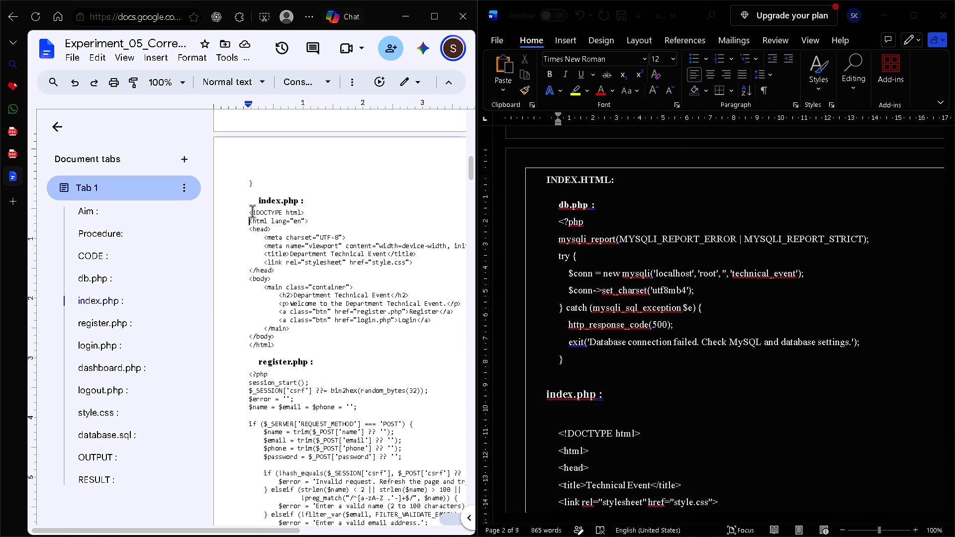
{"action": "left_click_drag", "start_coordinate": [247, 212], "coordinate": [278, 344]}
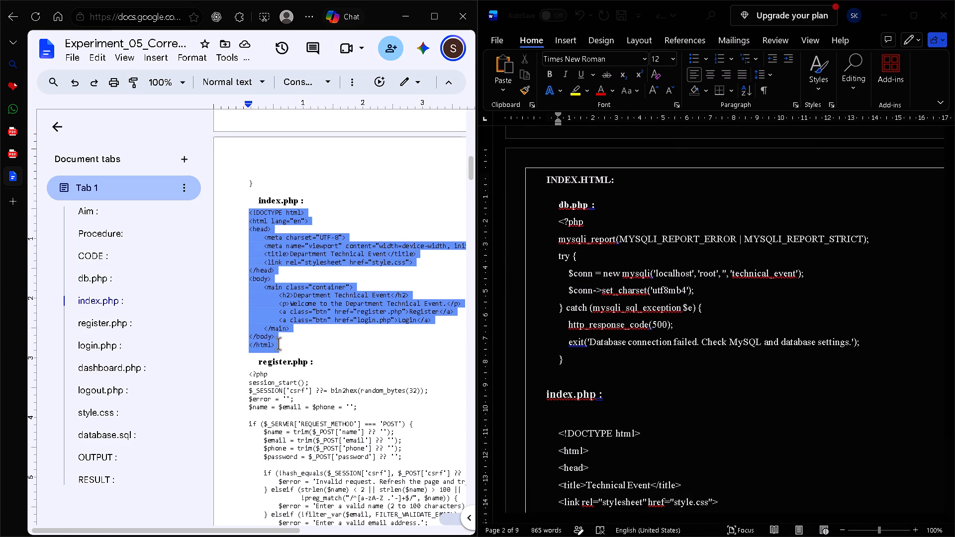
{"action": "left_click_drag", "start_coordinate": [278, 344], "coordinate": [273, 348]}
{"action": "key", "text": "ctrl+c"}
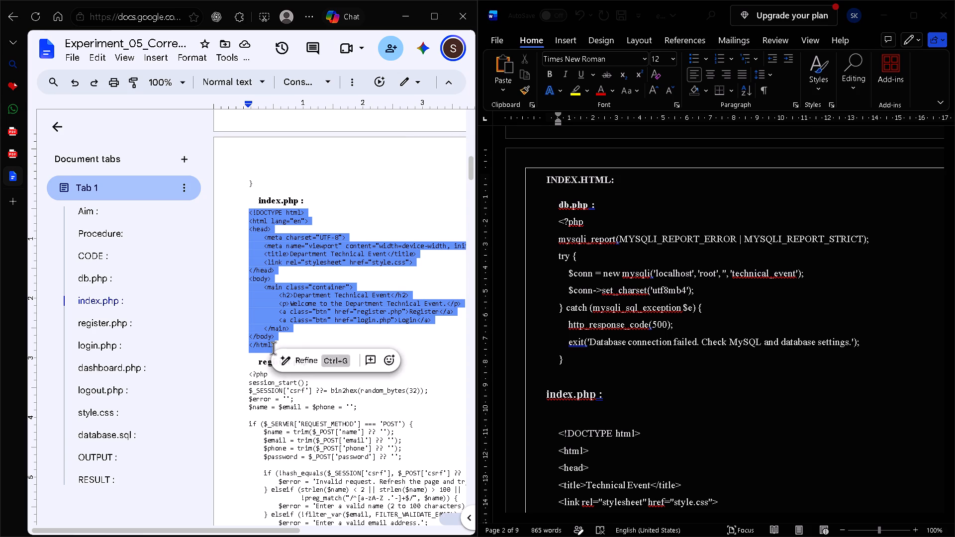
{"action": "left_click_drag", "start_coordinate": [557, 432], "coordinate": [579, 418]}
{"action": "left_click", "coordinate": [579, 418]}
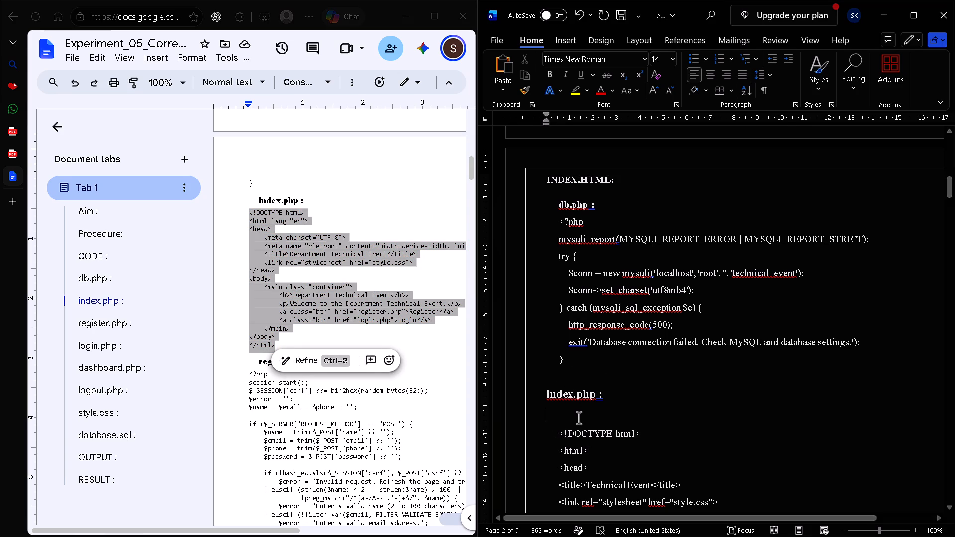
{"action": "scroll", "coordinate": [579, 418], "scroll_direction": "down", "scroll_amount": 4}
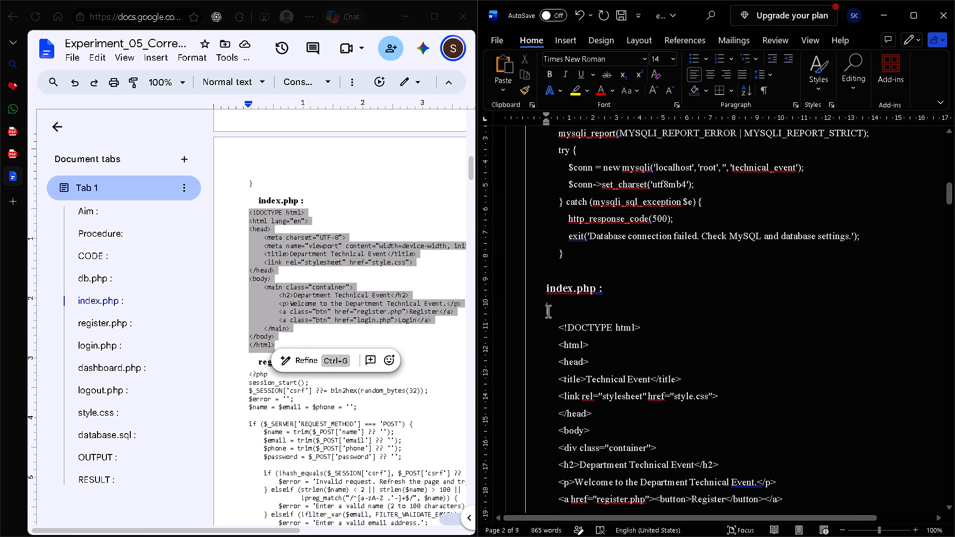
{"action": "left_click_drag", "start_coordinate": [555, 327], "coordinate": [607, 277]}
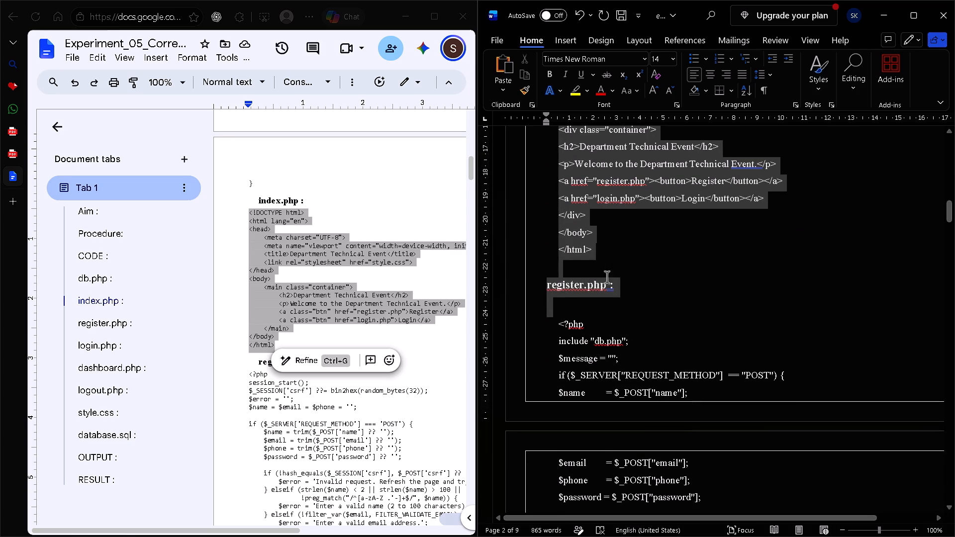
{"action": "left_click_drag", "start_coordinate": [607, 277], "coordinate": [593, 253]}
{"action": "key", "text": "ctrl+v"}
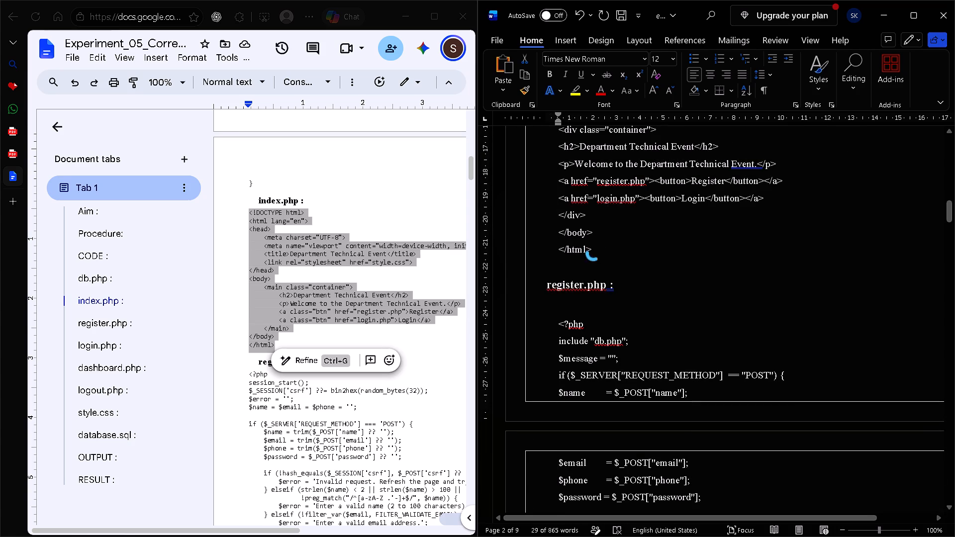
{"action": "scroll", "coordinate": [593, 253], "scroll_direction": "up", "scroll_amount": 1}
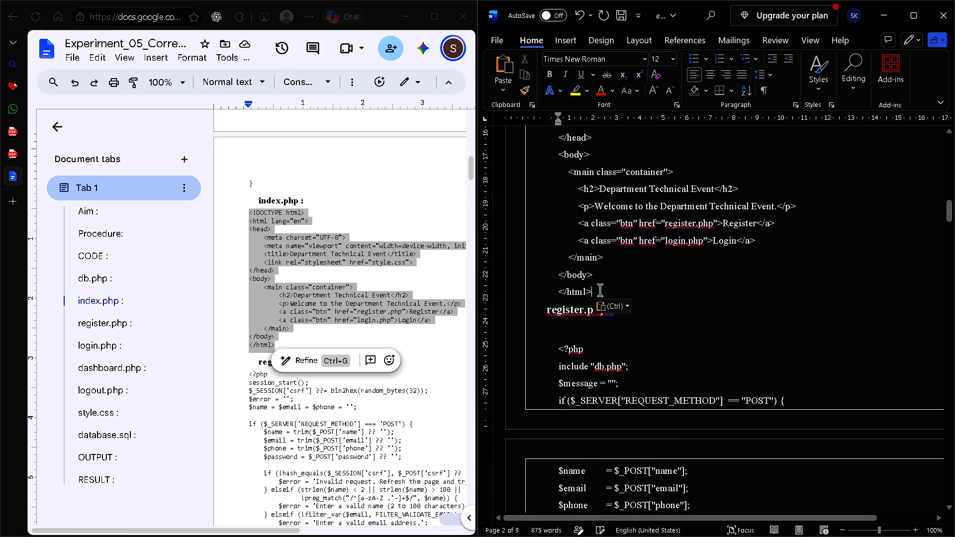
Insert one blank line between the end of the index.php code and the register.php heading in exp4.docx.
{"action": "key", "text": "Return"}
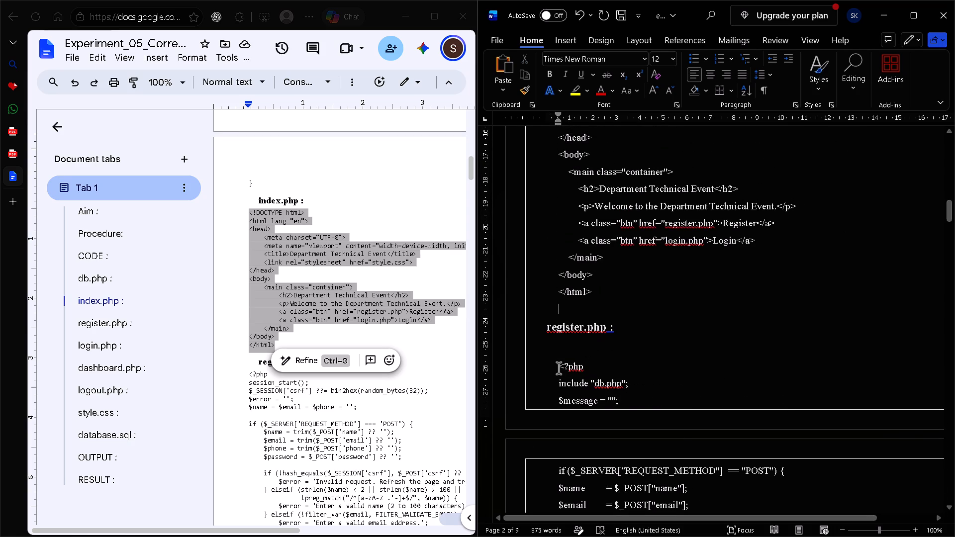
Replace everything between the register.php and logout.php headings in exp4.docx with the corrected register.php code from Google Docs.
{"action": "left_click_drag", "start_coordinate": [251, 379], "coordinate": [263, 389]}
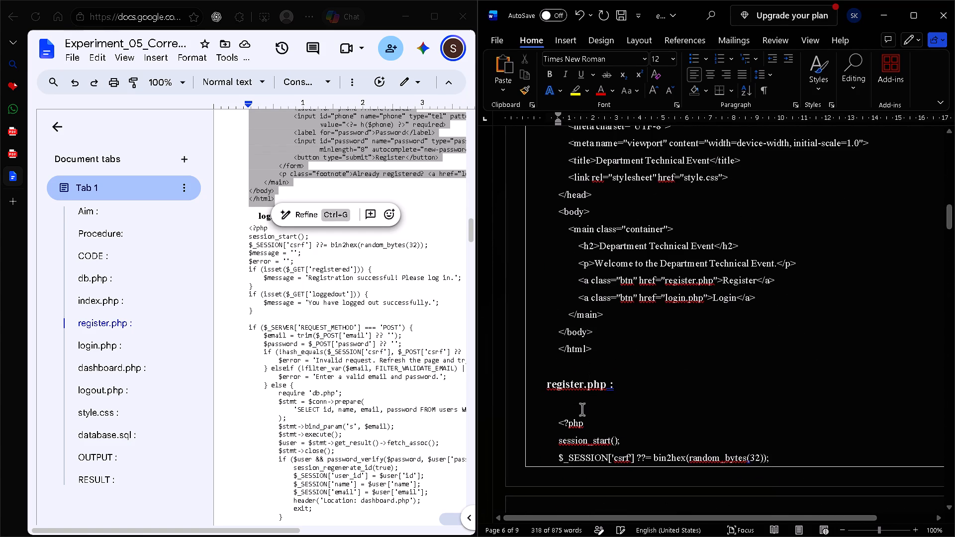
Delete the blank line between the register.php heading and its code in exp4.docx.
{"action": "left_click", "coordinate": [581, 409]}
{"action": "key", "text": "BackSpace"}
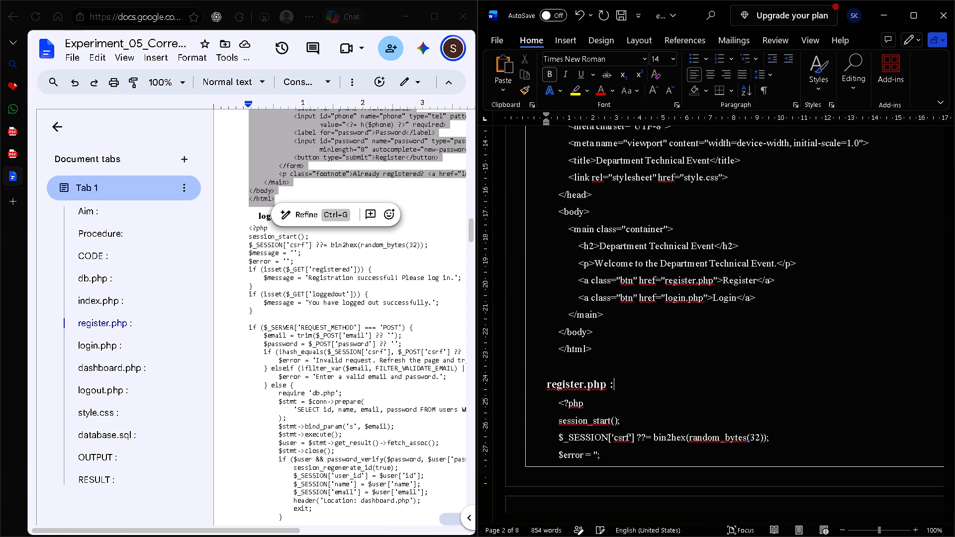
Review the pasted register.php code in exp4.docx down to the logout.php and style.css sections.
{"action": "scroll", "coordinate": [688, 476], "scroll_direction": "down", "scroll_amount": 3}
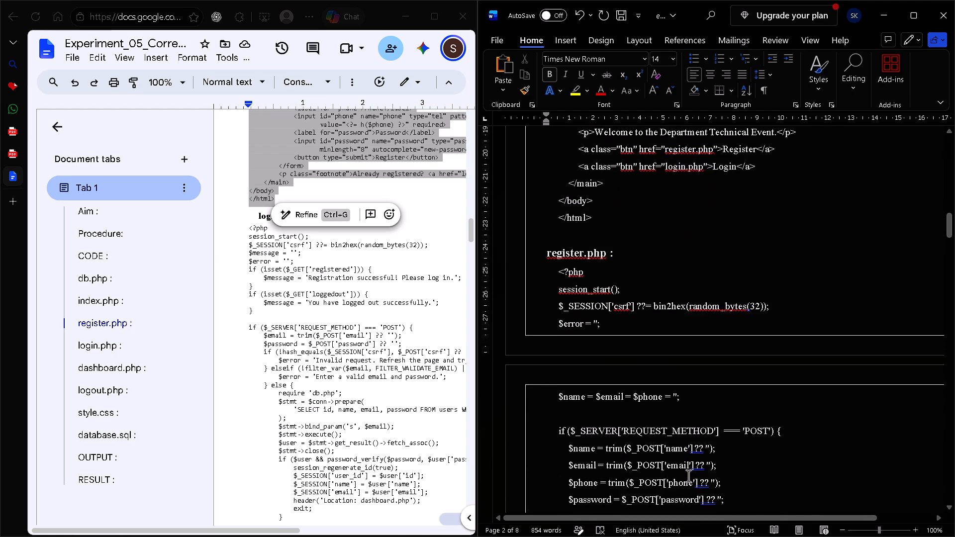
{"action": "scroll", "coordinate": [688, 476], "scroll_direction": "down", "scroll_amount": 13}
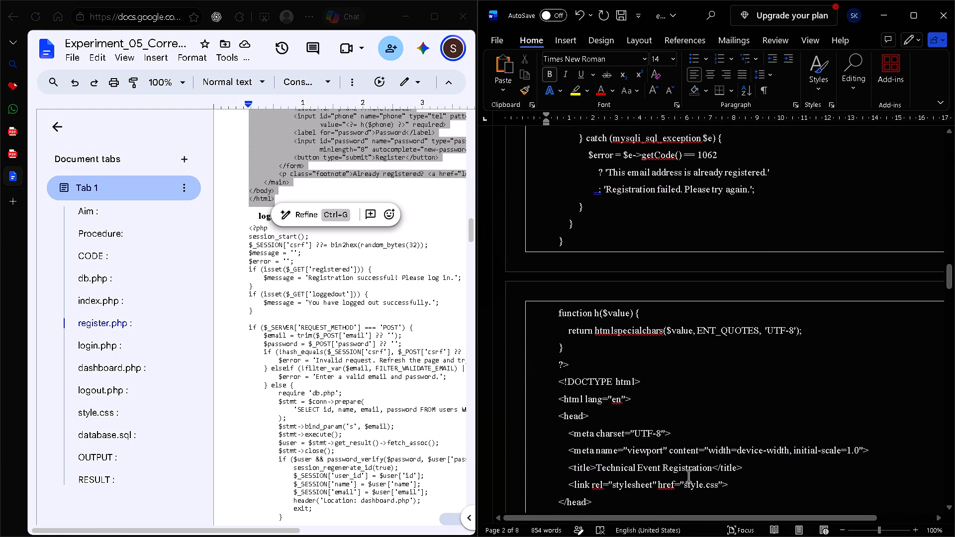
{"action": "scroll", "coordinate": [688, 476], "scroll_direction": "down", "scroll_amount": 14}
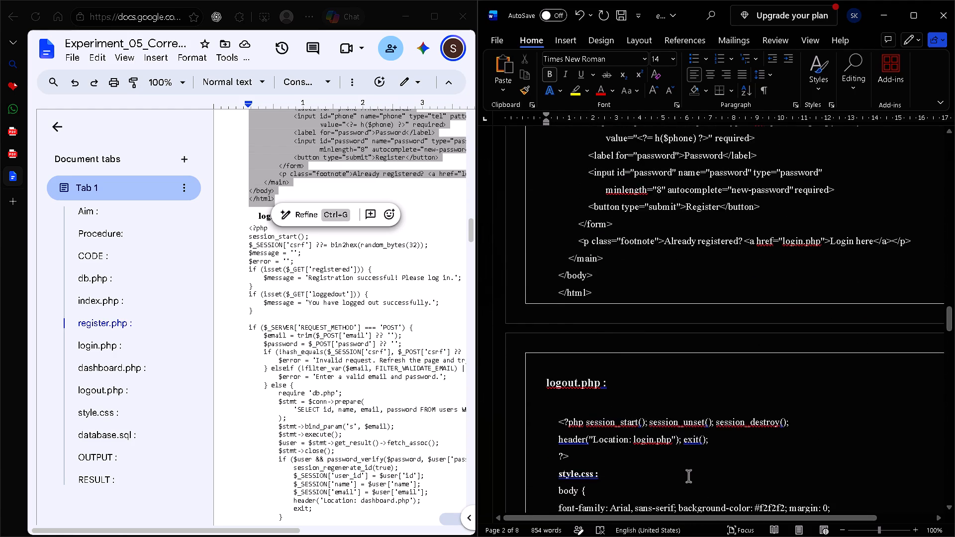
{"action": "scroll", "coordinate": [688, 476], "scroll_direction": "down", "scroll_amount": 5}
{"action": "scroll", "coordinate": [273, 338], "scroll_direction": "down", "scroll_amount": 1}
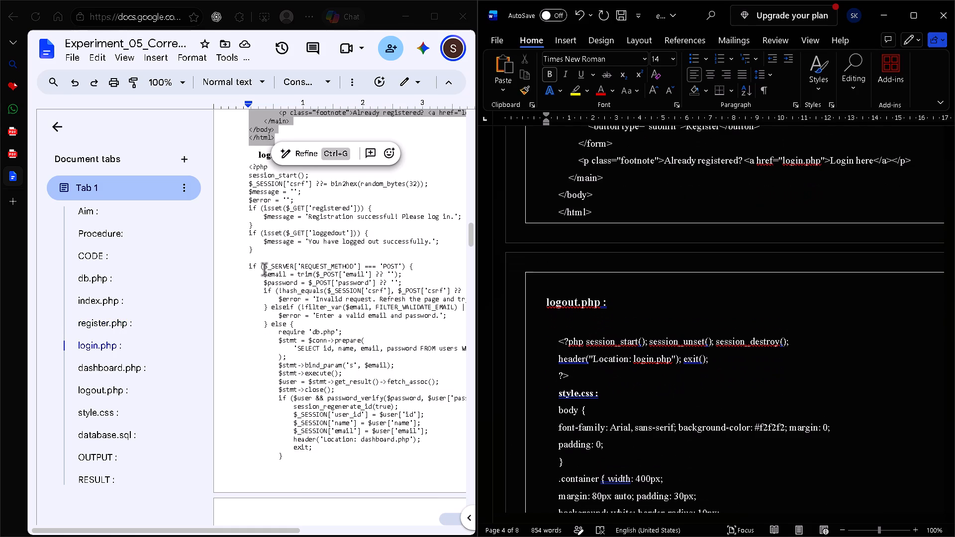
Copy the first page of login.php code from Google Docs and select everything from the logout.php code through the SQL code in exp4.docx.
{"action": "left_click_drag", "start_coordinate": [248, 170], "coordinate": [351, 485]}
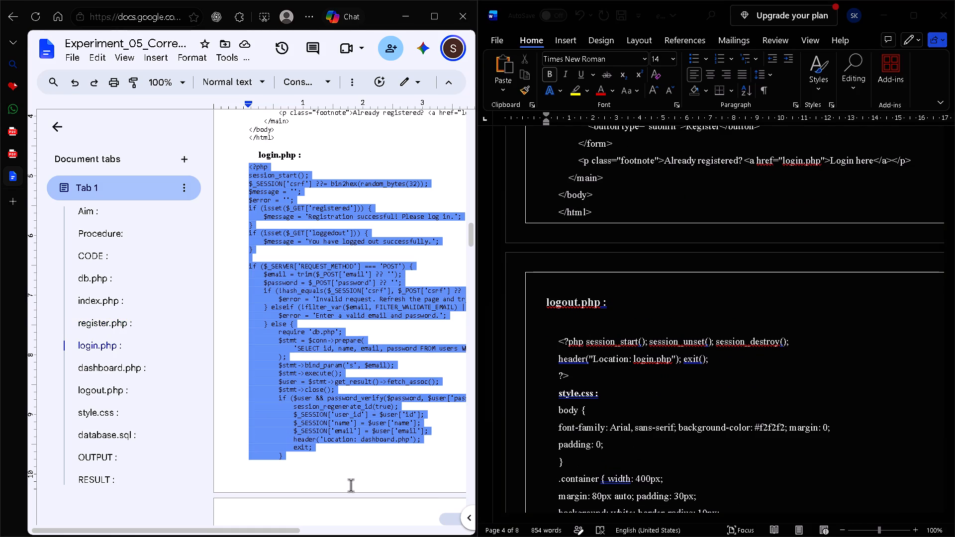
{"action": "left_click_drag", "start_coordinate": [351, 485], "coordinate": [293, 465]}
{"action": "key", "text": "ctrl+c"}
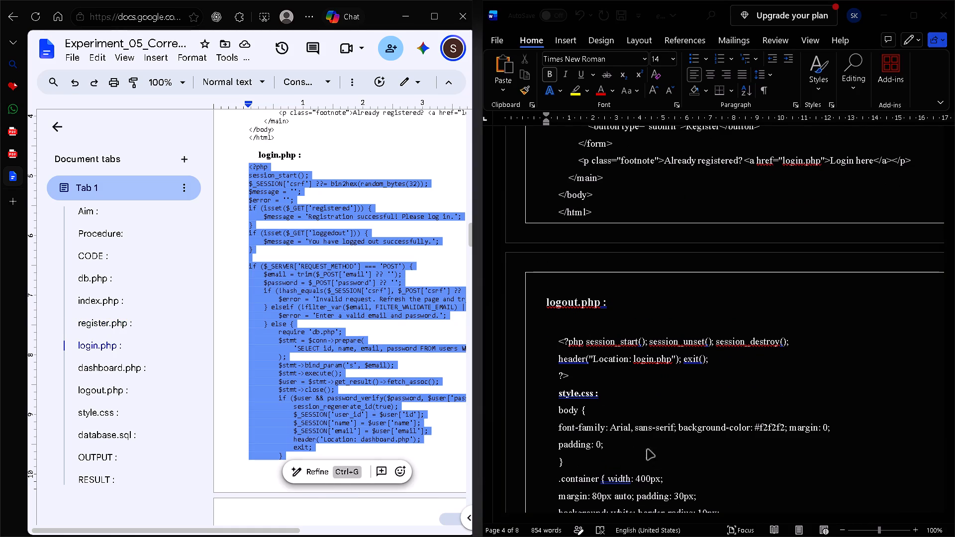
{"action": "left_click", "coordinate": [565, 340]}
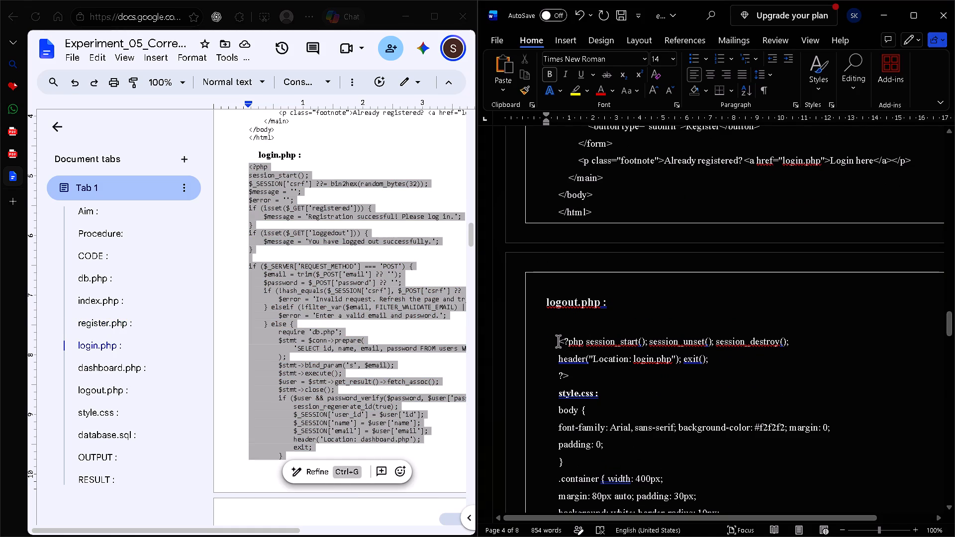
{"action": "left_click_drag", "start_coordinate": [558, 341], "coordinate": [629, 416]}
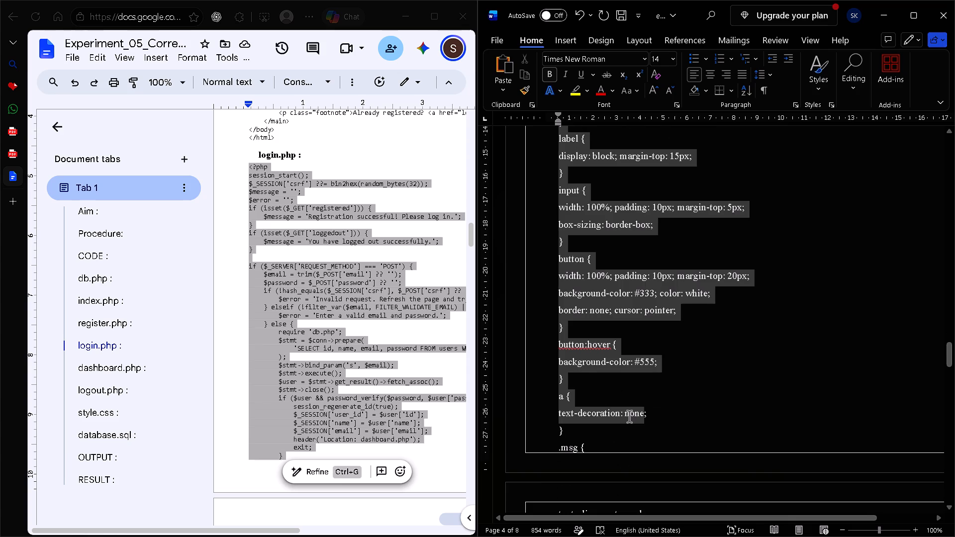
{"action": "left_click_drag", "start_coordinate": [629, 416], "coordinate": [590, 411]}
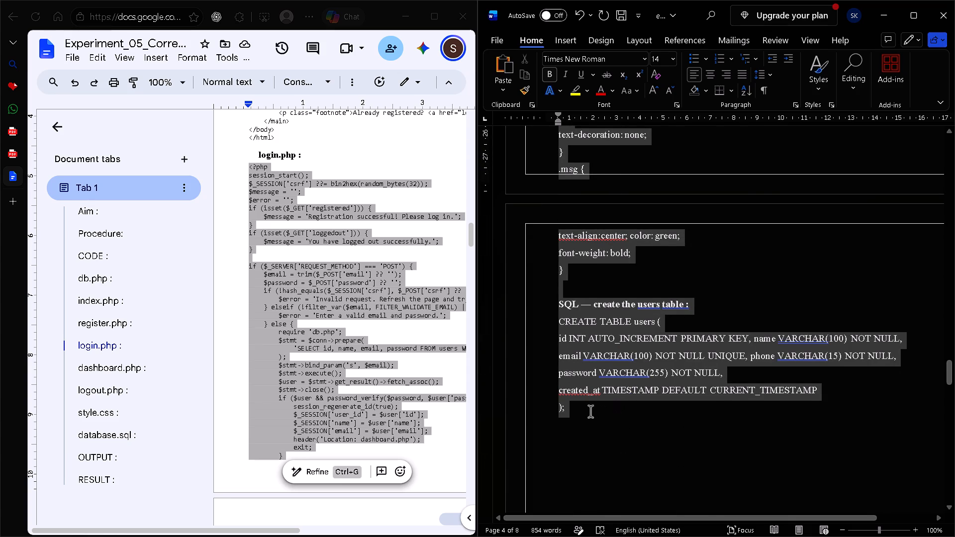
{"action": "left_click_drag", "start_coordinate": [590, 411], "coordinate": [582, 413]}
Check where the login.php code continues in Google Docs, and examine the selected code and output images in exp4.docx.
{"action": "scroll", "coordinate": [346, 364], "scroll_direction": "down", "scroll_amount": 3}
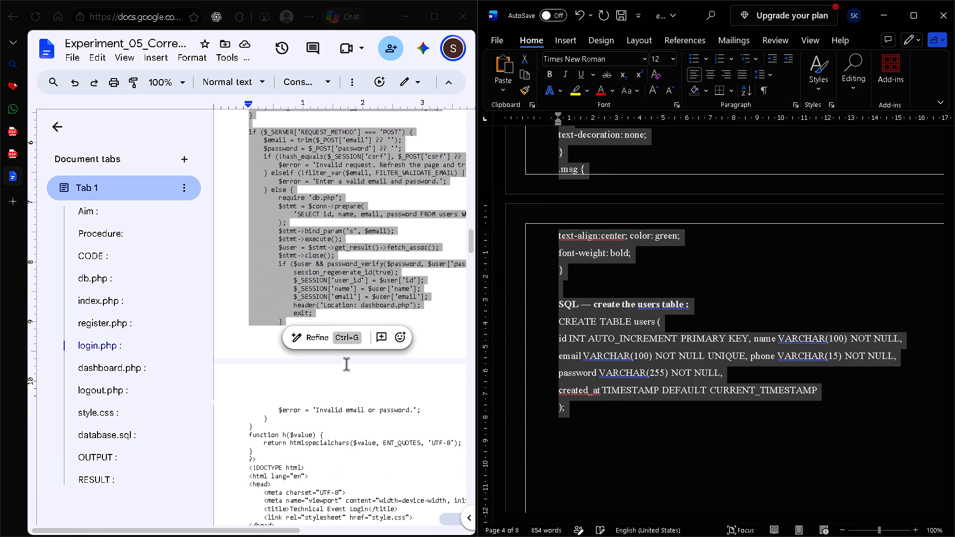
{"action": "scroll", "coordinate": [346, 364], "scroll_direction": "down", "scroll_amount": 4}
{"action": "scroll", "coordinate": [346, 364], "scroll_direction": "up", "scroll_amount": 2}
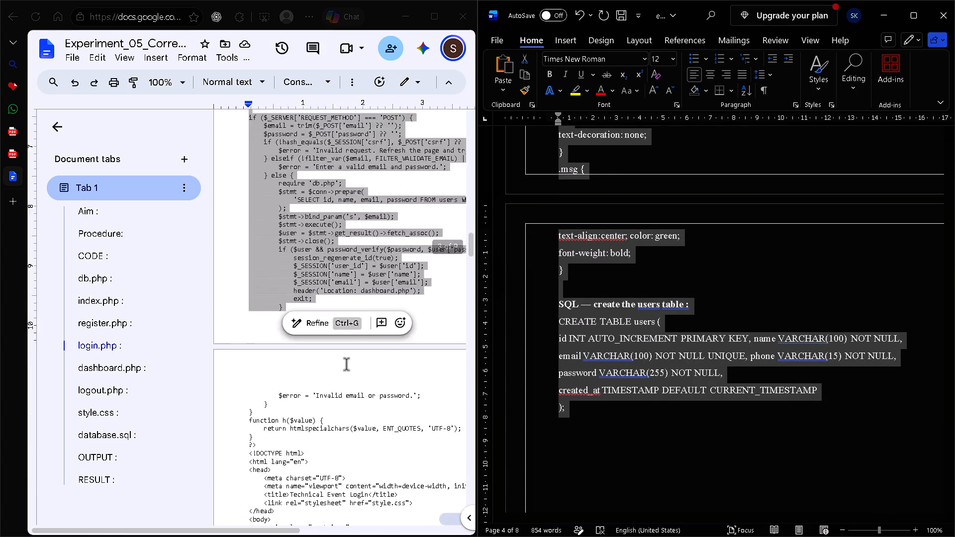
{"action": "scroll", "coordinate": [346, 364], "scroll_direction": "up", "scroll_amount": 2}
{"action": "scroll", "coordinate": [705, 295], "scroll_direction": "up", "scroll_amount": 10}
{"action": "scroll", "coordinate": [705, 295], "scroll_direction": "down", "scroll_amount": 1}
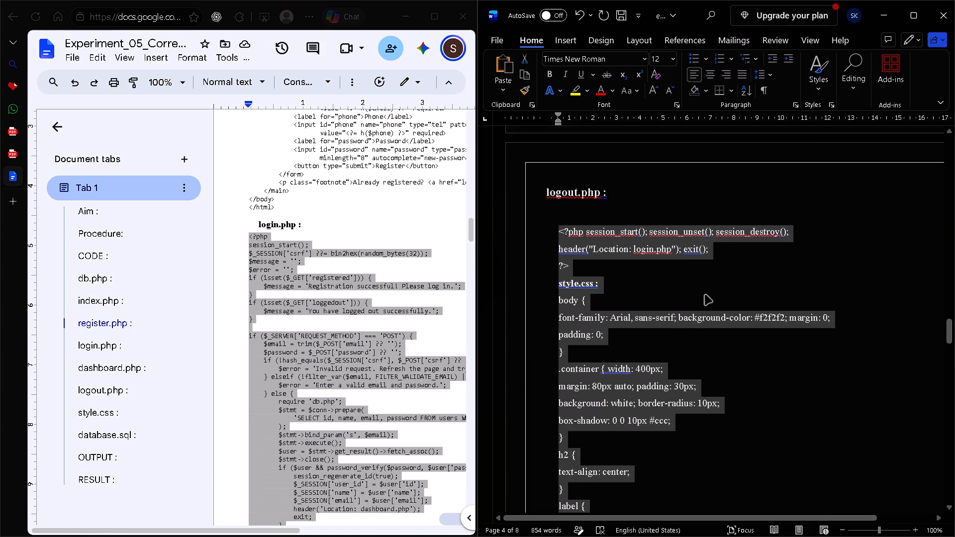
{"action": "scroll", "coordinate": [705, 295], "scroll_direction": "down", "scroll_amount": 14}
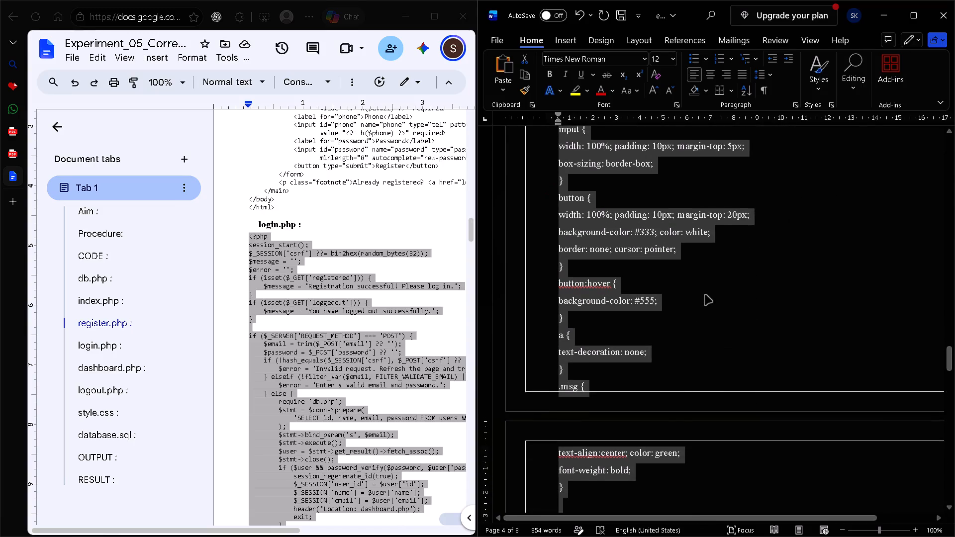
{"action": "scroll", "coordinate": [705, 295], "scroll_direction": "down", "scroll_amount": 13}
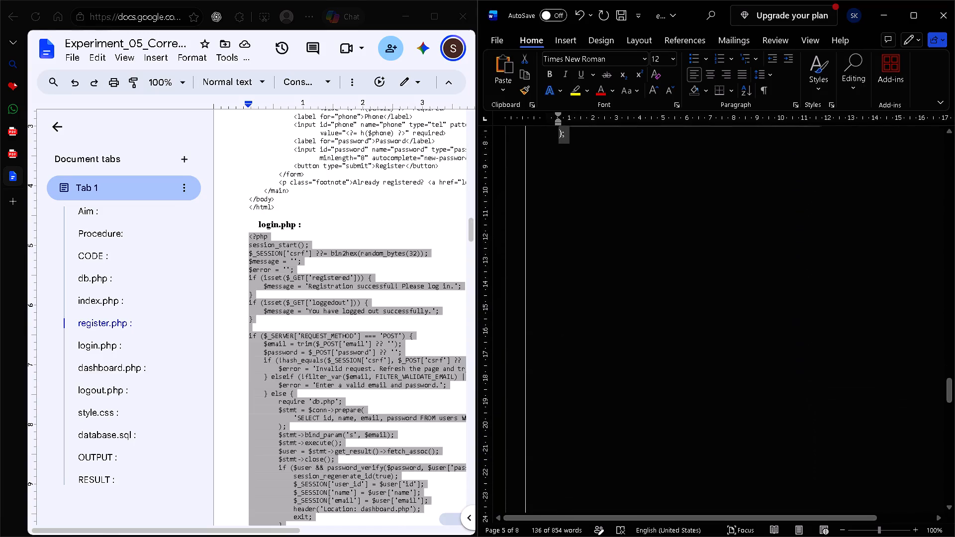
{"action": "scroll", "coordinate": [705, 295], "scroll_direction": "down", "scroll_amount": 8}
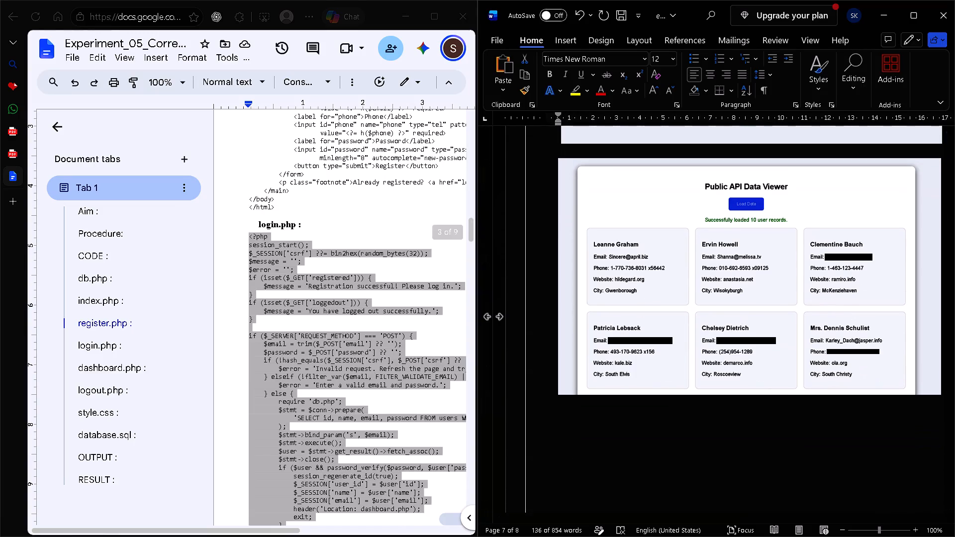
Examine the remaining code, OUTPUT and RESULT sections of the Google Docs document, and return to the second page of login.php code.
{"action": "scroll", "coordinate": [437, 374], "scroll_direction": "down", "scroll_amount": 13}
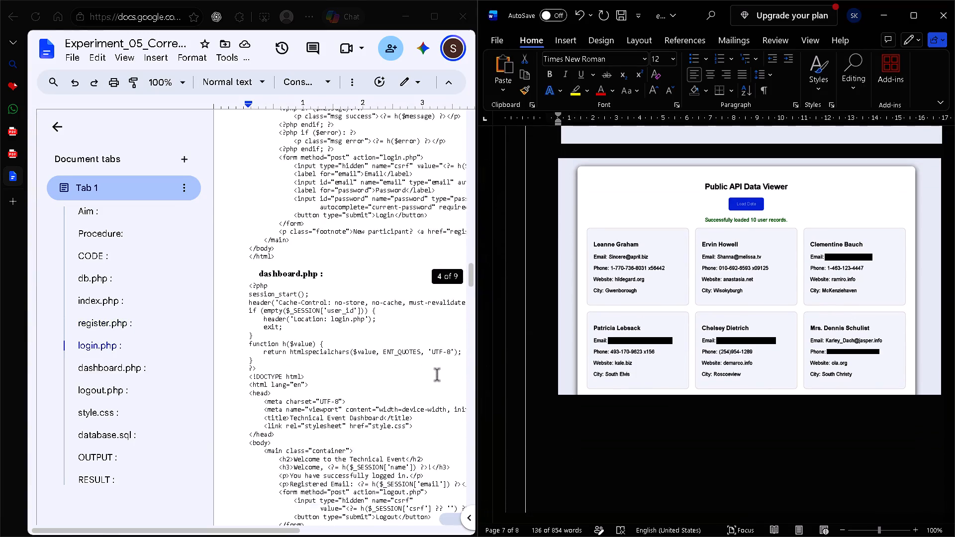
{"action": "scroll", "coordinate": [437, 374], "scroll_direction": "down", "scroll_amount": 11}
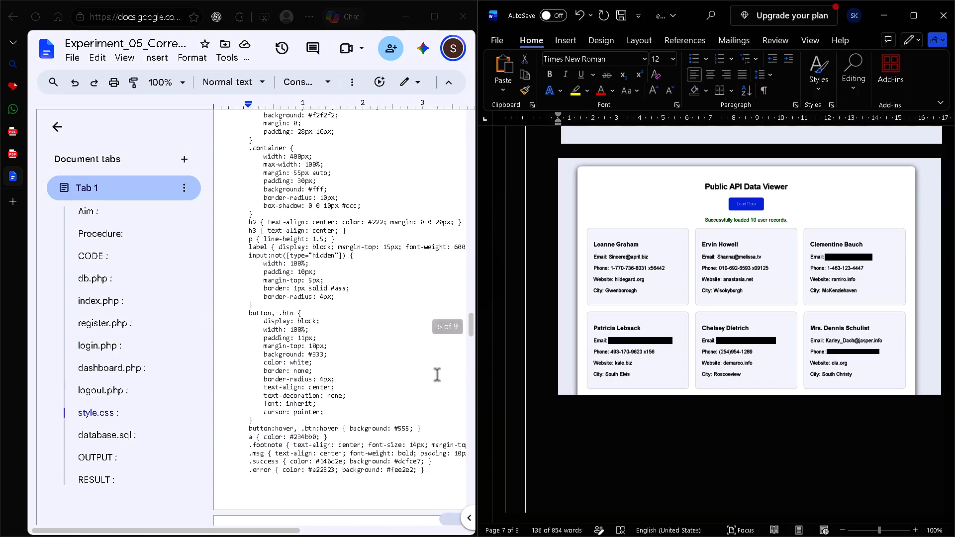
{"action": "scroll", "coordinate": [437, 374], "scroll_direction": "down", "scroll_amount": 5}
{"action": "scroll", "coordinate": [437, 374], "scroll_direction": "up", "scroll_amount": 2}
{"action": "scroll", "coordinate": [437, 374], "scroll_direction": "down", "scroll_amount": 10}
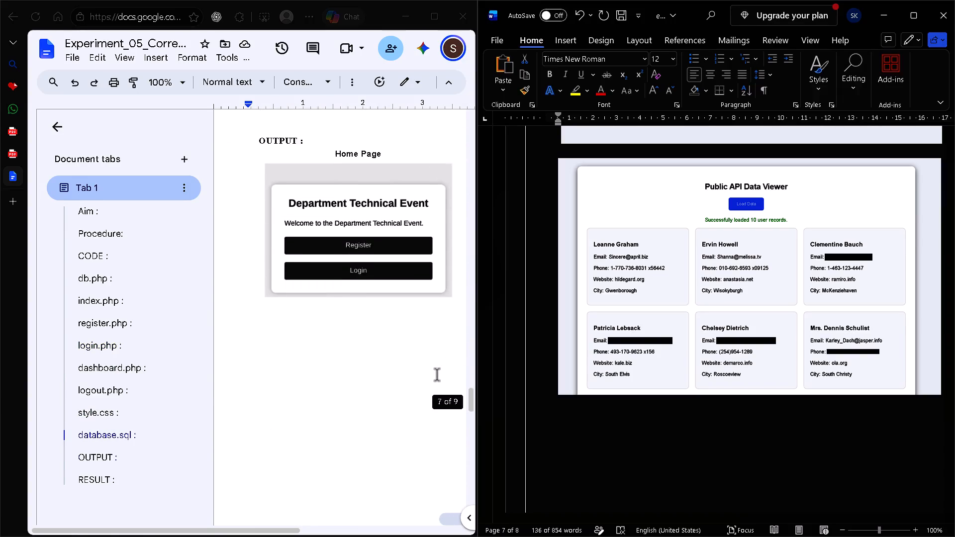
{"action": "scroll", "coordinate": [437, 374], "scroll_direction": "up", "scroll_amount": 1}
{"action": "scroll", "coordinate": [437, 374], "scroll_direction": "down", "scroll_amount": 7}
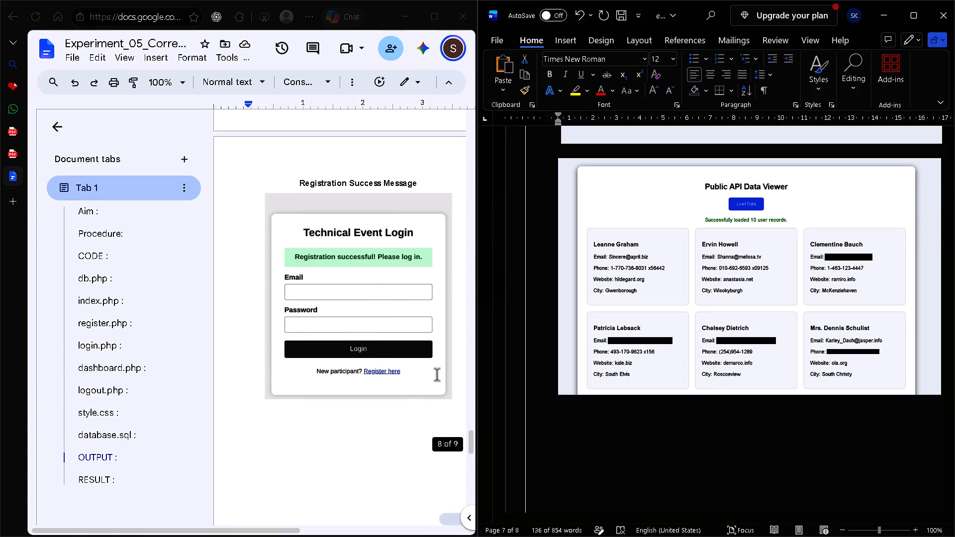
{"action": "scroll", "coordinate": [437, 374], "scroll_direction": "down", "scroll_amount": 9}
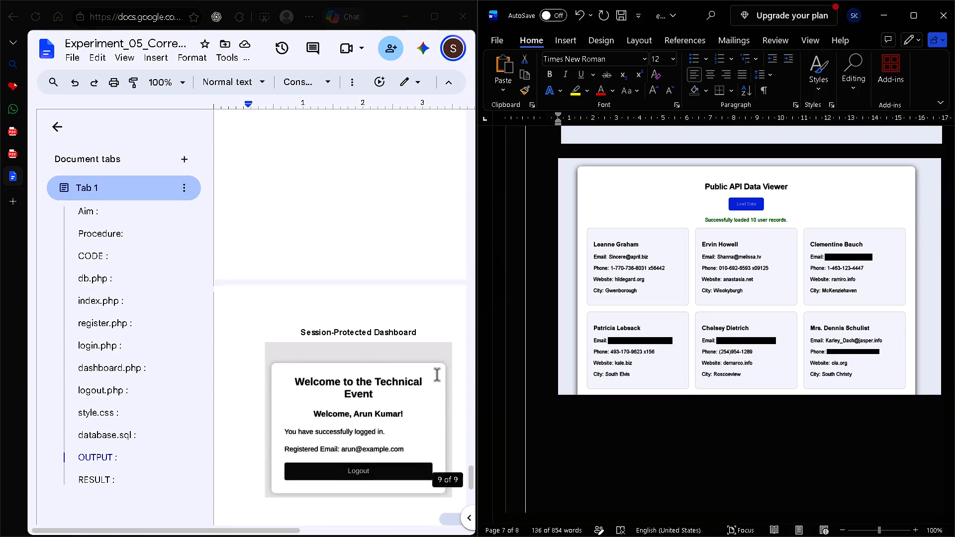
{"action": "scroll", "coordinate": [437, 374], "scroll_direction": "down", "scroll_amount": 5}
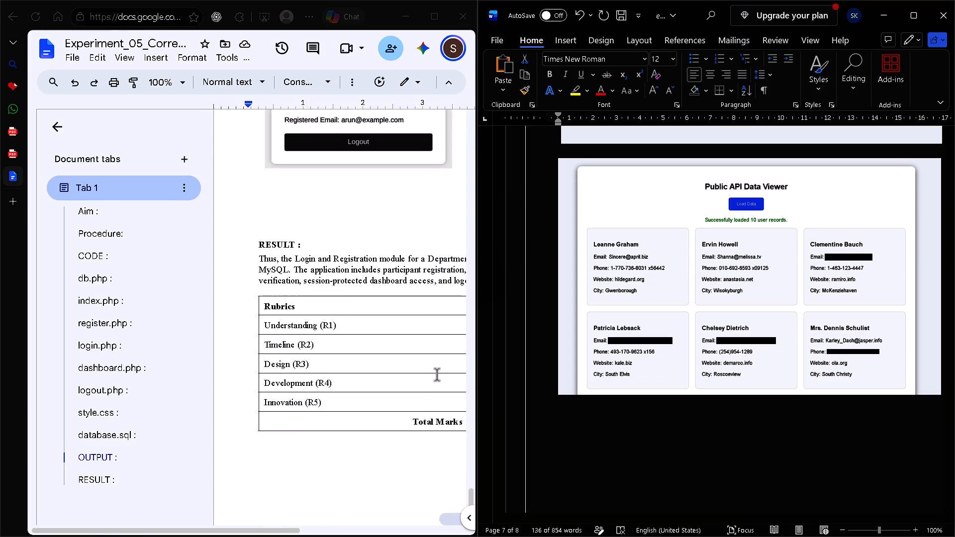
{"action": "scroll", "coordinate": [437, 374], "scroll_direction": "down", "scroll_amount": 1}
{"action": "scroll", "coordinate": [437, 374], "scroll_direction": "up", "scroll_amount": 9}
{"action": "scroll", "coordinate": [437, 374], "scroll_direction": "up", "scroll_amount": 13}
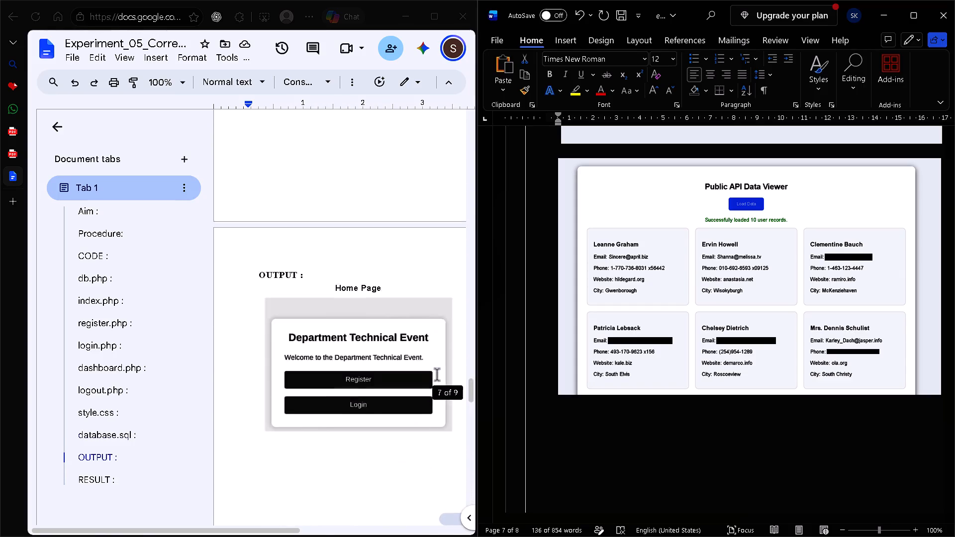
{"action": "scroll", "coordinate": [437, 374], "scroll_direction": "up", "scroll_amount": 20}
{"action": "scroll", "coordinate": [437, 374], "scroll_direction": "up", "scroll_amount": 5}
{"action": "scroll", "coordinate": [437, 374], "scroll_direction": "down", "scroll_amount": 1}
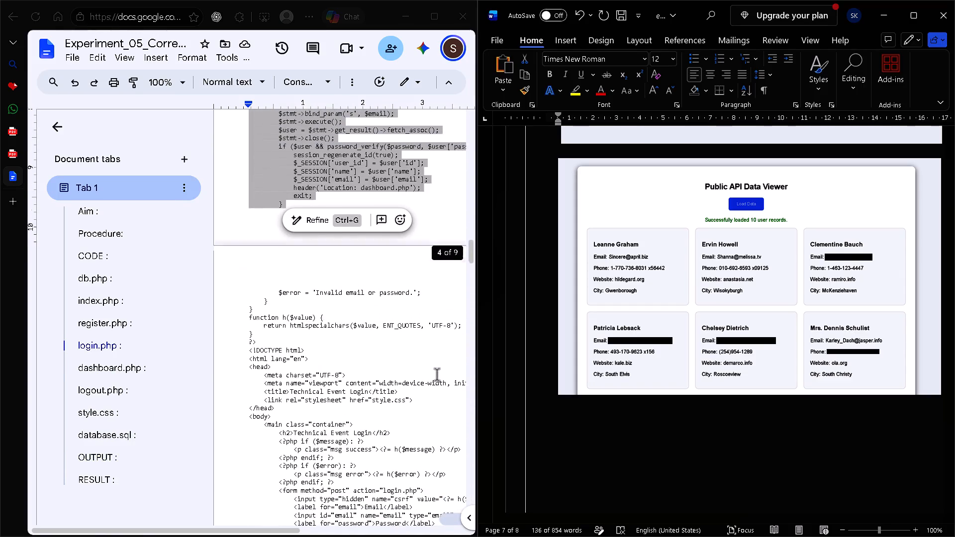
{"action": "scroll", "coordinate": [437, 374], "scroll_direction": "down", "scroll_amount": 2}
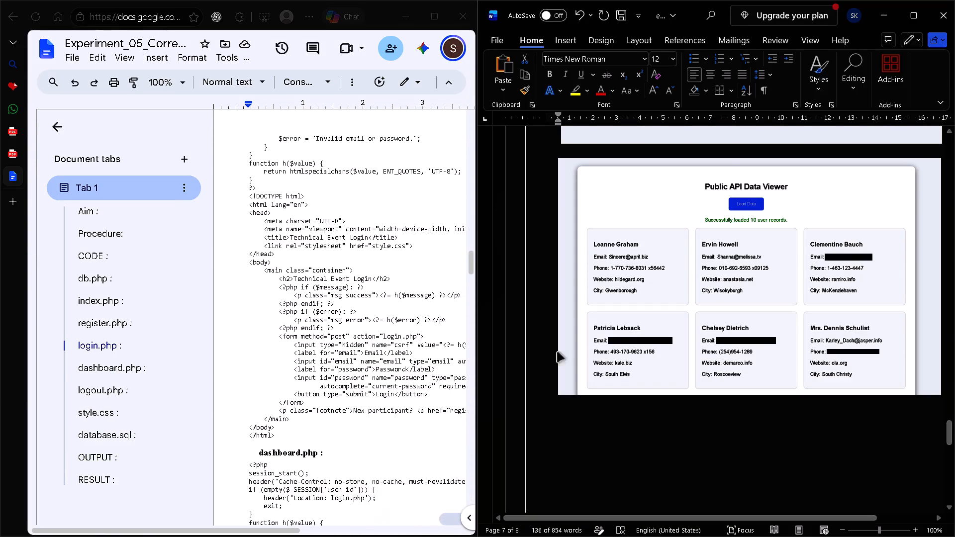
Examine the dashboard.php, style.css and database.sql sections in the Google Docs document, and return to the start of the login.php code.
{"action": "scroll", "coordinate": [636, 333], "scroll_direction": "up", "scroll_amount": 12}
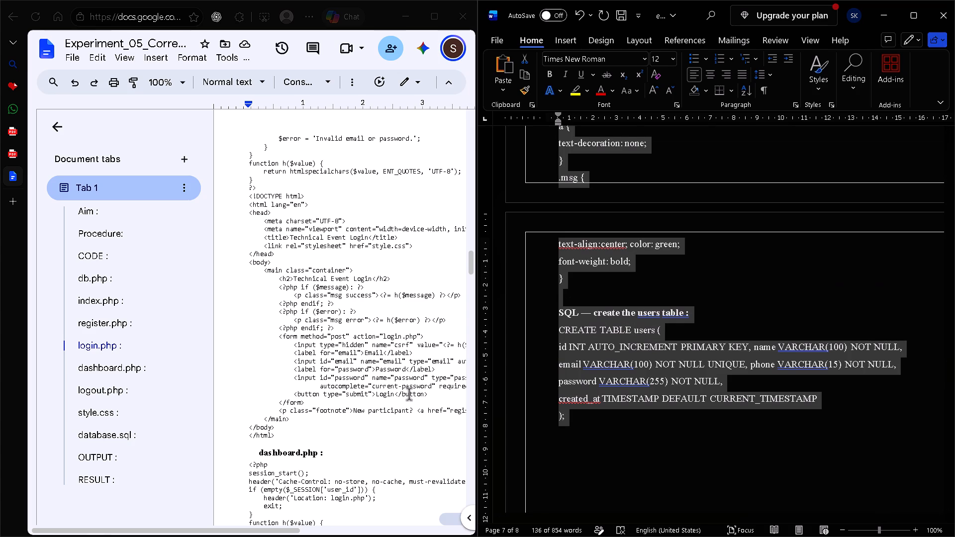
{"action": "scroll", "coordinate": [409, 394], "scroll_direction": "down", "scroll_amount": 13}
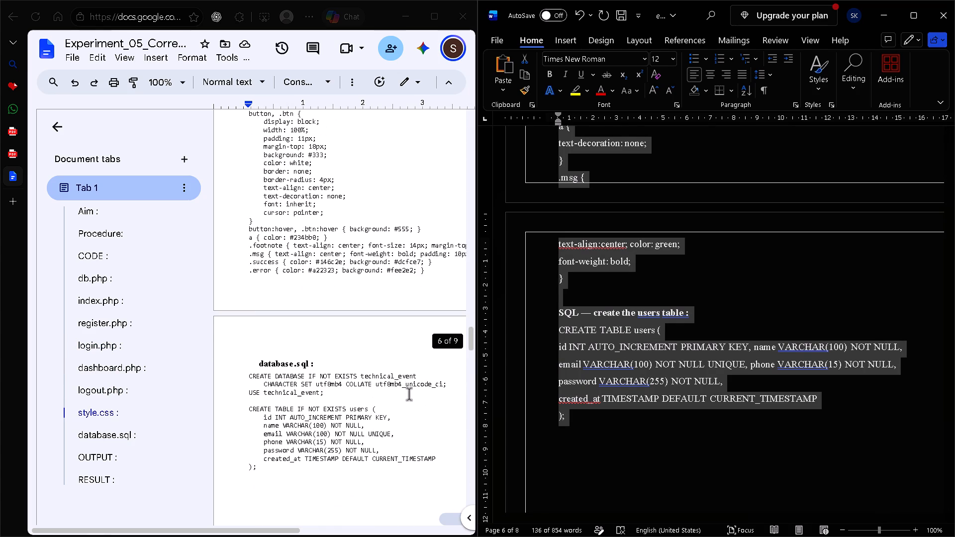
{"action": "scroll", "coordinate": [409, 394], "scroll_direction": "down", "scroll_amount": 2}
{"action": "scroll", "coordinate": [409, 394], "scroll_direction": "up", "scroll_amount": 3}
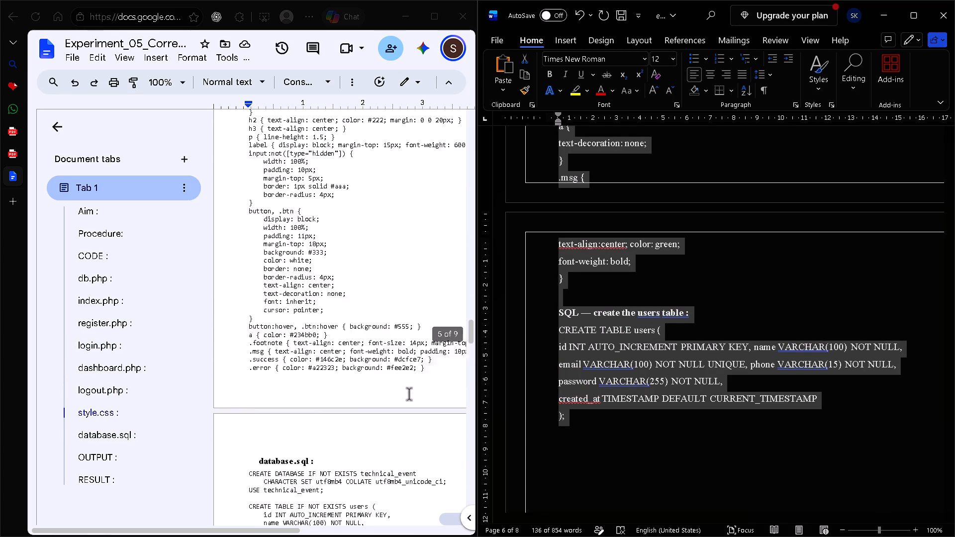
{"action": "scroll", "coordinate": [409, 394], "scroll_direction": "up", "scroll_amount": 10}
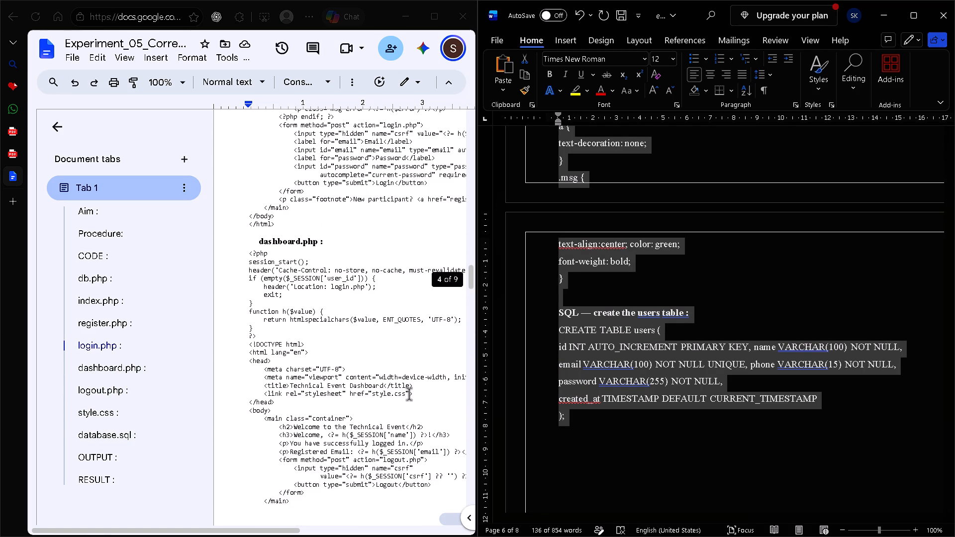
{"action": "scroll", "coordinate": [409, 394], "scroll_direction": "up", "scroll_amount": 4}
{"action": "scroll", "coordinate": [409, 394], "scroll_direction": "down", "scroll_amount": 2}
{"action": "scroll", "coordinate": [409, 394], "scroll_direction": "up", "scroll_amount": 1}
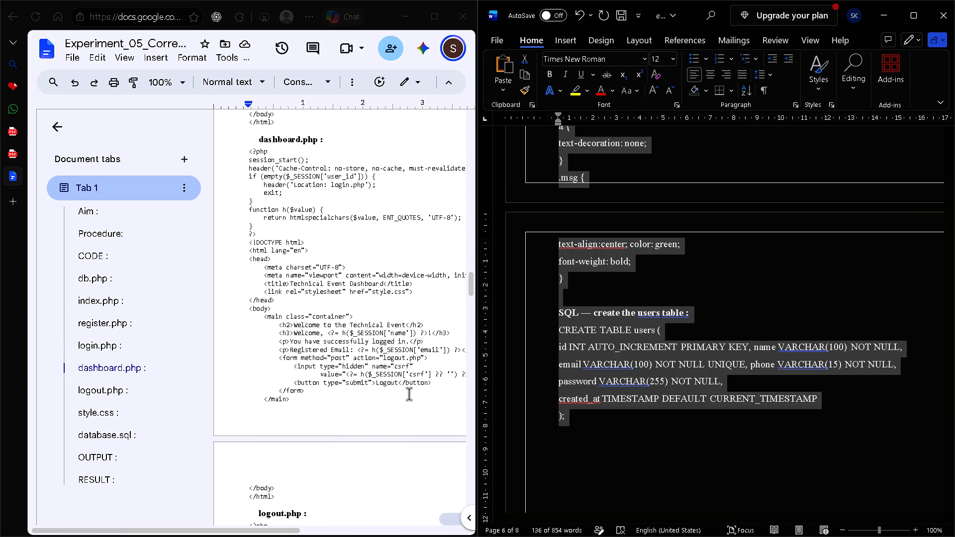
{"action": "scroll", "coordinate": [409, 394], "scroll_direction": "up", "scroll_amount": 6}
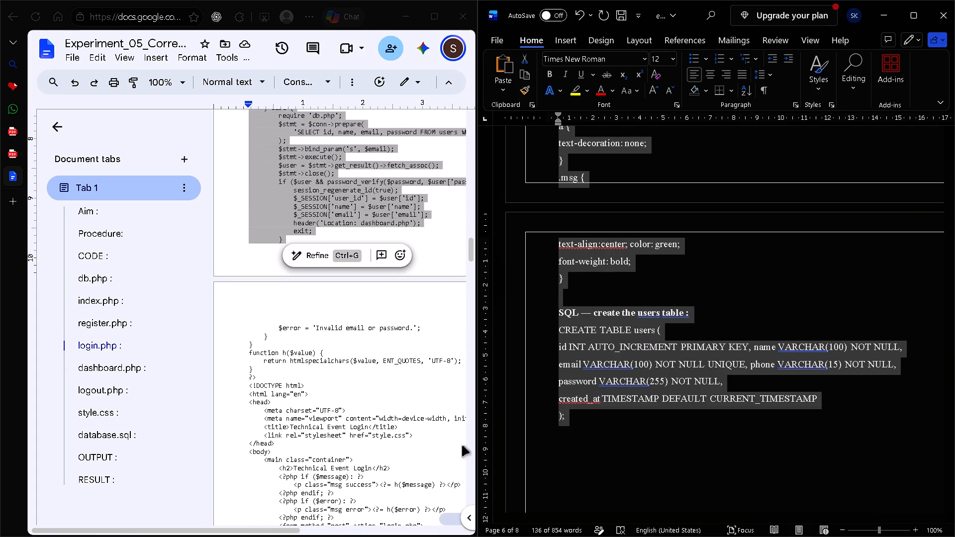
{"action": "scroll", "coordinate": [364, 366], "scroll_direction": "up", "scroll_amount": 4}
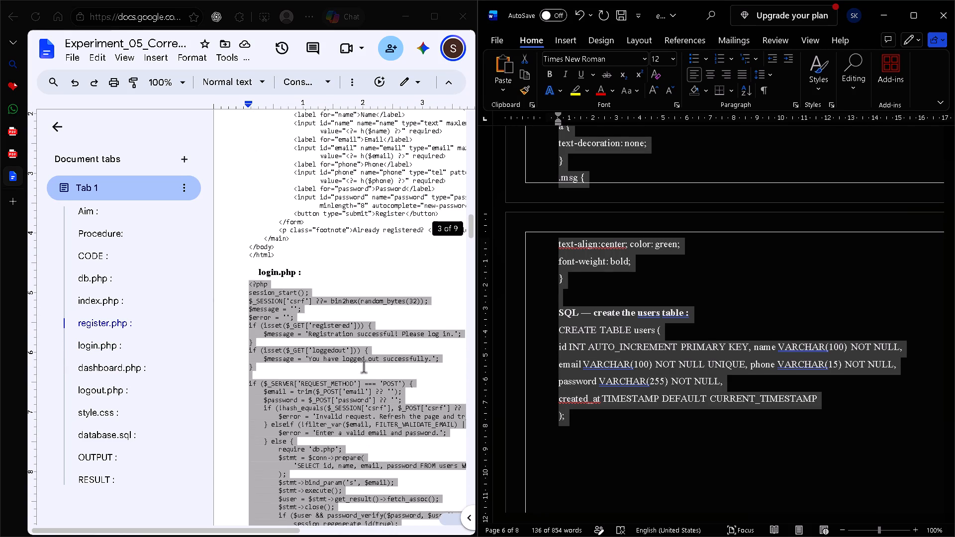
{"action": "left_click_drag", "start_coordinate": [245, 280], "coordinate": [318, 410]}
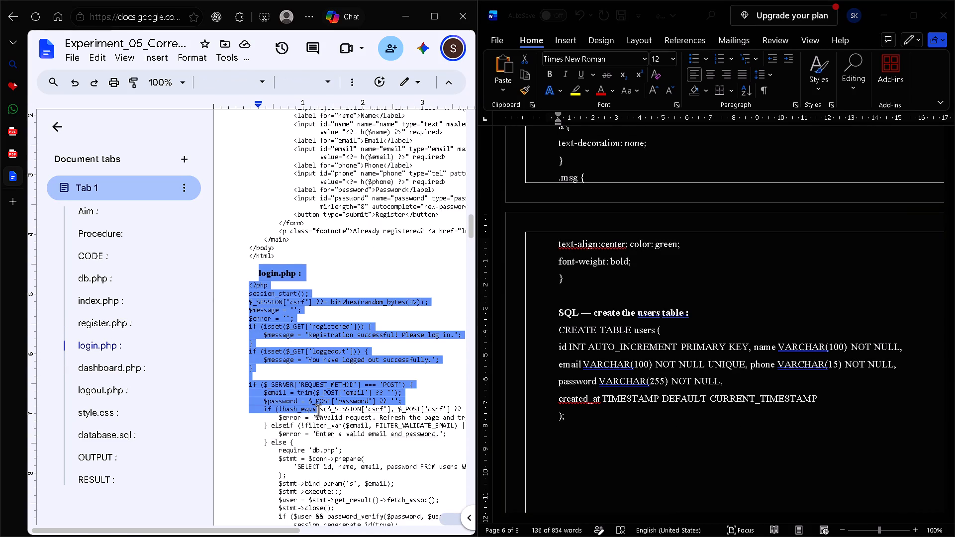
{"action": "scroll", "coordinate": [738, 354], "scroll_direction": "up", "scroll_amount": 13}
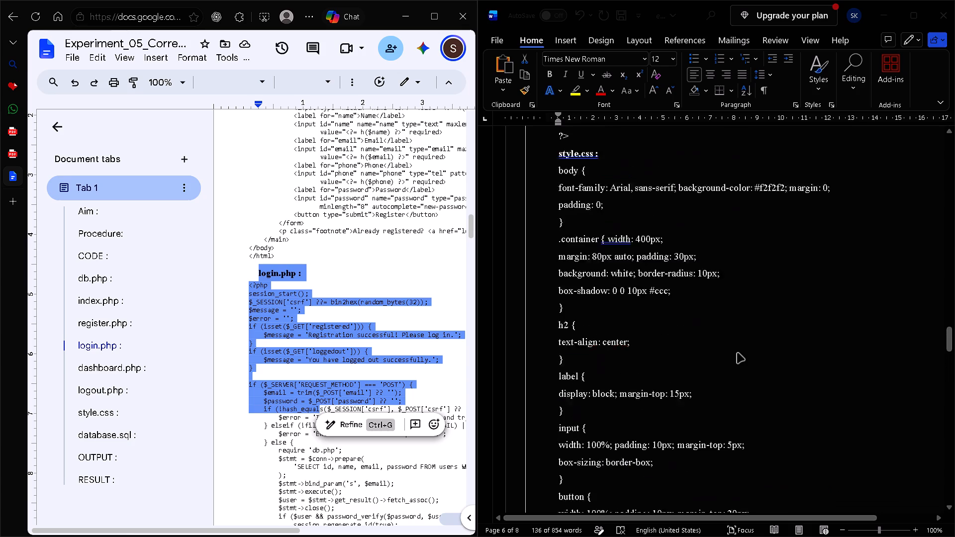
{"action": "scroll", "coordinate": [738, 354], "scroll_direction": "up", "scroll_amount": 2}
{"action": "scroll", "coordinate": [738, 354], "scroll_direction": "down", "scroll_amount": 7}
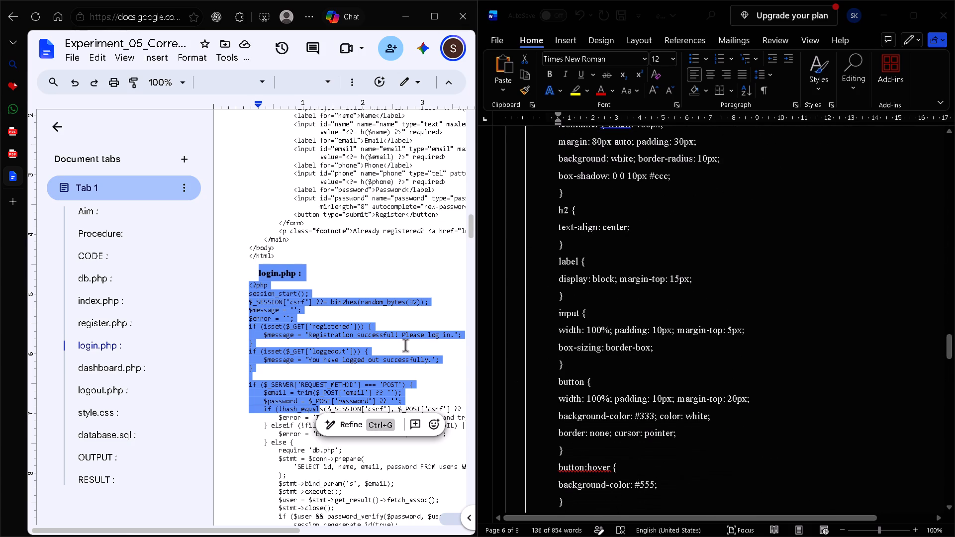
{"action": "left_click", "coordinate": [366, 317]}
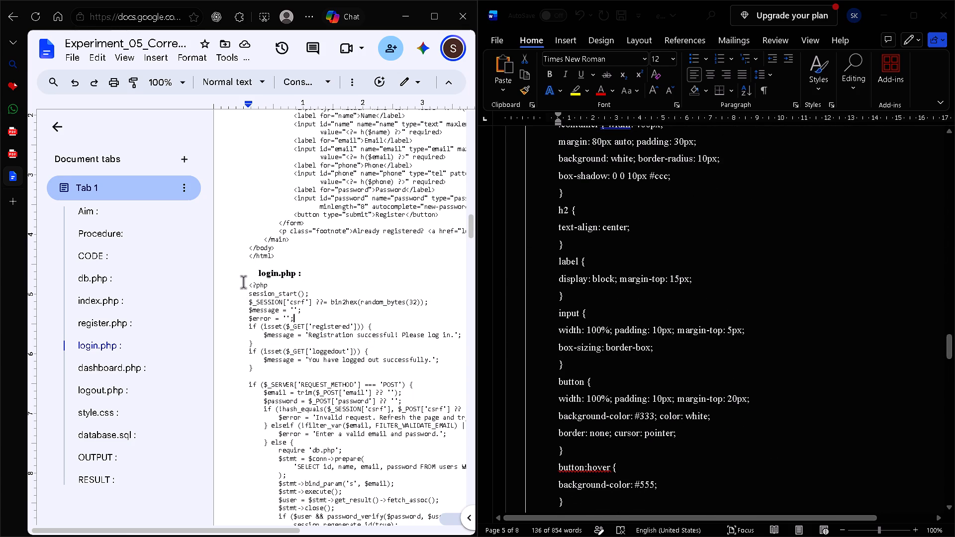
Copy the complete login.php code from Google Docs and paste it over everything from the logout.php code through the SQL code in exp4.docx.
{"action": "left_click_drag", "start_coordinate": [243, 282], "coordinate": [361, 536]}
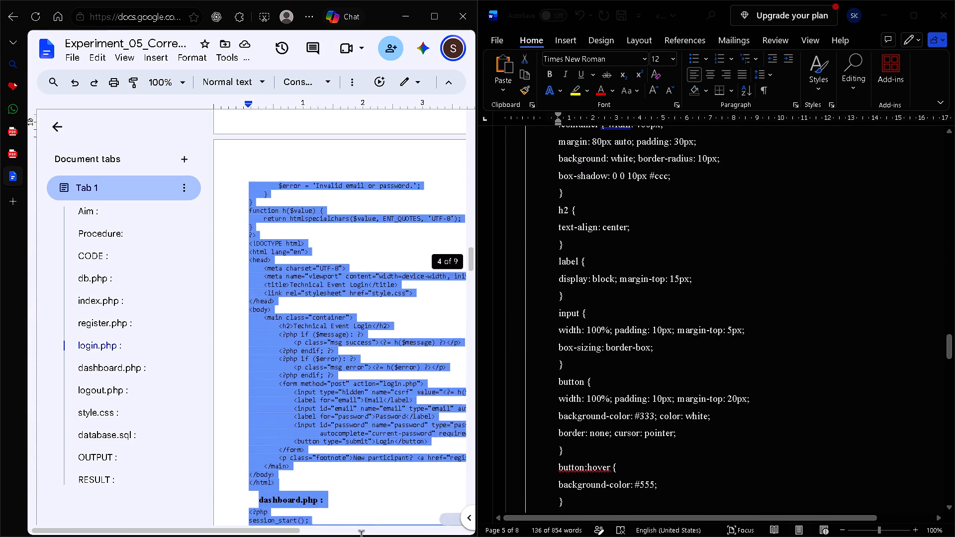
{"action": "left_click_drag", "start_coordinate": [361, 536], "coordinate": [274, 238]}
{"action": "key", "text": "ctrl+c"}
{"action": "scroll", "coordinate": [770, 285], "scroll_direction": "up", "scroll_amount": 5}
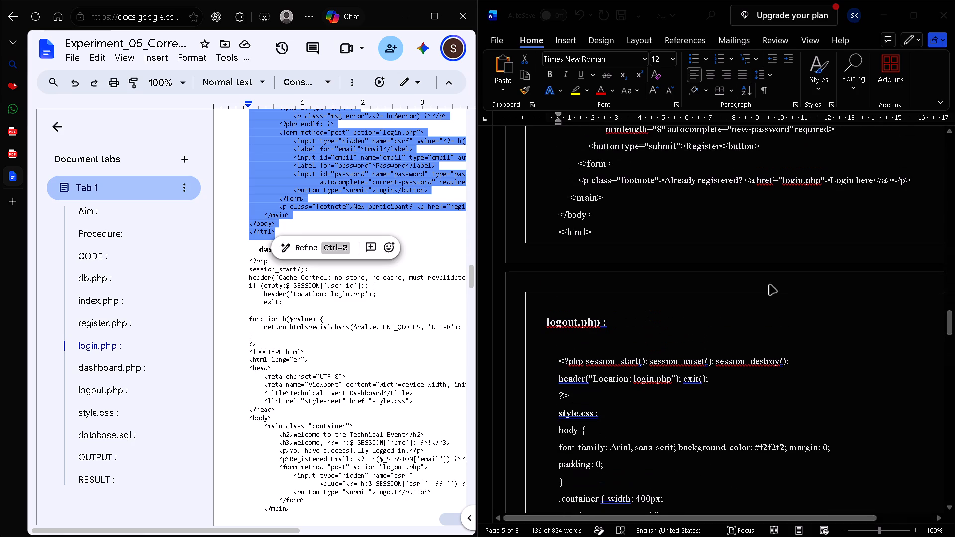
{"action": "left_click", "coordinate": [552, 363]}
{"action": "left_click", "coordinate": [552, 363]}
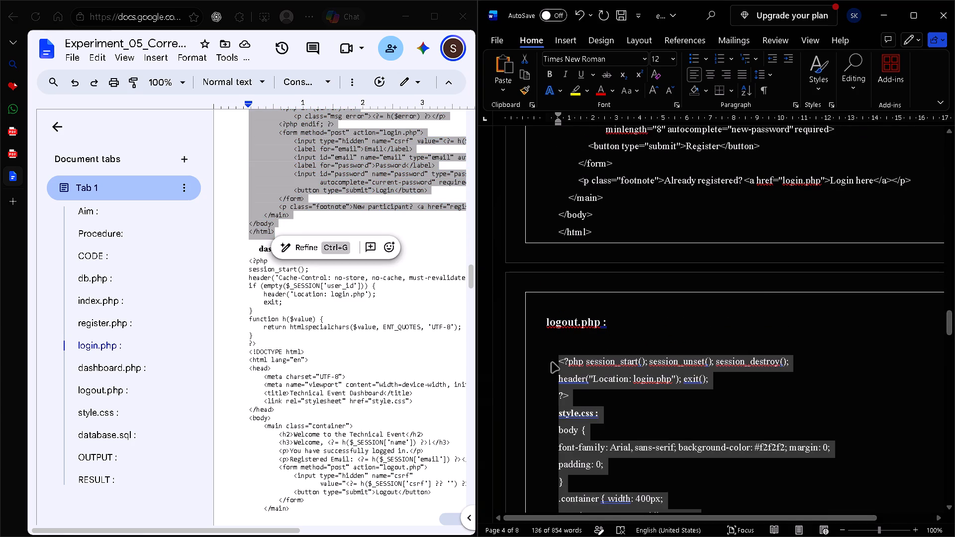
{"action": "left_click_drag", "start_coordinate": [552, 363], "coordinate": [650, 459]}
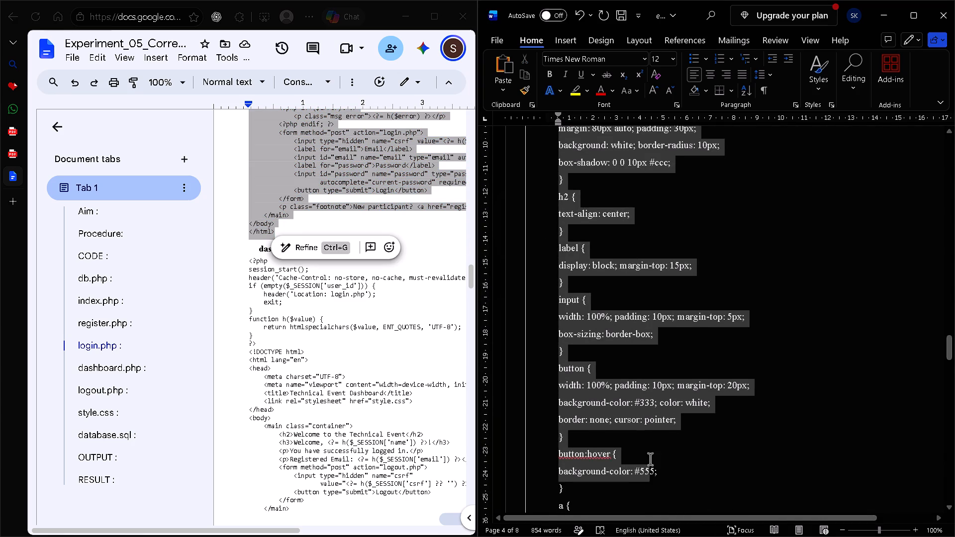
{"action": "left_click_drag", "start_coordinate": [650, 459], "coordinate": [624, 222]}
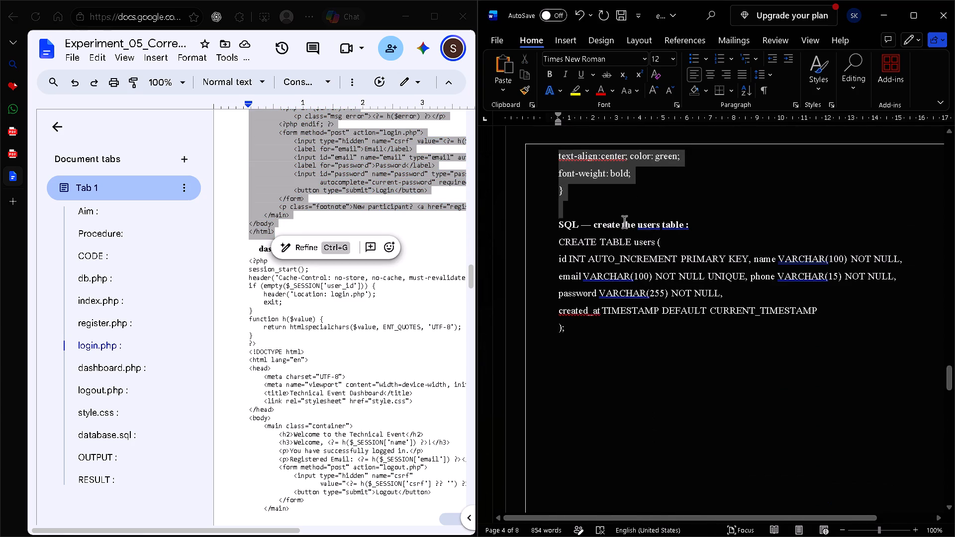
{"action": "left_click_drag", "start_coordinate": [624, 222], "coordinate": [568, 332]}
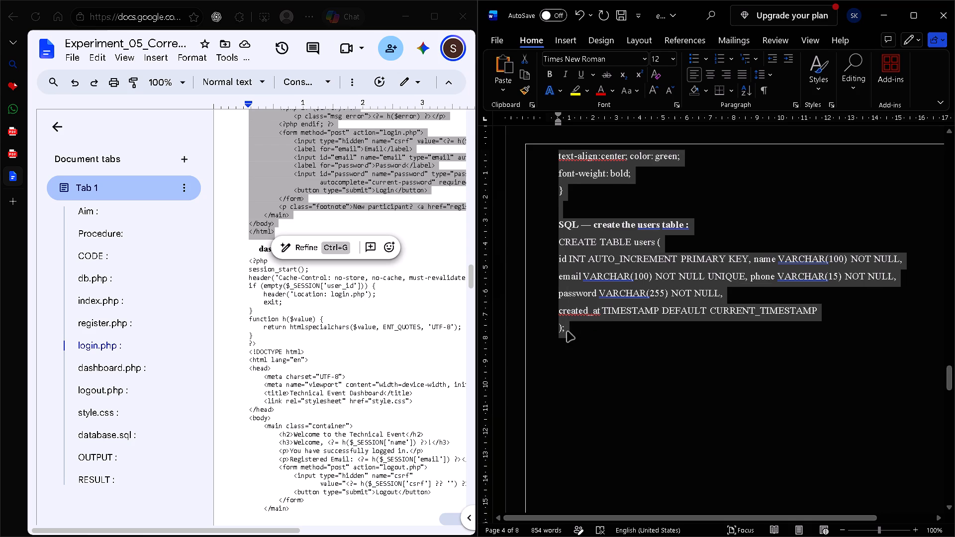
{"action": "key", "text": "ctrl+v"}
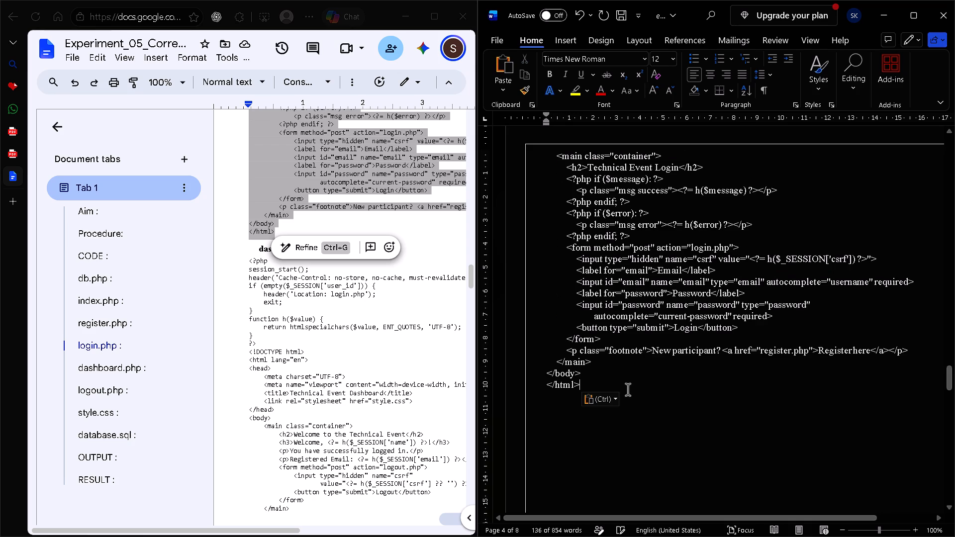
Set the line spacing of the whole pasted login.php code to 1.5.
{"action": "left_click_drag", "start_coordinate": [581, 388], "coordinate": [554, 99]}
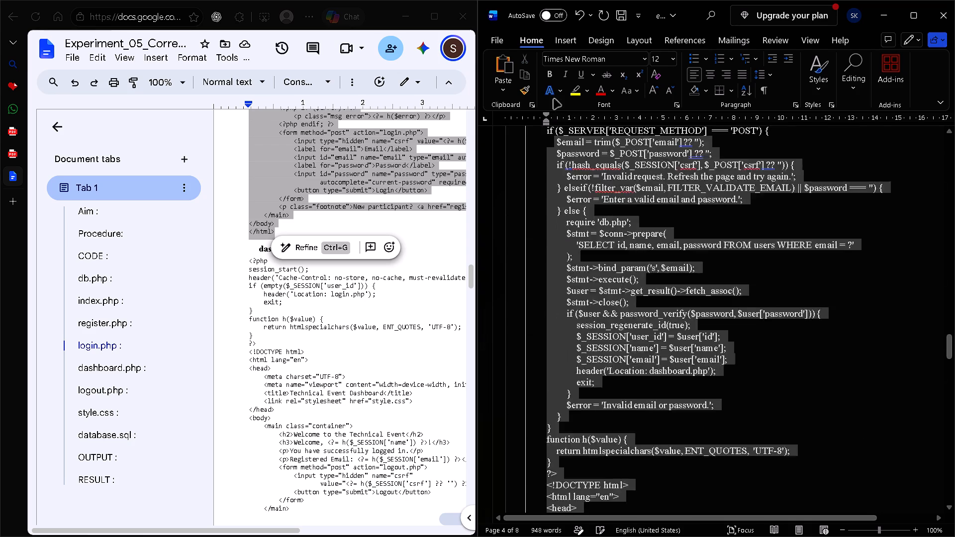
{"action": "left_click_drag", "start_coordinate": [554, 99], "coordinate": [545, 230]}
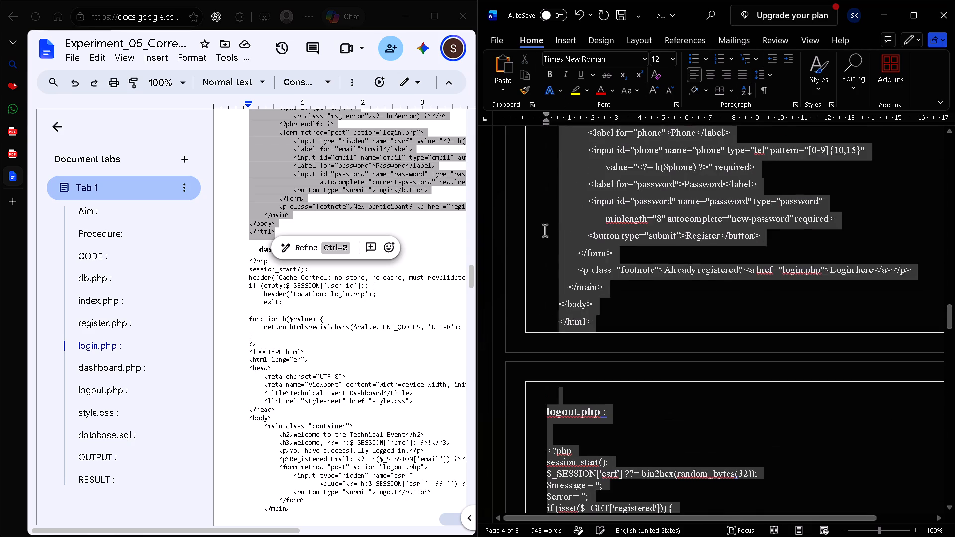
{"action": "left_click_drag", "start_coordinate": [545, 230], "coordinate": [538, 449]}
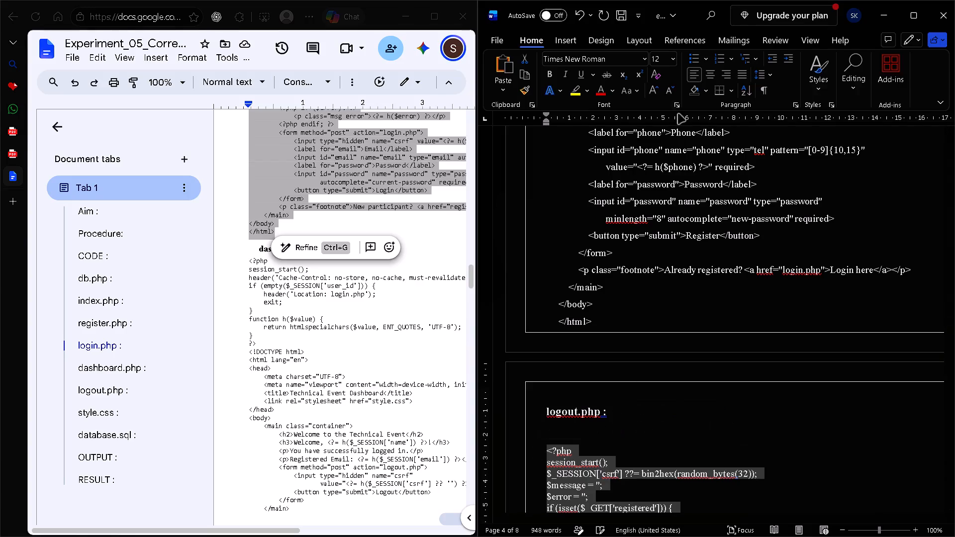
{"action": "left_click", "coordinate": [766, 69]}
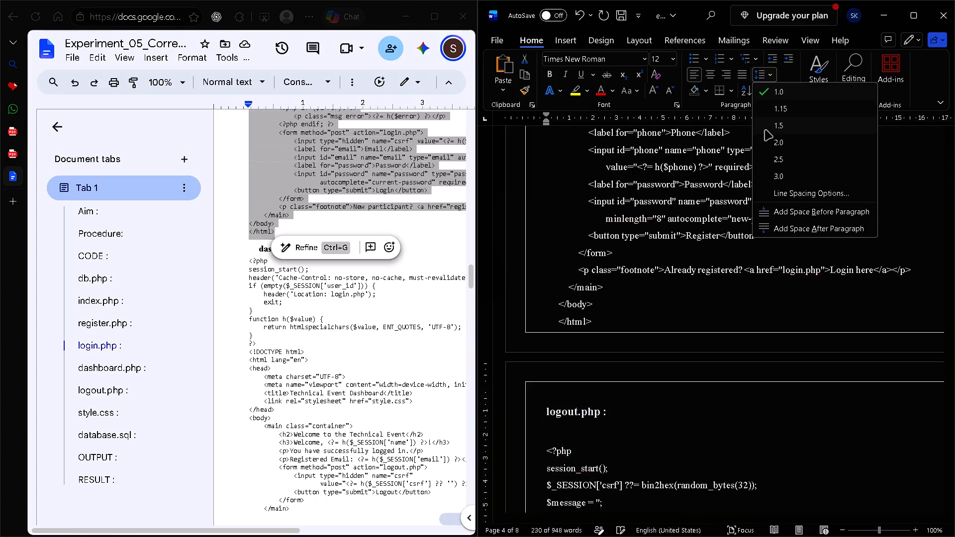
{"action": "left_click", "coordinate": [765, 131]}
Add blank paragraphs after the closing </html> line of the pasted login.php code, ahead of the OUTPUT section.
{"action": "scroll", "coordinate": [718, 360], "scroll_direction": "down", "scroll_amount": 8}
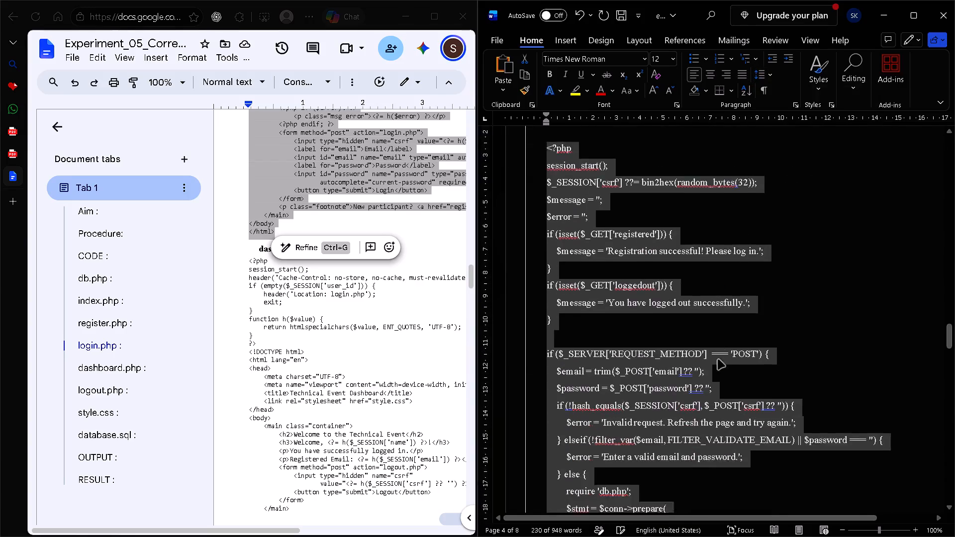
{"action": "scroll", "coordinate": [718, 360], "scroll_direction": "down", "scroll_amount": 17}
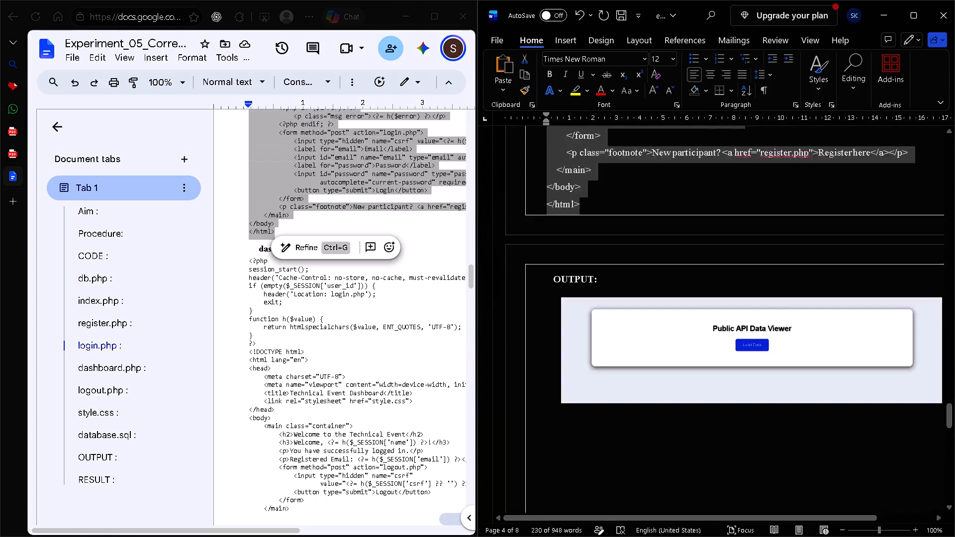
{"action": "scroll", "coordinate": [718, 360], "scroll_direction": "up", "scroll_amount": 4}
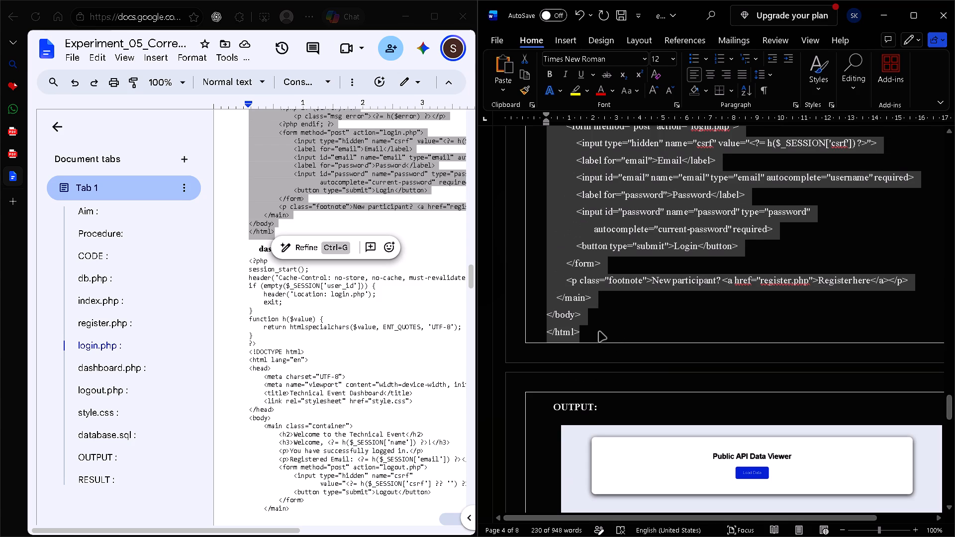
{"action": "left_click", "coordinate": [599, 332]}
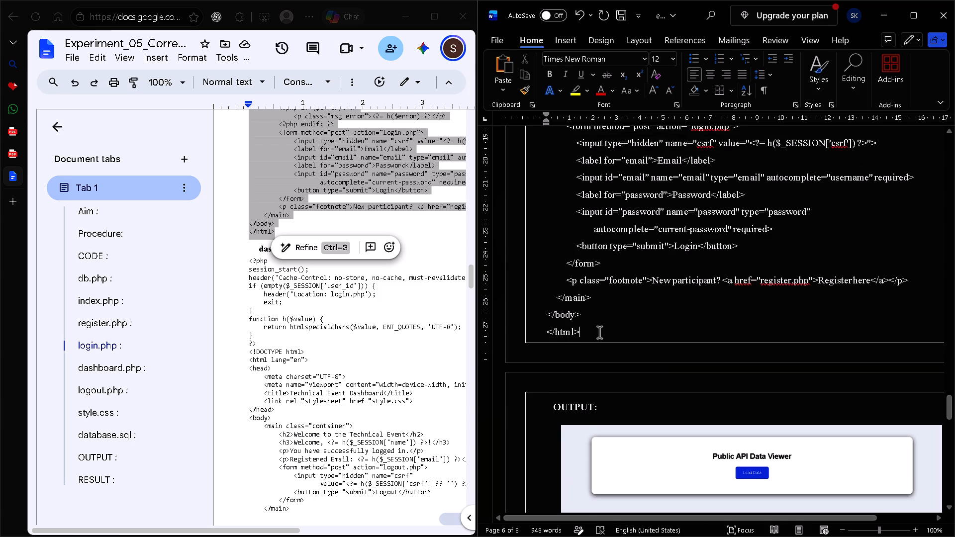
{"action": "key", "text": "Return"}
{"action": "key", "text": "Return"}
{"action": "left_click", "coordinate": [599, 332]}
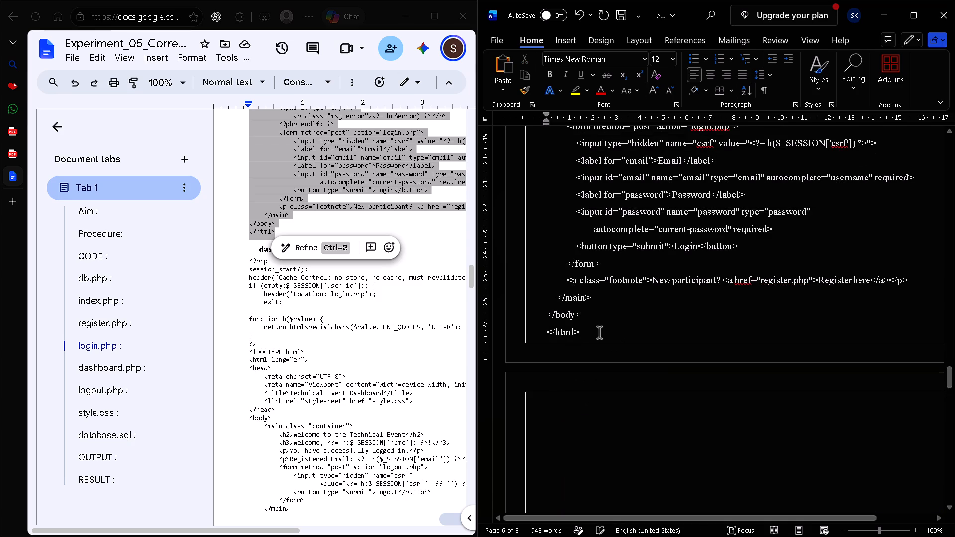
{"action": "key", "text": "Return"}
{"action": "key", "text": "Return"}
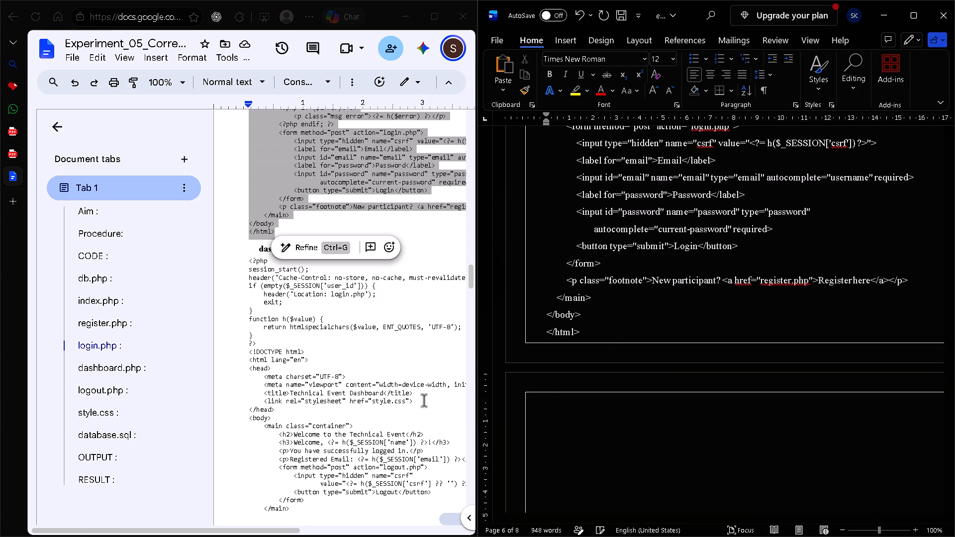
Copy the "dashboard.php :" heading from Google Docs and paste it at the top of the blank page after the login.php code in exp4.docx.
{"action": "scroll", "coordinate": [365, 397], "scroll_direction": "down", "scroll_amount": 1}
{"action": "left_click", "coordinate": [369, 280]}
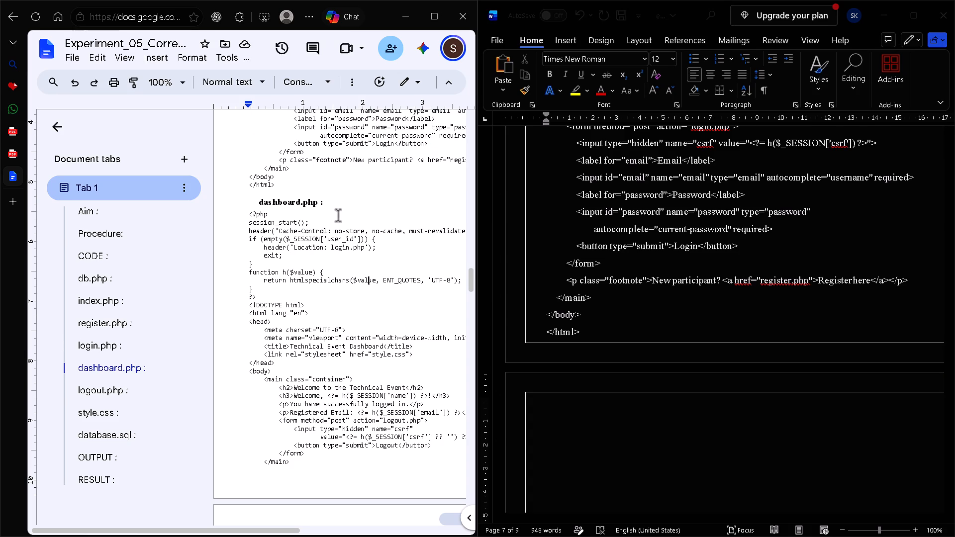
{"action": "left_click_drag", "start_coordinate": [330, 203], "coordinate": [242, 201]}
{"action": "key", "text": "ctrl+c"}
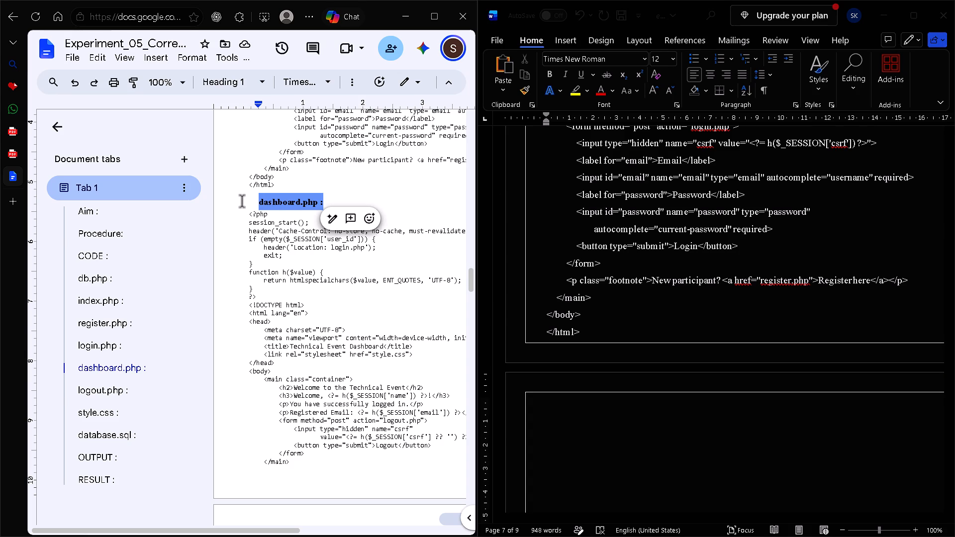
{"action": "left_click", "coordinate": [556, 404]}
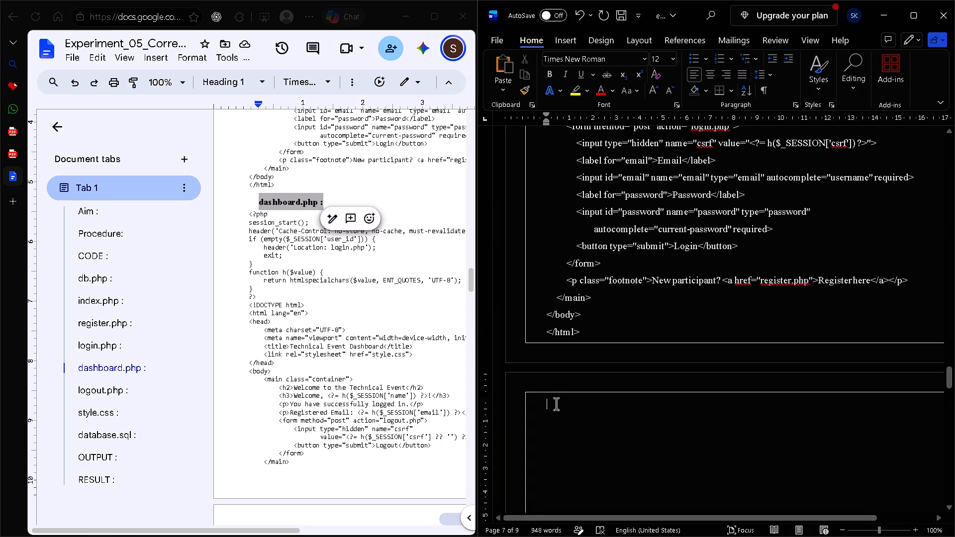
{"action": "key", "text": "BackSpace"}
{"action": "key", "text": "Return"}
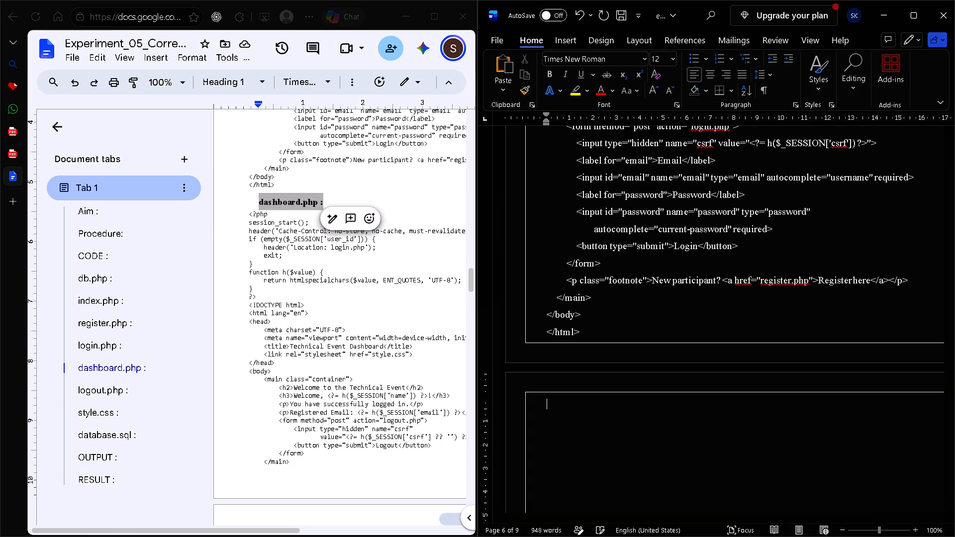
{"action": "key", "text": "Return"}
{"action": "key", "text": "BackSpace"}
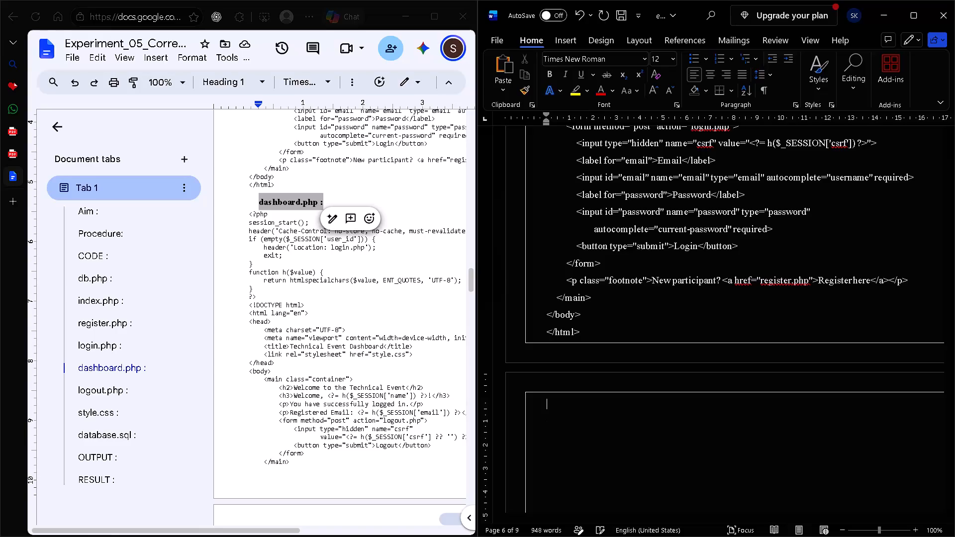
{"action": "key", "text": "Right"}
{"action": "key", "text": "Left"}
{"action": "key", "text": "ctrl+v"}
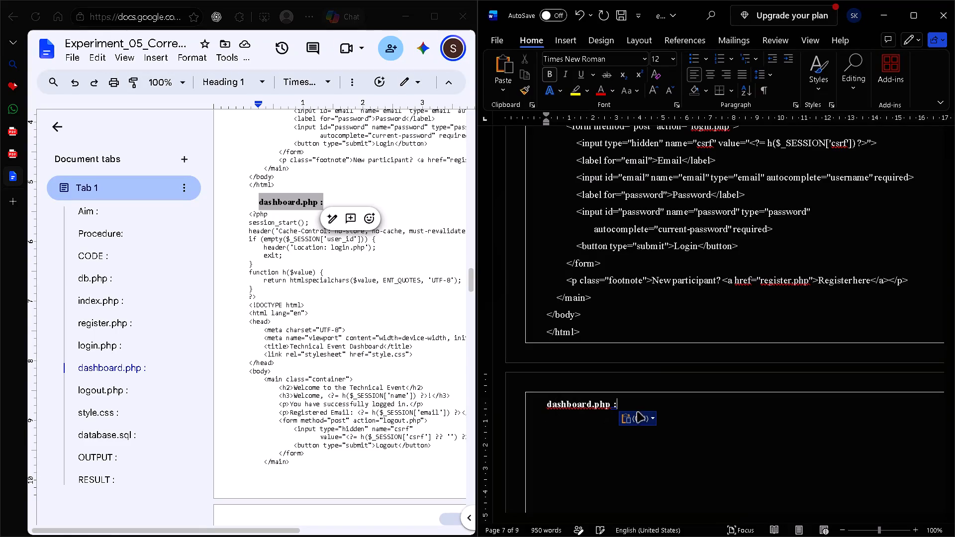
Set the font size of the pasted "dashboard.php :" heading to 14.
{"action": "left_click_drag", "start_coordinate": [622, 403], "coordinate": [538, 407]}
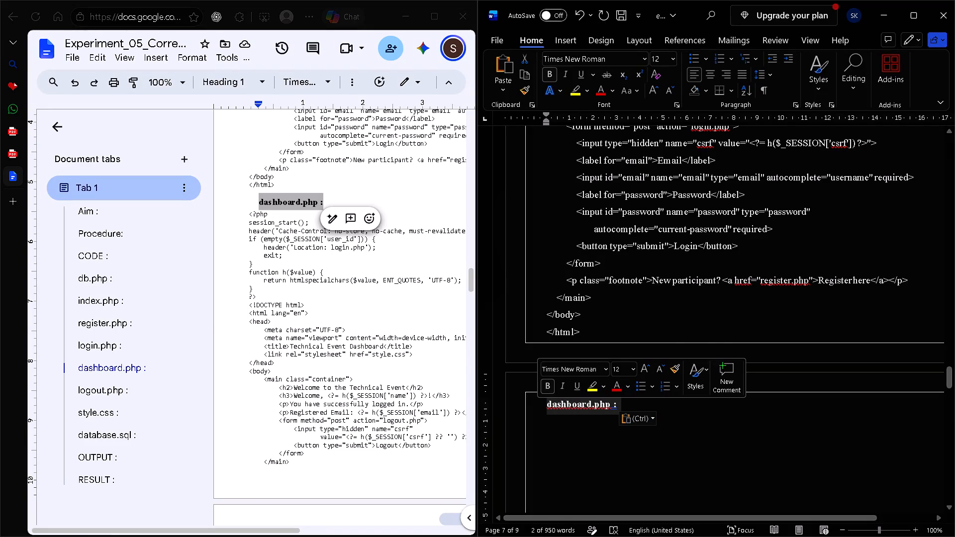
{"action": "left_click", "coordinate": [769, 75]}
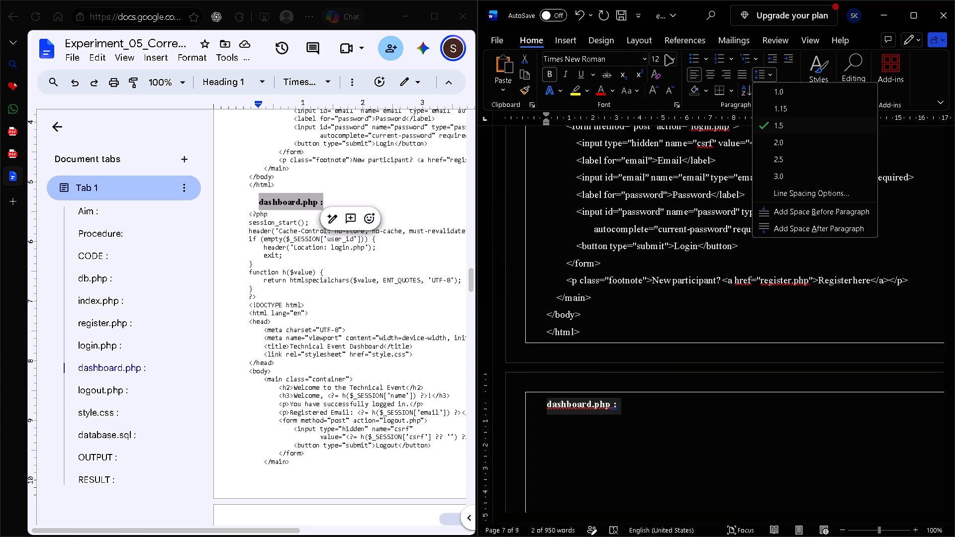
{"action": "left_click", "coordinate": [666, 56]}
{"action": "key", "text": "BackSpace"}
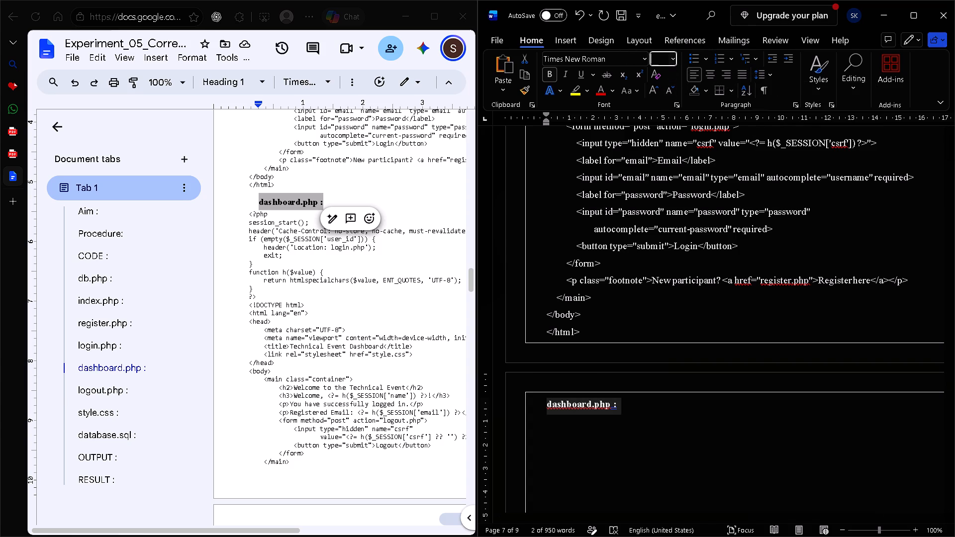
{"action": "type", "text": "14"}
{"action": "key", "text": "Return"}
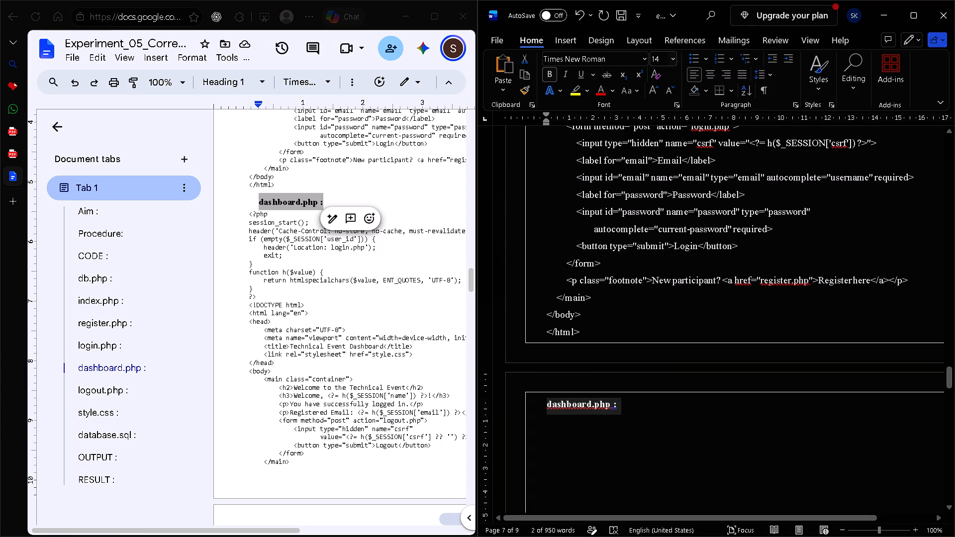
Indent the login.php code under the "logout.php :" heading in exp4.docx so it lines up with the register.php code.
{"action": "scroll", "coordinate": [696, 463], "scroll_direction": "up", "scroll_amount": 9}
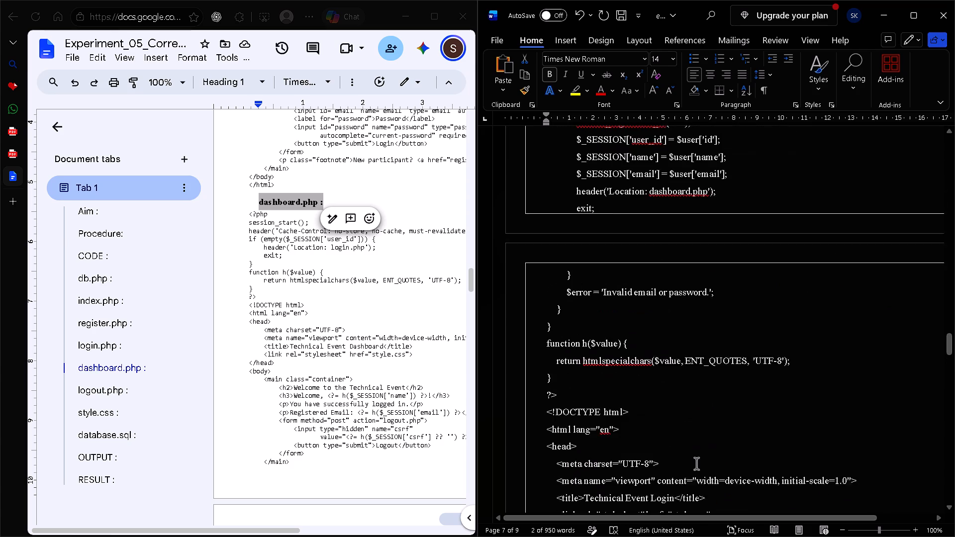
{"action": "scroll", "coordinate": [696, 463], "scroll_direction": "up", "scroll_amount": 20}
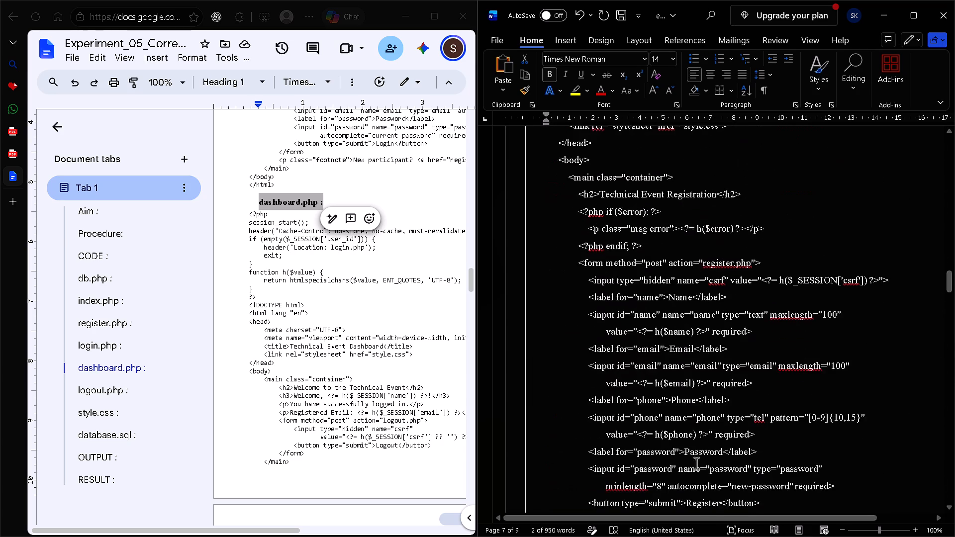
{"action": "scroll", "coordinate": [696, 463], "scroll_direction": "up", "scroll_amount": 19}
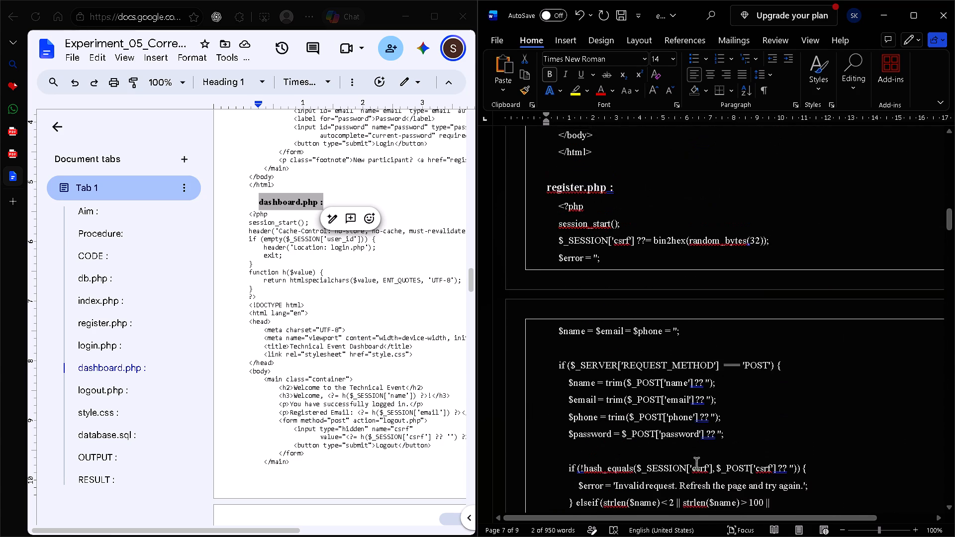
{"action": "scroll", "coordinate": [696, 463], "scroll_direction": "up", "scroll_amount": 5}
{"action": "scroll", "coordinate": [696, 463], "scroll_direction": "down", "scroll_amount": 6}
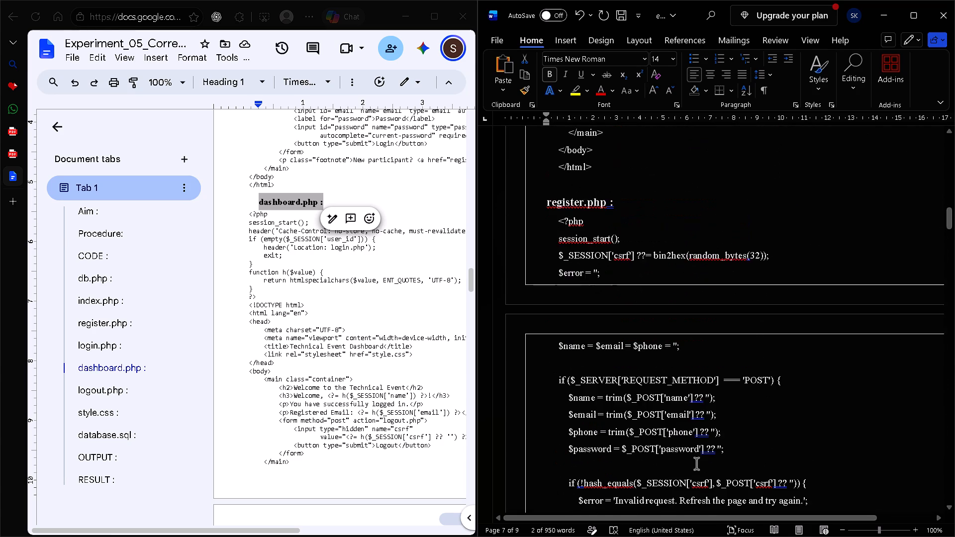
{"action": "scroll", "coordinate": [696, 463], "scroll_direction": "down", "scroll_amount": 20}
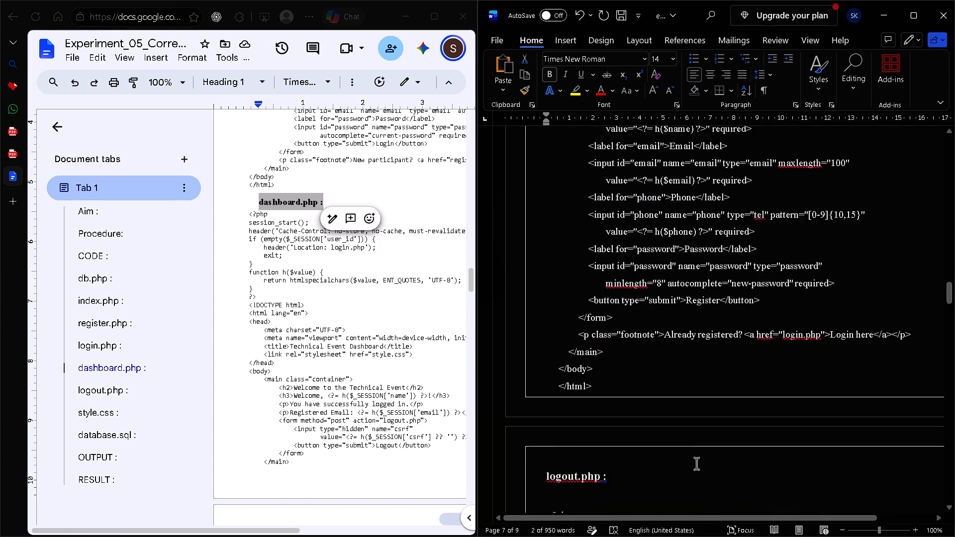
{"action": "scroll", "coordinate": [696, 463], "scroll_direction": "down", "scroll_amount": 1}
{"action": "scroll", "coordinate": [696, 463], "scroll_direction": "up", "scroll_amount": 3}
{"action": "scroll", "coordinate": [696, 463], "scroll_direction": "down", "scroll_amount": 2}
{"action": "scroll", "coordinate": [696, 463], "scroll_direction": "up", "scroll_amount": 1}
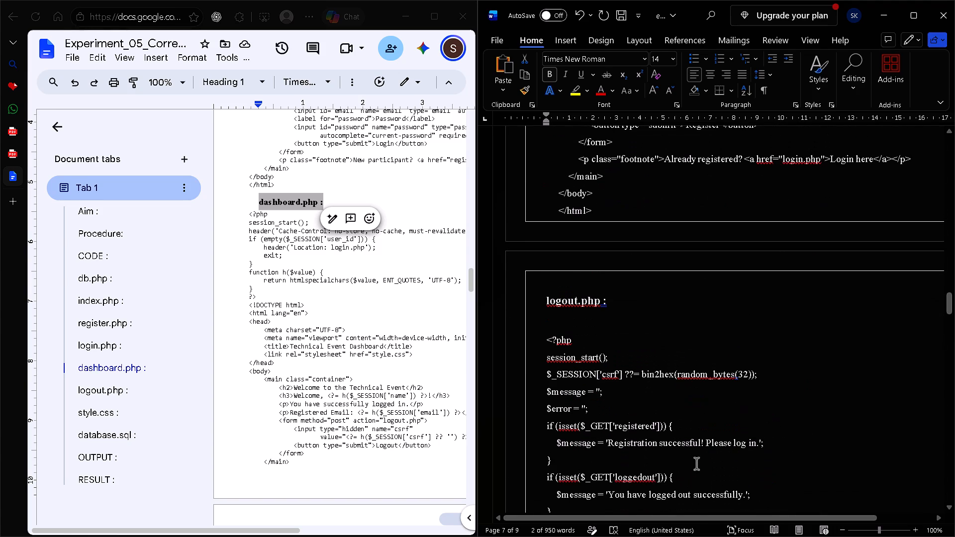
{"action": "scroll", "coordinate": [696, 463], "scroll_direction": "up", "scroll_amount": 1}
{"action": "left_click", "coordinate": [546, 338]}
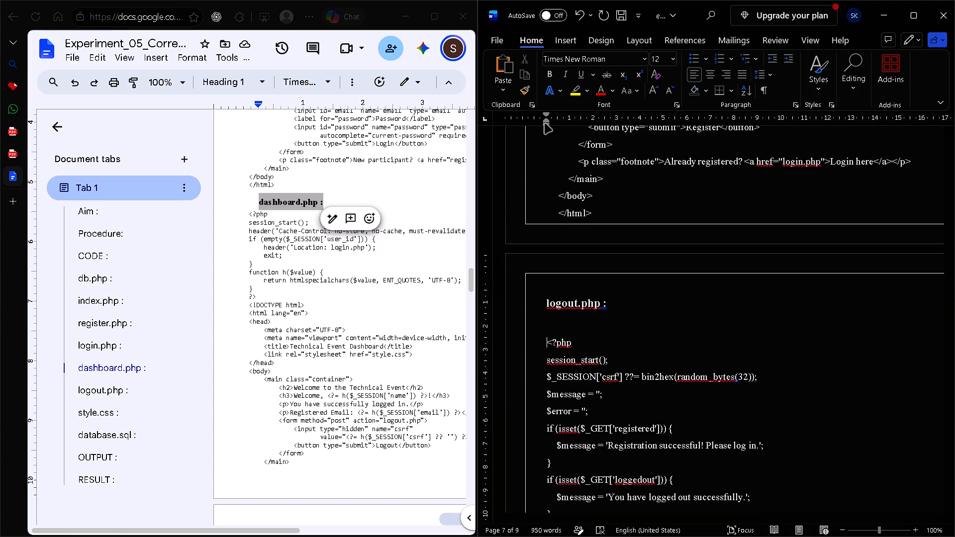
{"action": "left_click_drag", "start_coordinate": [545, 124], "coordinate": [560, 127]}
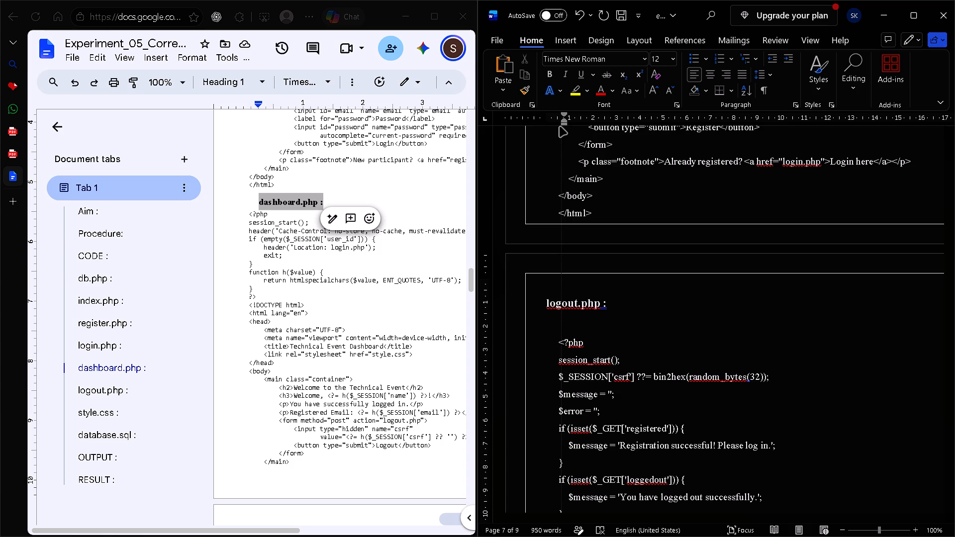
{"action": "left_click_drag", "start_coordinate": [560, 127], "coordinate": [560, 127]}
Check the indentation of the login.php code across its pages, through to the closing </html> line.
{"action": "scroll", "coordinate": [576, 292], "scroll_direction": "down", "scroll_amount": 12}
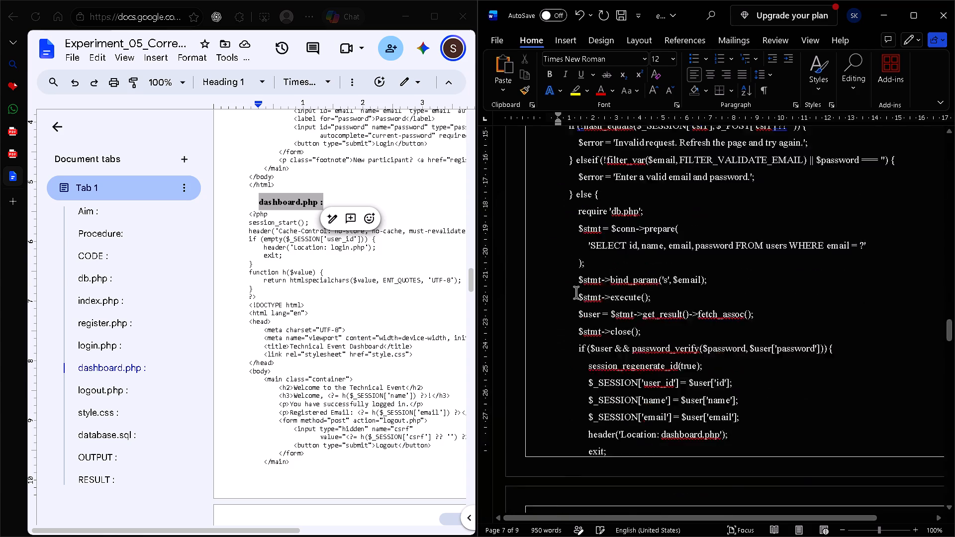
{"action": "scroll", "coordinate": [576, 292], "scroll_direction": "down", "scroll_amount": 7}
{"action": "scroll", "coordinate": [576, 292], "scroll_direction": "up", "scroll_amount": 1}
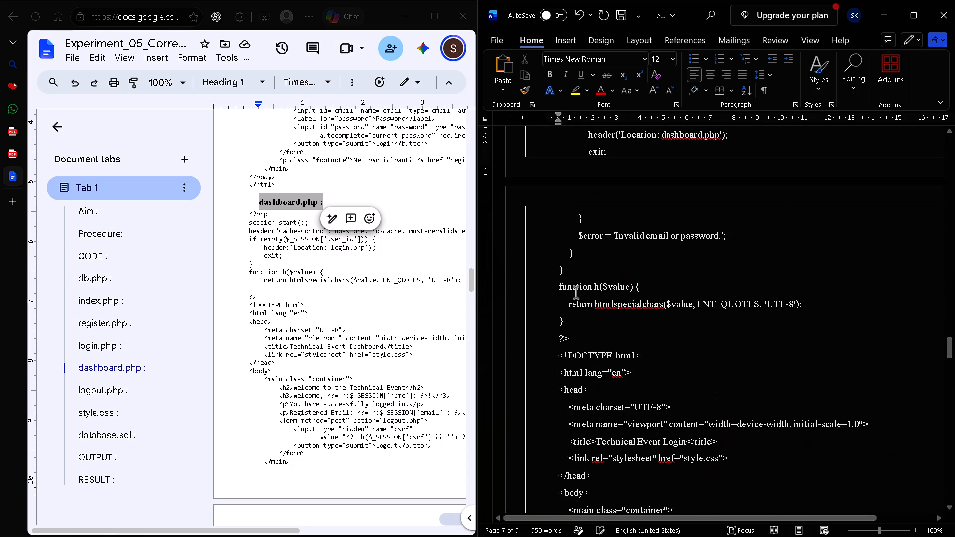
{"action": "scroll", "coordinate": [576, 292], "scroll_direction": "up", "scroll_amount": 4}
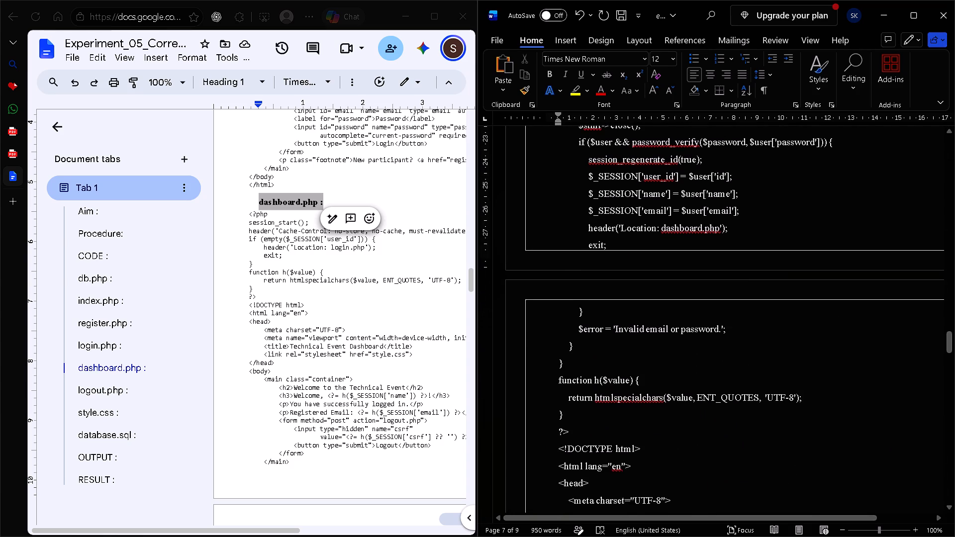
{"action": "scroll", "coordinate": [576, 292], "scroll_direction": "up", "scroll_amount": 1}
{"action": "scroll", "coordinate": [576, 292], "scroll_direction": "down", "scroll_amount": 14}
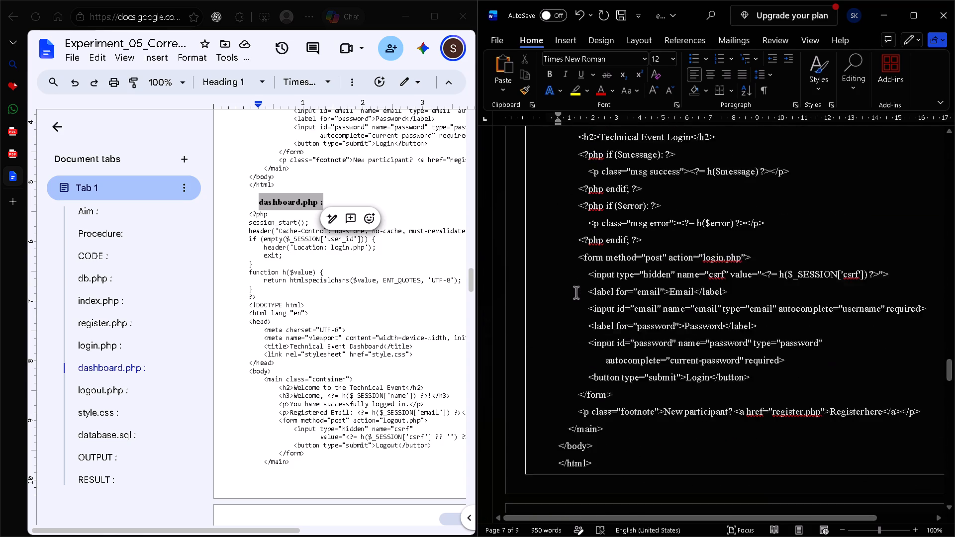
Indent the blank paragraph below the "dashboard.php :" heading to match the login.php code.
{"action": "scroll", "coordinate": [576, 292], "scroll_direction": "down", "scroll_amount": 2}
{"action": "left_click", "coordinate": [585, 391]}
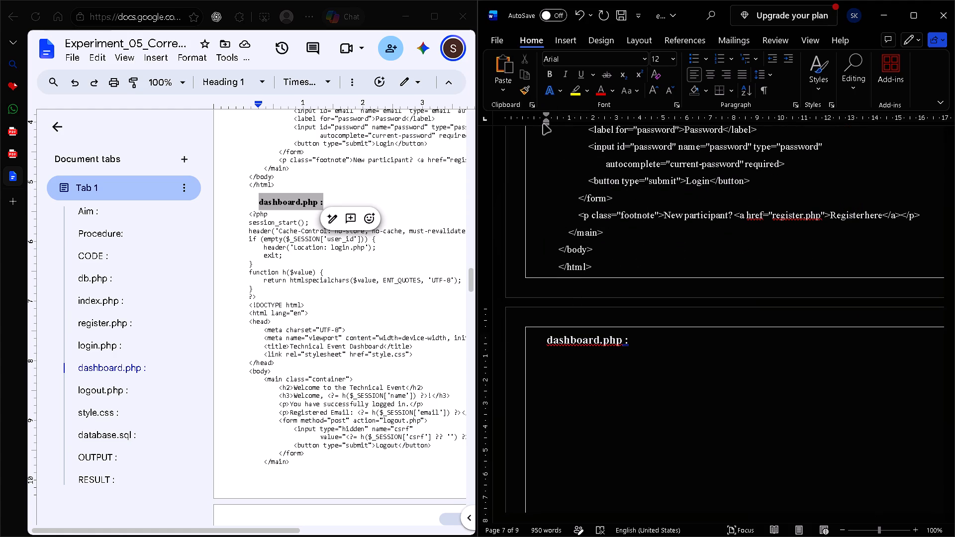
{"action": "left_click_drag", "start_coordinate": [544, 125], "coordinate": [560, 133]}
Copy the dashboard.php code from <?php through </main> in Google Docs and paste it below the "dashboard.php :" heading in exp4.docx.
{"action": "left_click_drag", "start_coordinate": [247, 217], "coordinate": [321, 233]}
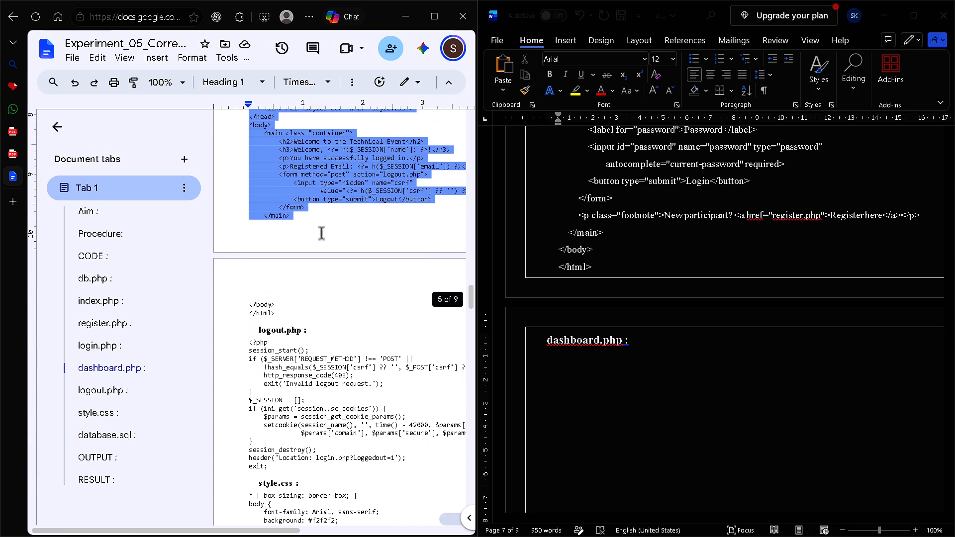
{"action": "left_click_drag", "start_coordinate": [321, 233], "coordinate": [290, 216]}
{"action": "key", "text": "ctrl+c"}
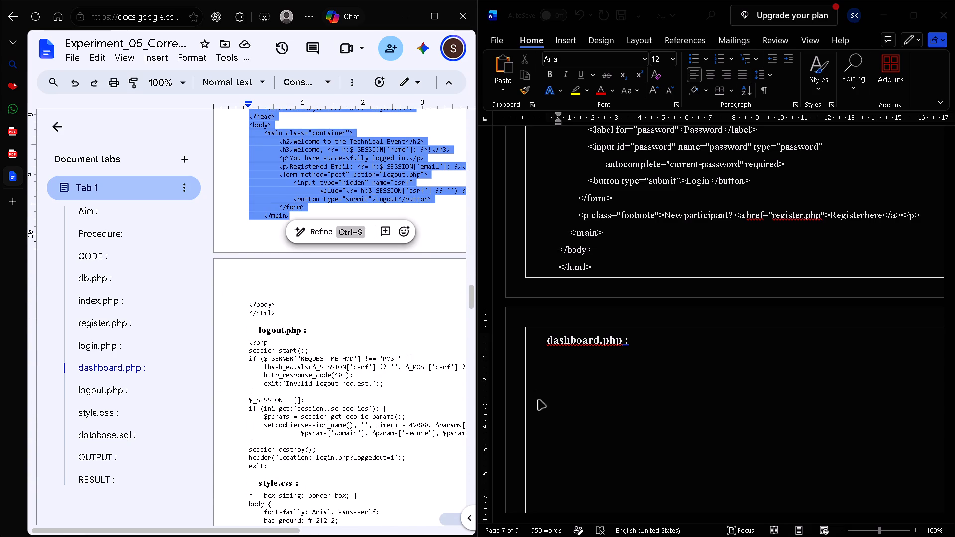
{"action": "left_click", "coordinate": [589, 352]}
{"action": "key", "text": "ctrl+v"}
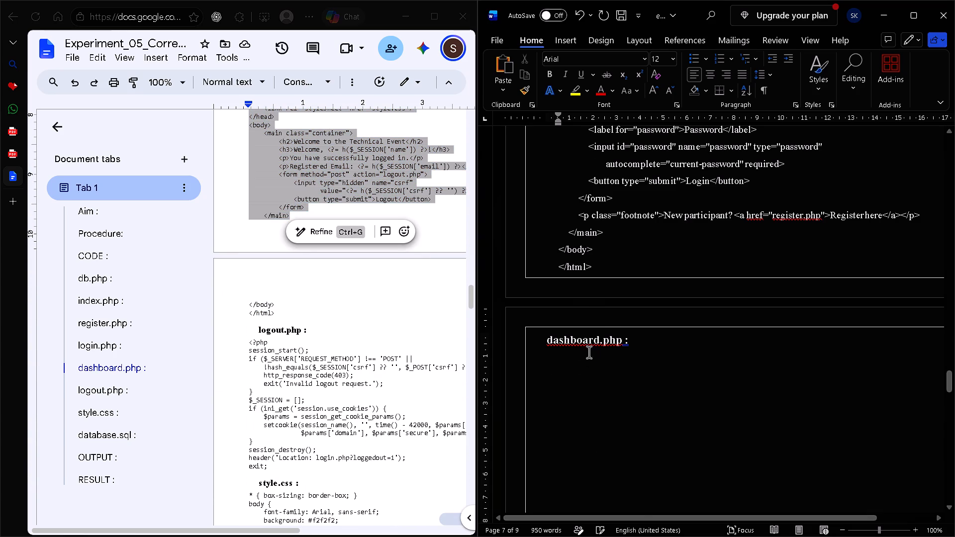
Change the font of the whole pasted dashboard.php code to Times New Roman.
{"action": "scroll", "coordinate": [610, 404], "scroll_direction": "up", "scroll_amount": 5}
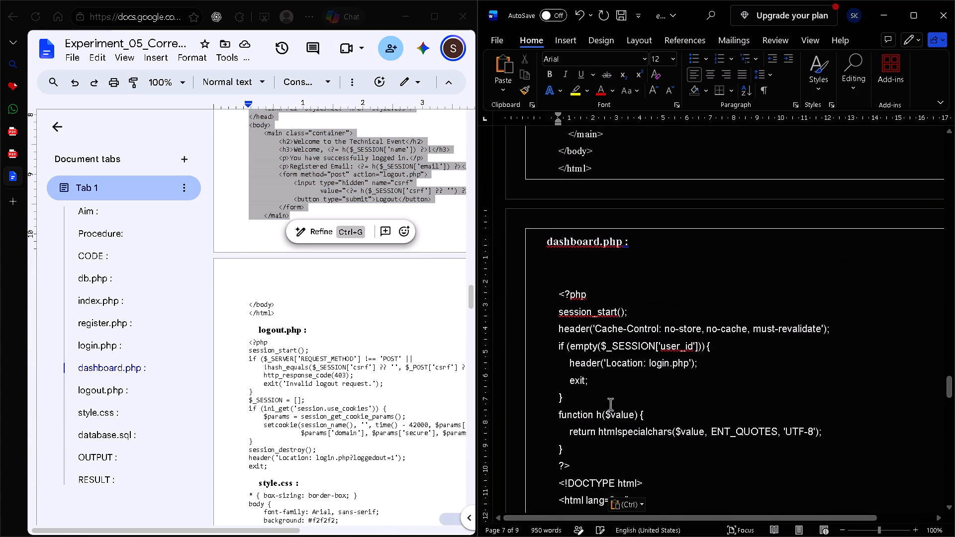
{"action": "scroll", "coordinate": [562, 289], "scroll_direction": "up", "scroll_amount": 4}
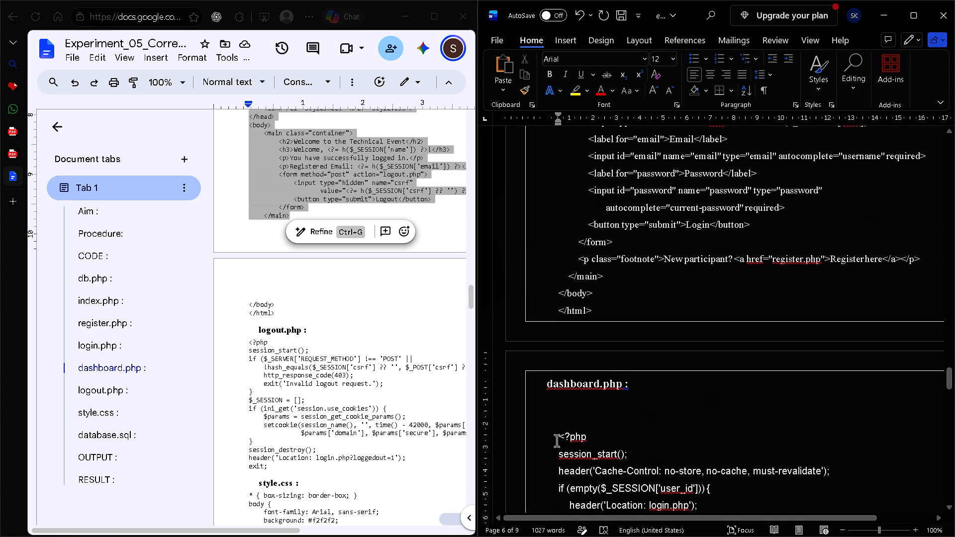
{"action": "left_click_drag", "start_coordinate": [555, 437], "coordinate": [608, 536]}
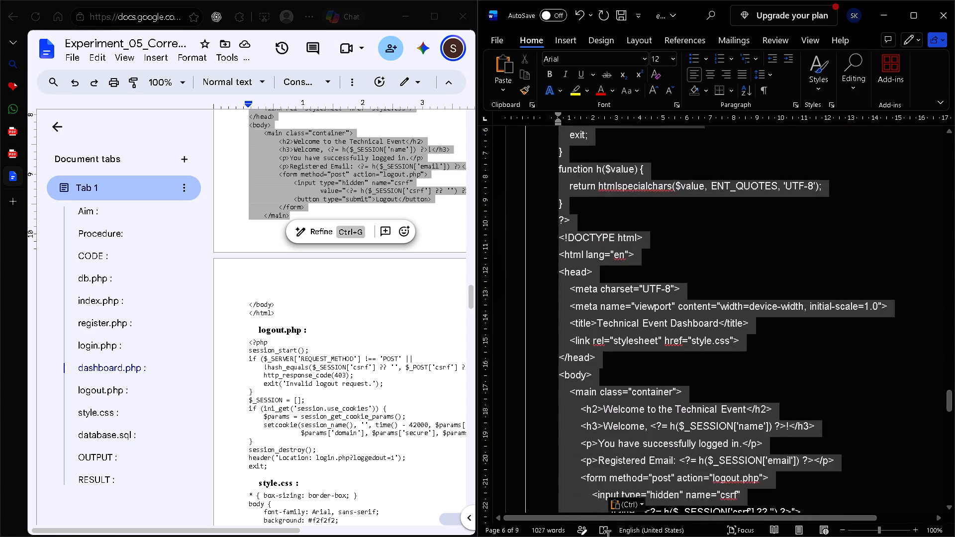
{"action": "left_click_drag", "start_coordinate": [608, 536], "coordinate": [611, 450]}
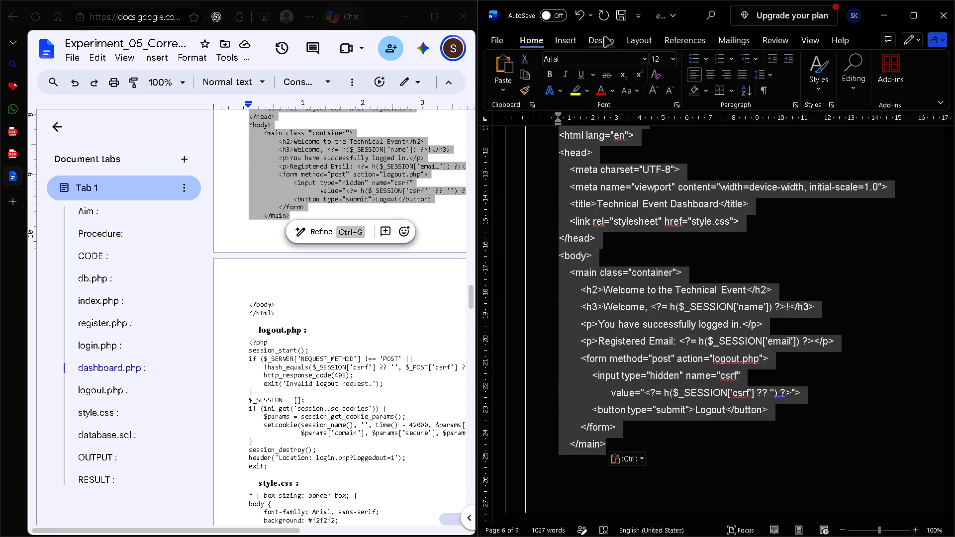
{"action": "left_click", "coordinate": [632, 65]}
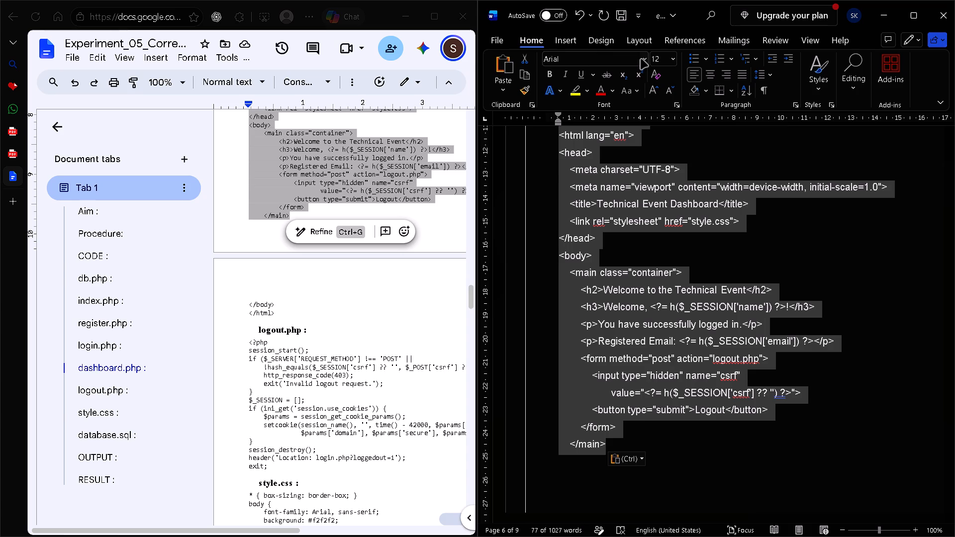
{"action": "left_click", "coordinate": [641, 60]}
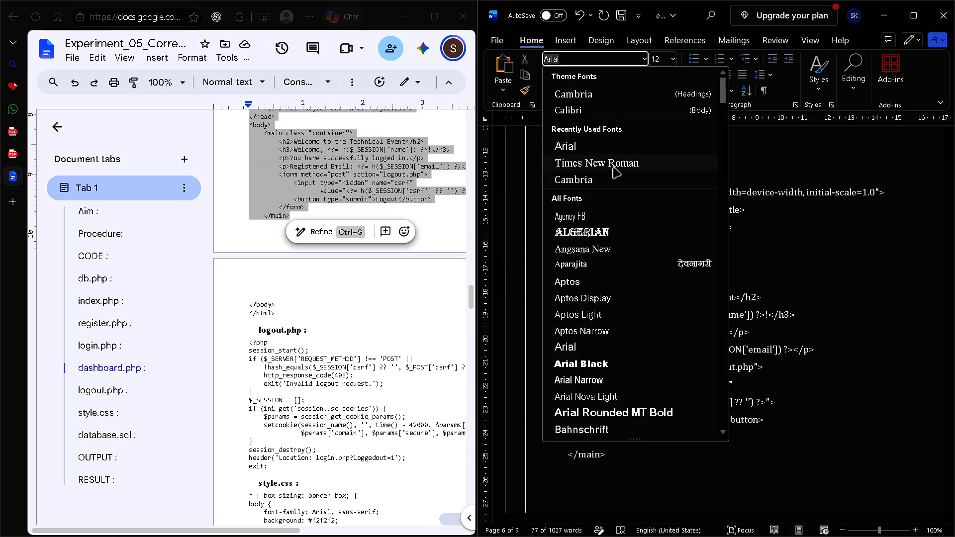
{"action": "left_click", "coordinate": [614, 169]}
{"action": "left_click", "coordinate": [790, 314]}
Add six blank paragraphs after the closing </main> line of the dashboard.php code, running onto a new page ahead of the OUTPUT section.
{"action": "scroll", "coordinate": [790, 314], "scroll_direction": "up", "scroll_amount": 3}
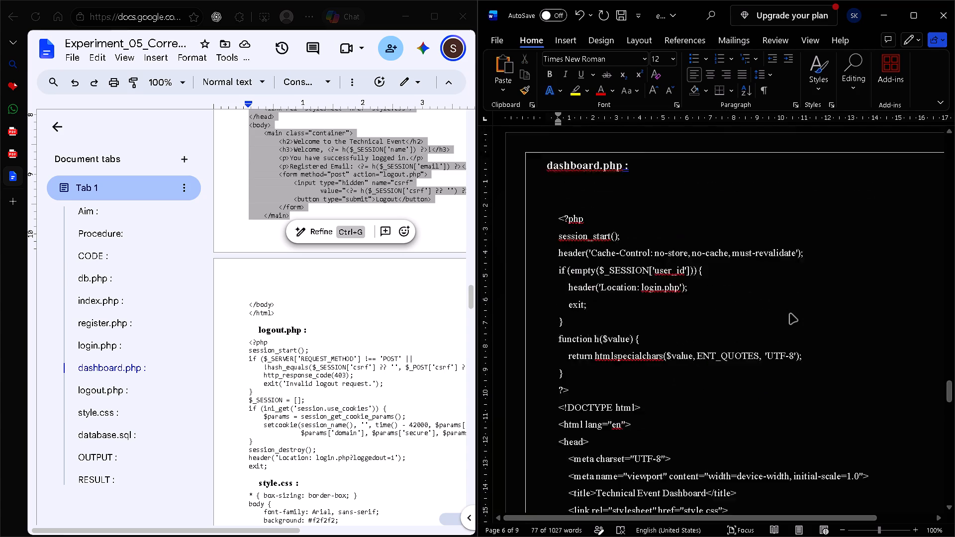
{"action": "scroll", "coordinate": [790, 314], "scroll_direction": "up", "scroll_amount": 6}
{"action": "scroll", "coordinate": [790, 314], "scroll_direction": "down", "scroll_amount": 13}
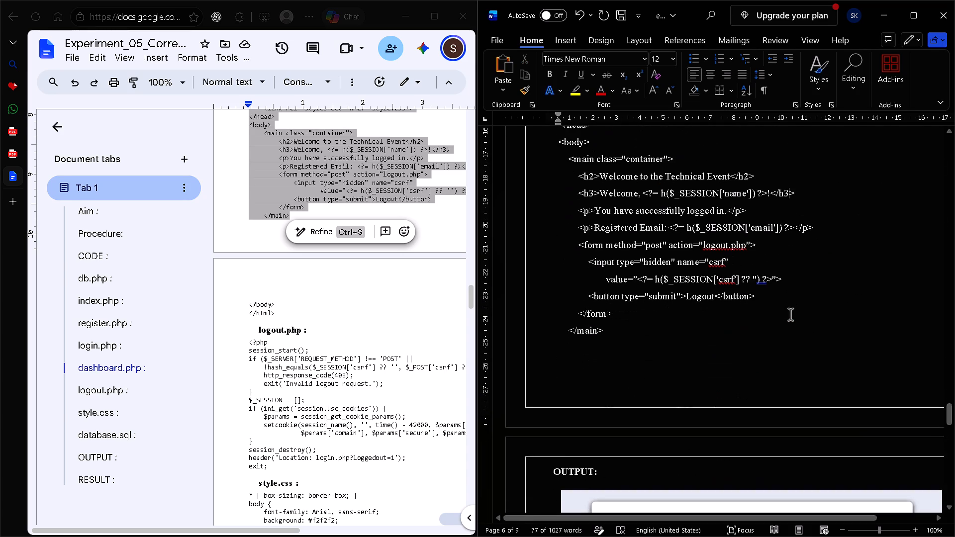
{"action": "scroll", "coordinate": [790, 314], "scroll_direction": "down", "scroll_amount": 1}
{"action": "left_click", "coordinate": [659, 334]}
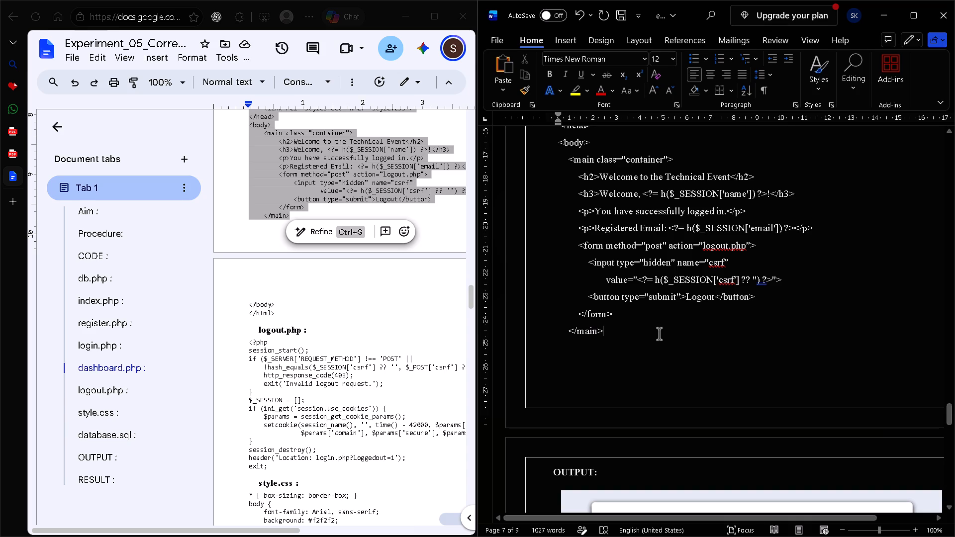
{"action": "key", "text": "Return"}
{"action": "key", "text": "Return"}
{"action": "key", "text": "Return"}
{"action": "key", "text": "Return"}
{"action": "key", "text": "Return"}
{"action": "key", "text": "Return"}
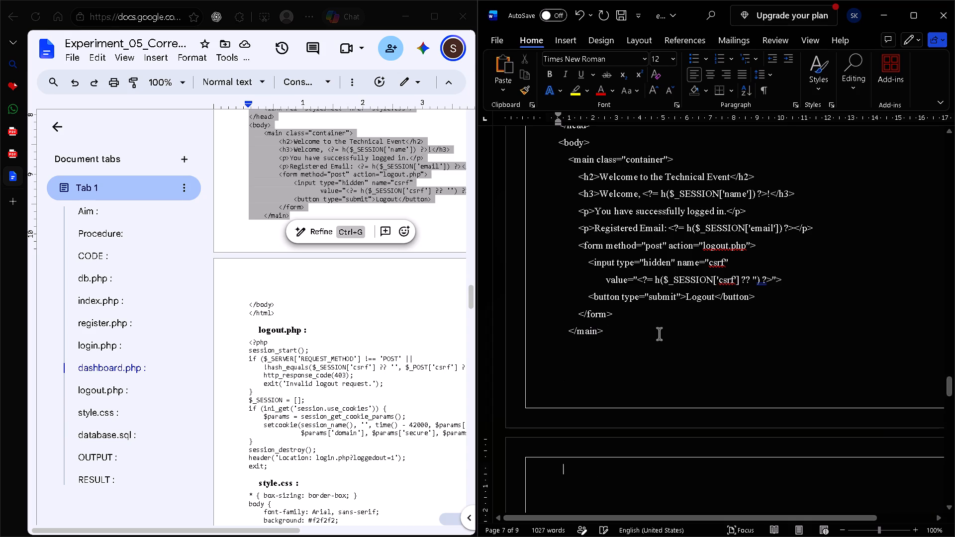
Copy the "logout.php :" heading from Google Docs and paste it at the top of the blank page after the dashboard.php code in exp4.docx.
{"action": "scroll", "coordinate": [659, 334], "scroll_direction": "down", "scroll_amount": 5}
{"action": "left_click_drag", "start_coordinate": [307, 334], "coordinate": [255, 333]}
{"action": "key", "text": "ctrl+c"}
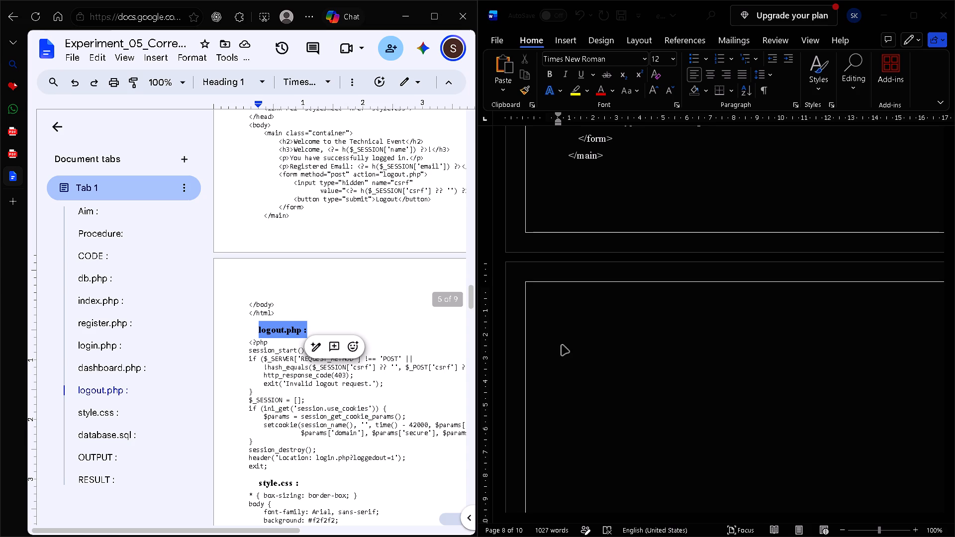
{"action": "left_click", "coordinate": [573, 309]}
{"action": "key", "text": "ctrl+v"}
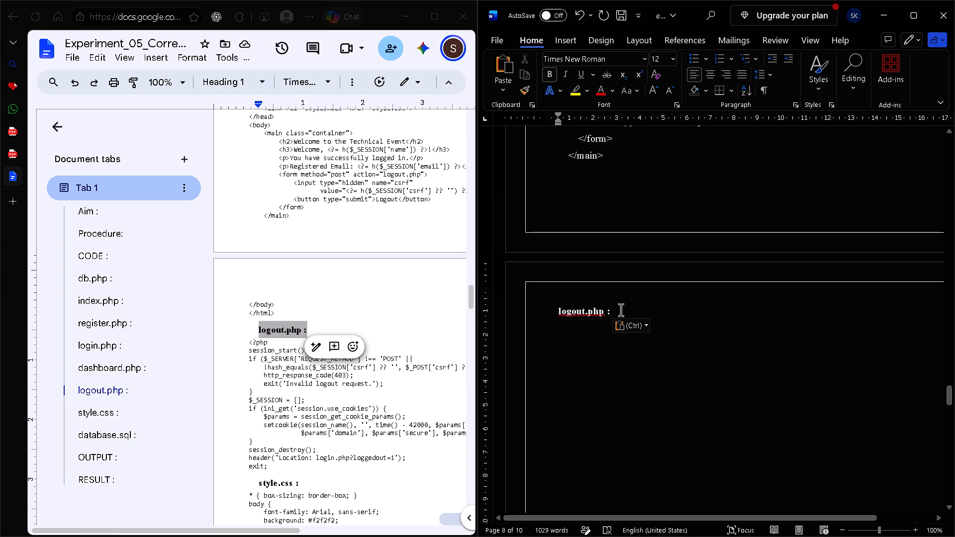
Set the pasted "logout.php :" heading to 14 pt and remove its left indent.
{"action": "left_click_drag", "start_coordinate": [621, 310], "coordinate": [546, 313]}
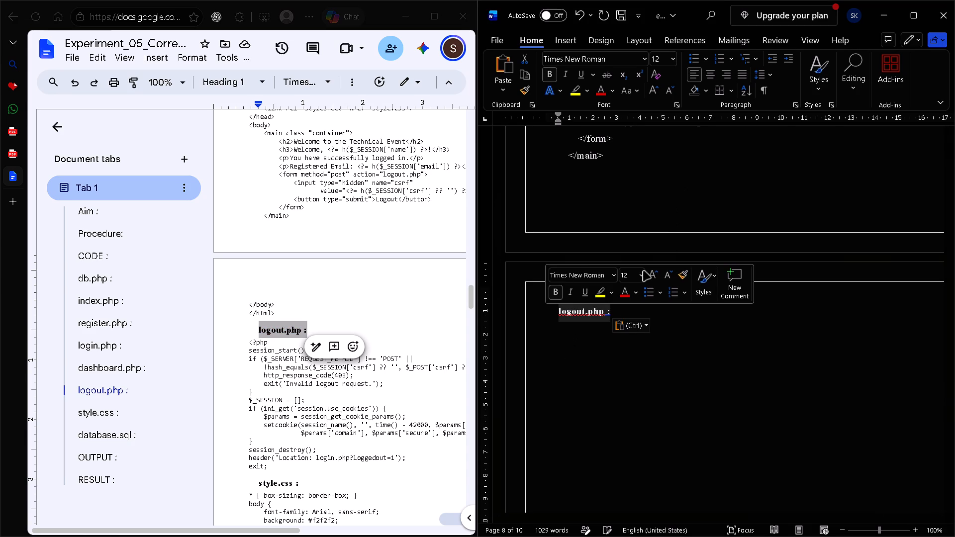
{"action": "left_click", "coordinate": [634, 275]}
{"action": "key", "text": "BackSpace"}
{"action": "type", "text": "14"}
{"action": "left_click", "coordinate": [678, 328]}
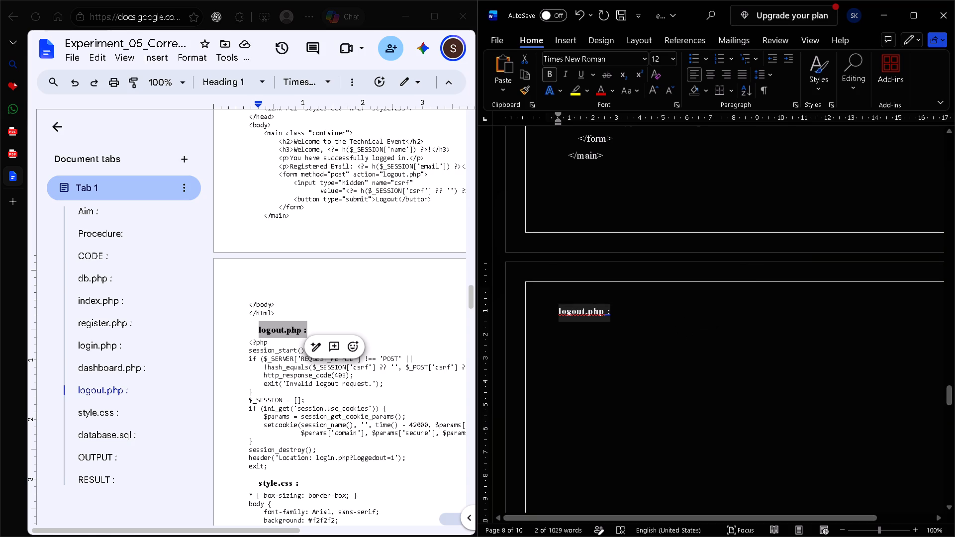
{"action": "left_click", "coordinate": [555, 316]}
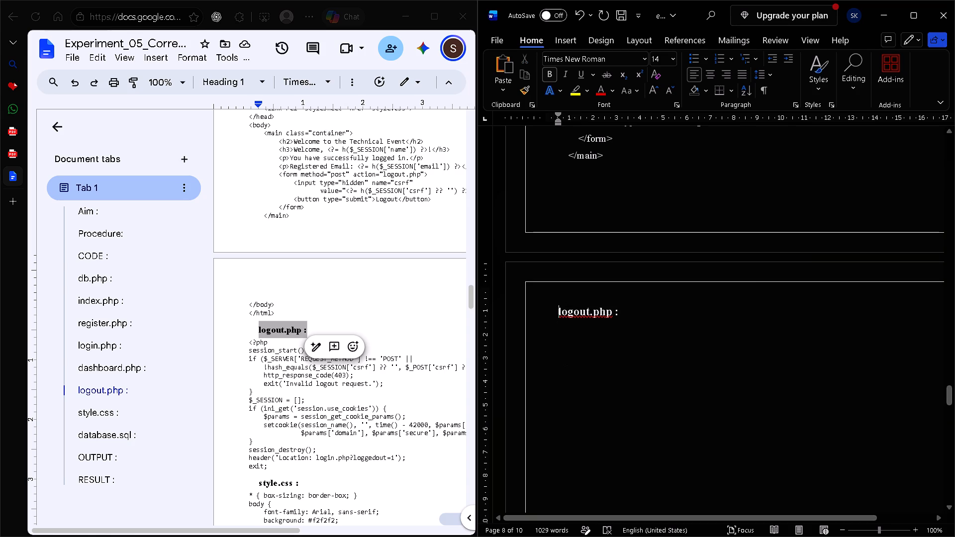
{"action": "key", "text": "BackSpace"}
Add blank lines below the "logout.php :" heading and give the new paragraph a hanging indent of about 1 cm.
{"action": "scroll", "coordinate": [565, 371], "scroll_direction": "down", "scroll_amount": 1}
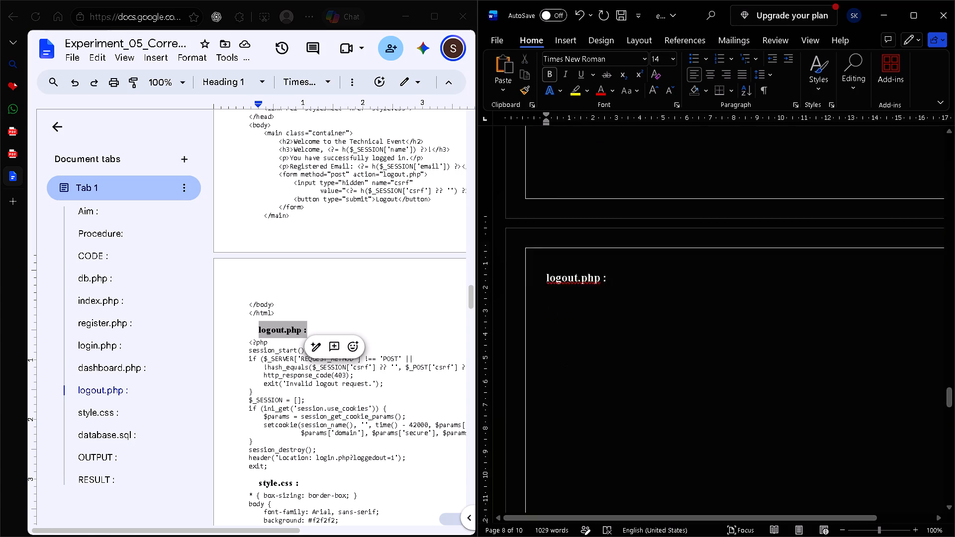
{"action": "scroll", "coordinate": [565, 371], "scroll_direction": "down", "scroll_amount": 1}
{"action": "left_click", "coordinate": [584, 235]}
{"action": "scroll", "coordinate": [584, 235], "scroll_direction": "up", "scroll_amount": 1}
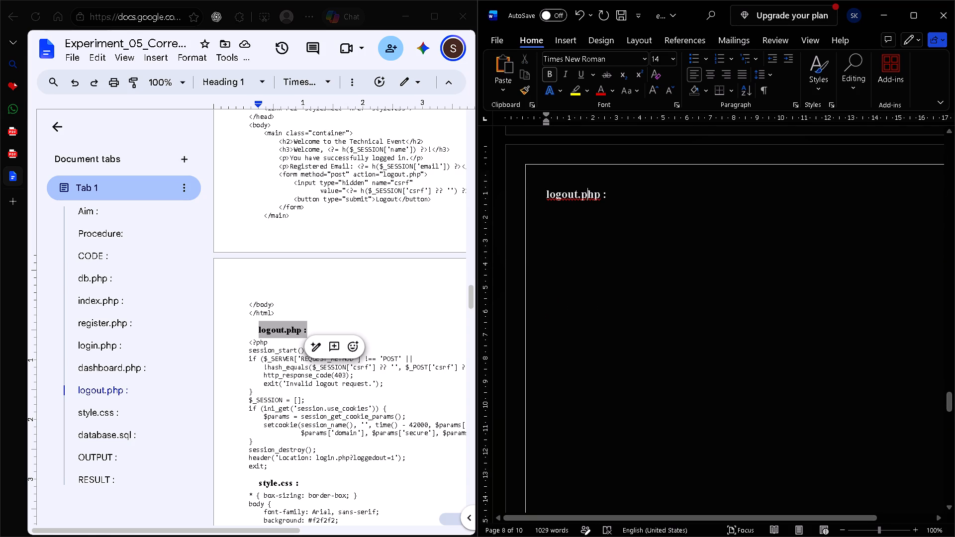
{"action": "scroll", "coordinate": [584, 235], "scroll_direction": "up", "scroll_amount": 1}
{"action": "left_click", "coordinate": [630, 278]}
{"action": "key", "text": "Return"}
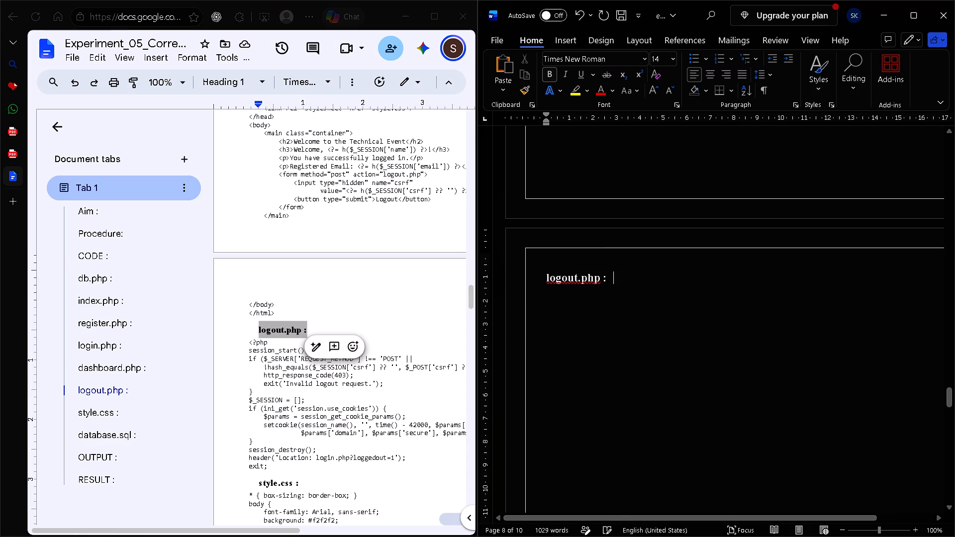
{"action": "key", "text": "Return"}
{"action": "scroll", "coordinate": [583, 272], "scroll_direction": "up", "scroll_amount": 1}
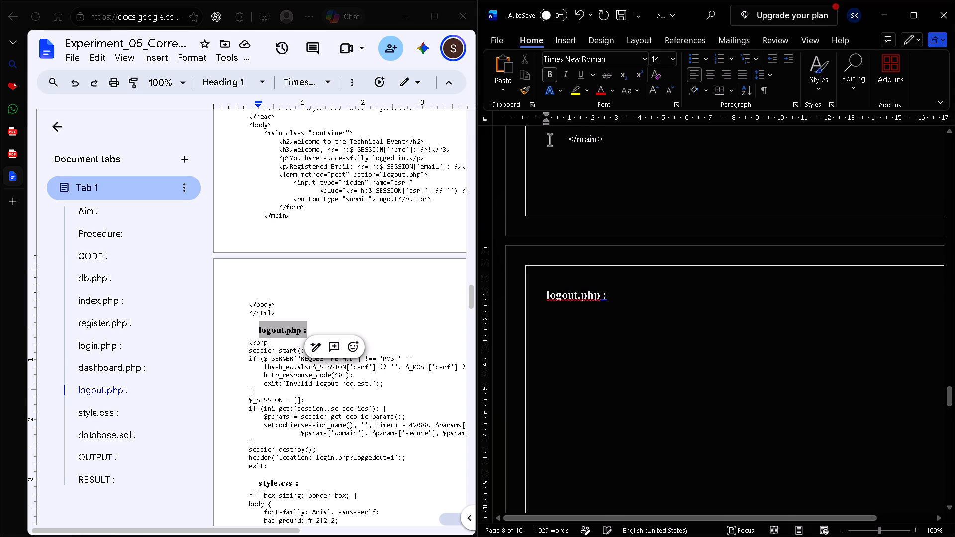
{"action": "left_click_drag", "start_coordinate": [543, 120], "coordinate": [573, 122]}
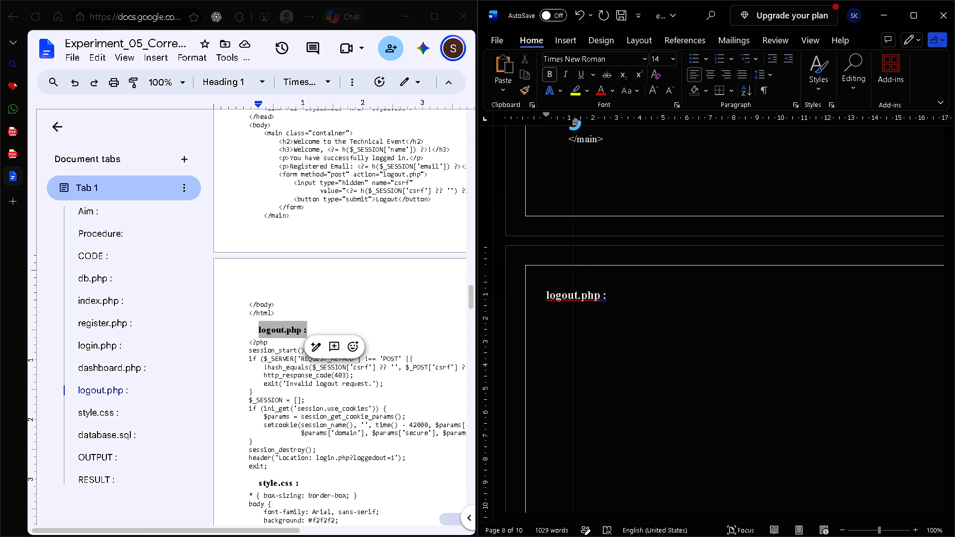
{"action": "left_click_drag", "start_coordinate": [573, 122], "coordinate": [569, 123]}
Copy the logout.php code from <?php through exit; in Google Docs and paste it below the "logout.php :" heading in exp4.docx.
{"action": "left_click_drag", "start_coordinate": [246, 338], "coordinate": [267, 471]}
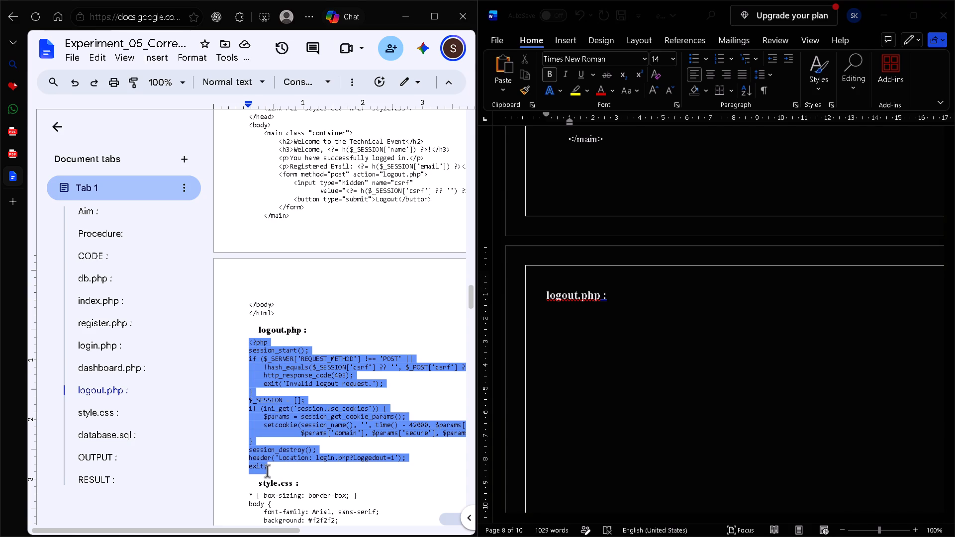
{"action": "key", "text": "ctrl+c"}
{"action": "left_click", "coordinate": [576, 321]}
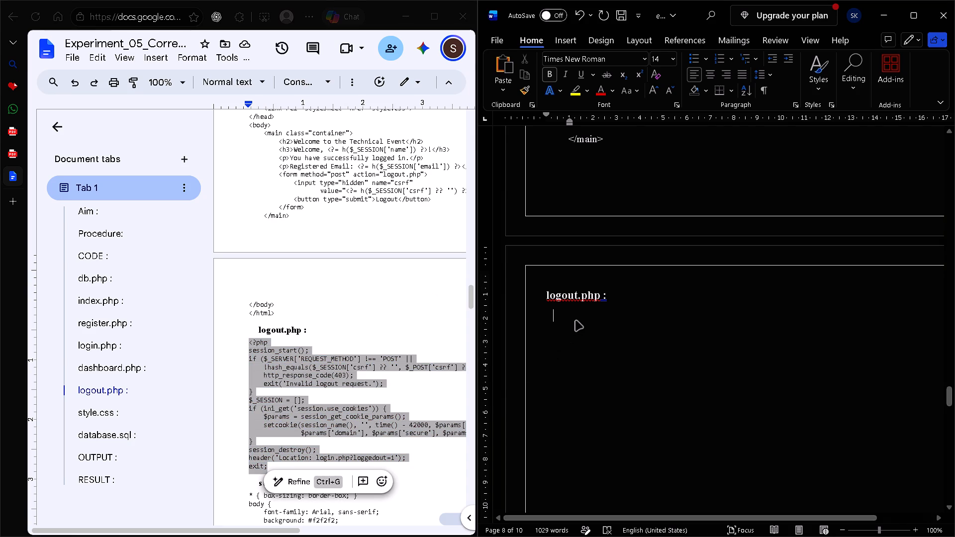
{"action": "key", "text": "ctrl+v"}
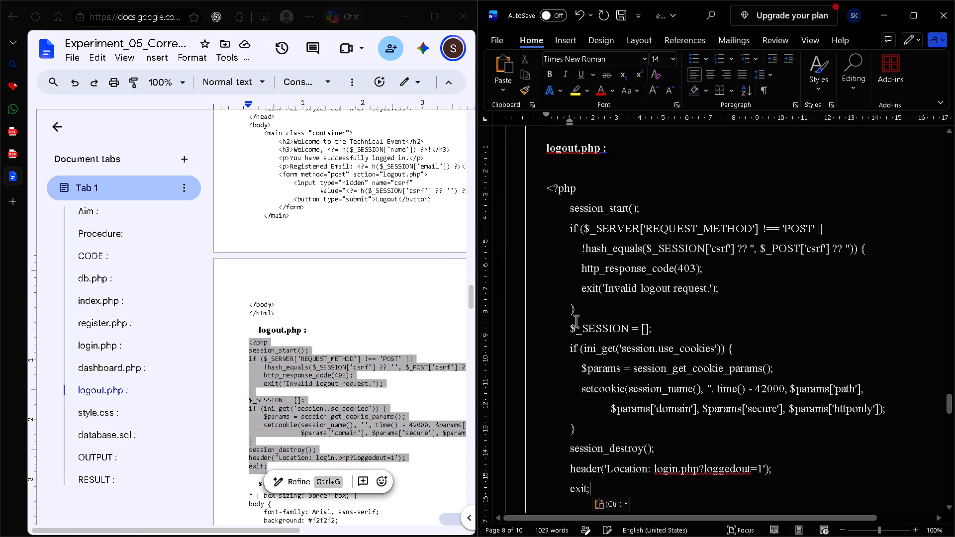
Set the whole pasted logout.php code, from <?php through exit;, to 12 pt.
{"action": "left_click_drag", "start_coordinate": [592, 487], "coordinate": [537, 211]}
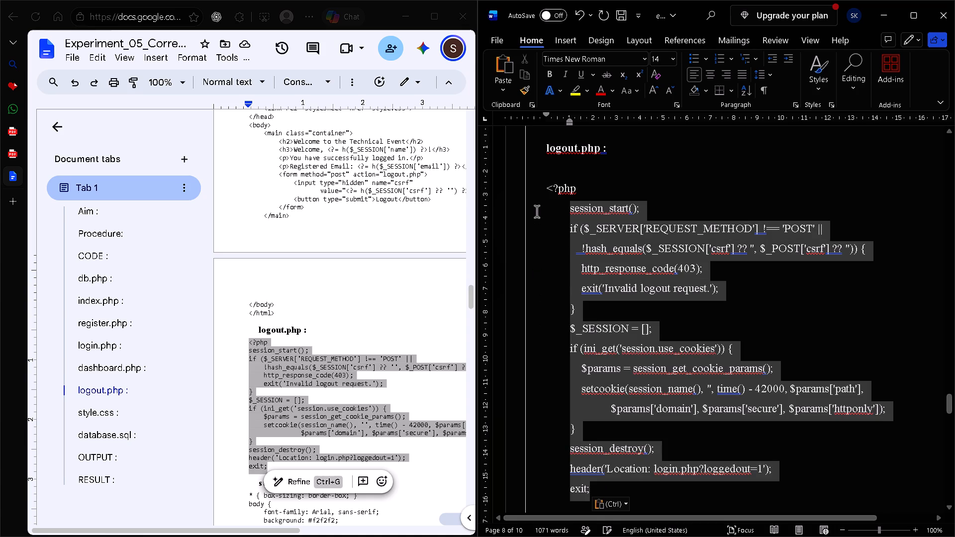
{"action": "left_click_drag", "start_coordinate": [537, 211], "coordinate": [534, 189]}
{"action": "scroll", "coordinate": [662, 329], "scroll_direction": "down", "scroll_amount": 3}
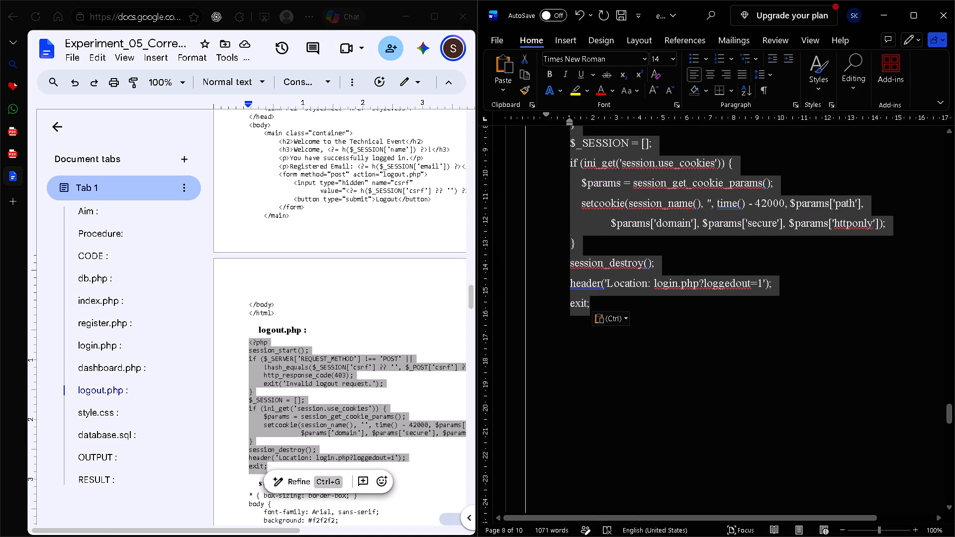
{"action": "scroll", "coordinate": [662, 329], "scroll_direction": "down", "scroll_amount": 4}
{"action": "scroll", "coordinate": [662, 329], "scroll_direction": "up", "scroll_amount": 3}
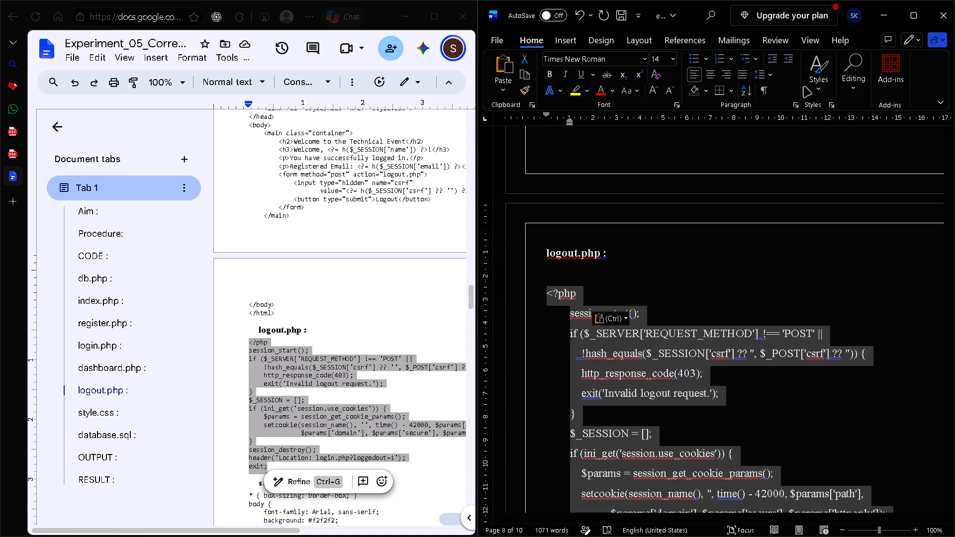
{"action": "left_click", "coordinate": [661, 58]}
{"action": "key", "text": "BackSpace"}
{"action": "type", "text": "12"}
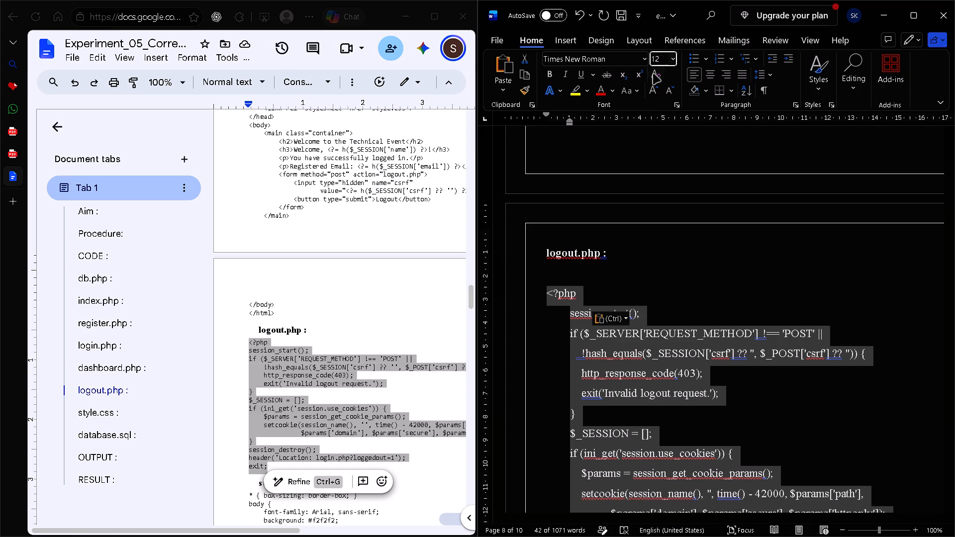
{"action": "left_click", "coordinate": [566, 281]}
Set the first-line indent of the blank line between the "logout.php :" heading and its code to about 1 cm.
{"action": "scroll", "coordinate": [566, 281], "scroll_direction": "up", "scroll_amount": 4}
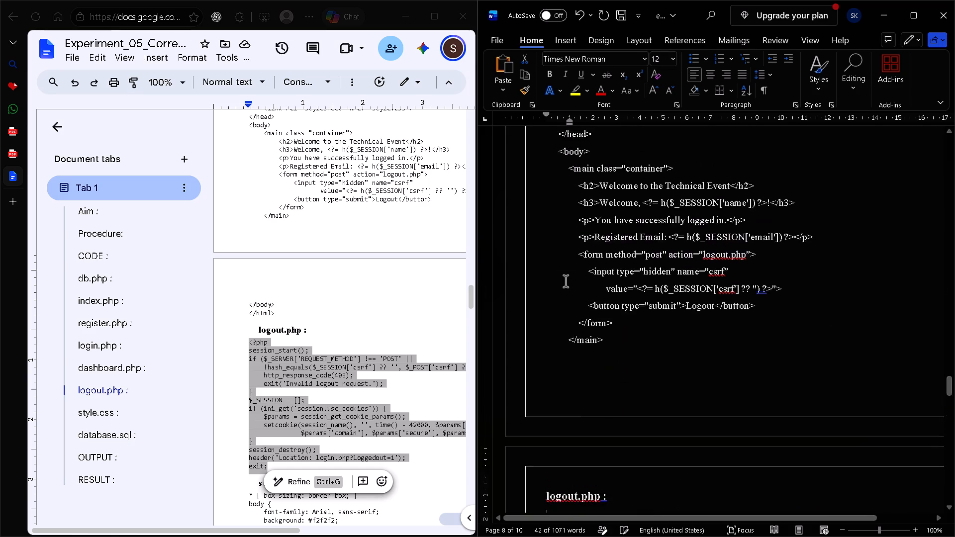
{"action": "scroll", "coordinate": [566, 281], "scroll_direction": "down", "scroll_amount": 4}
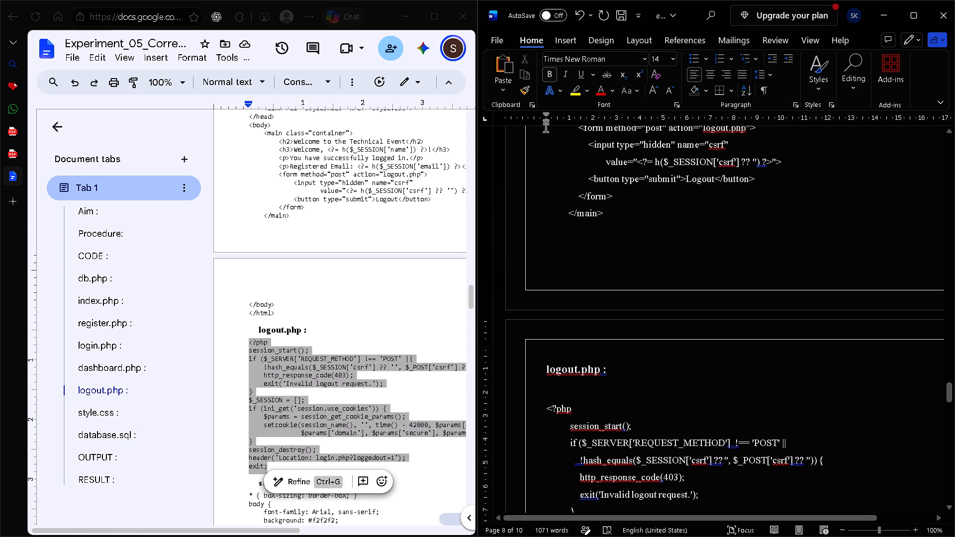
{"action": "left_click_drag", "start_coordinate": [546, 121], "coordinate": [564, 121]}
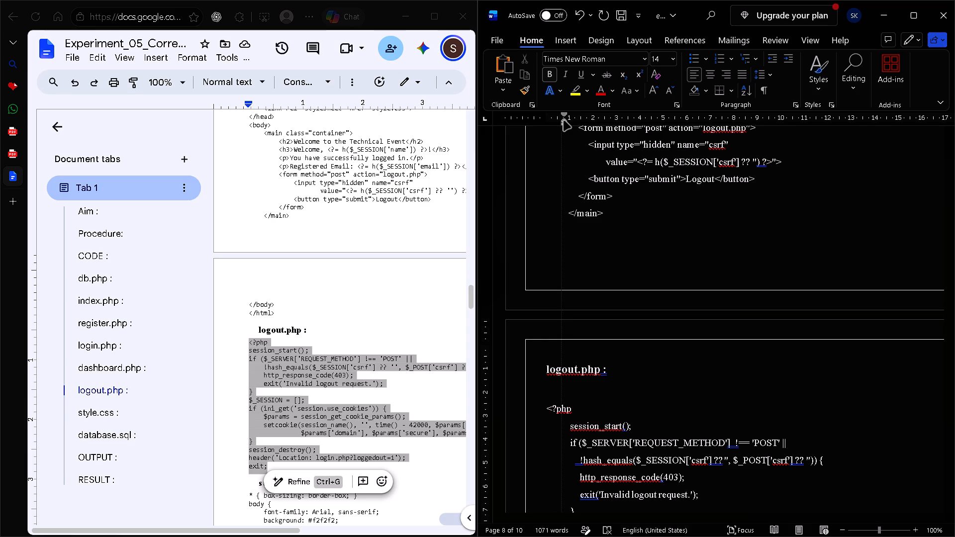
{"action": "left_click_drag", "start_coordinate": [564, 121], "coordinate": [567, 121]}
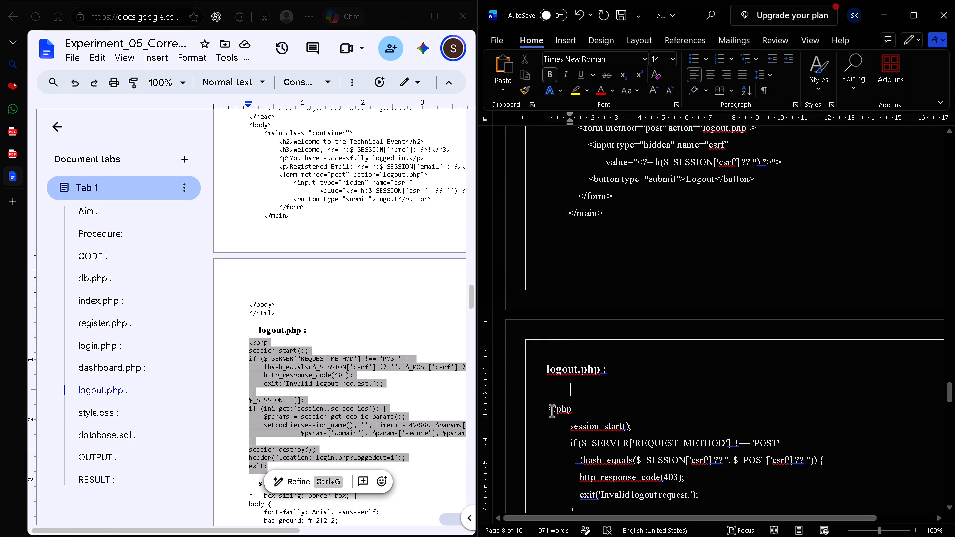
Indent the logout.php code with its <?php line at about 0.5 cm and the remaining lines at about 1.5 cm.
{"action": "left_click", "coordinate": [546, 408]}
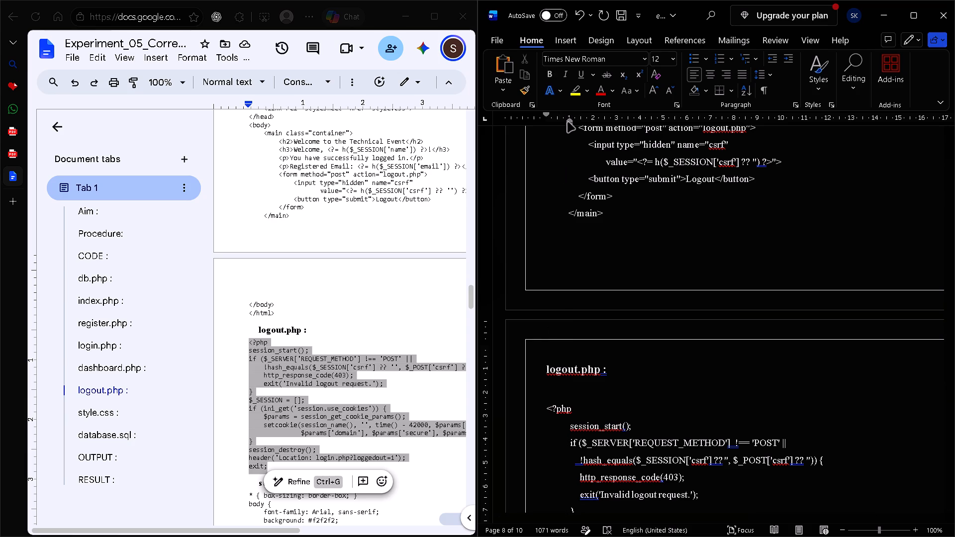
{"action": "left_click", "coordinate": [568, 123]}
{"action": "left_click", "coordinate": [545, 113]}
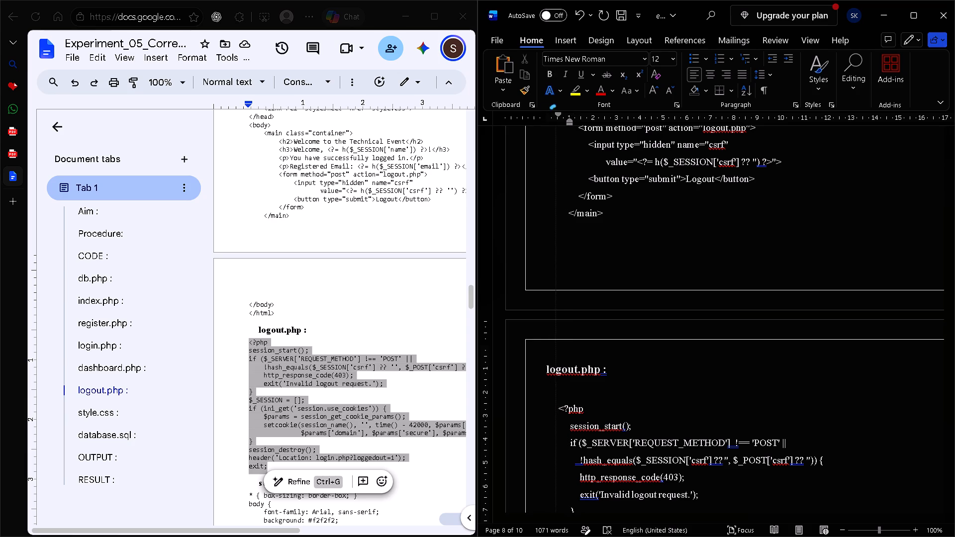
{"action": "left_click_drag", "start_coordinate": [566, 122], "coordinate": [581, 127]}
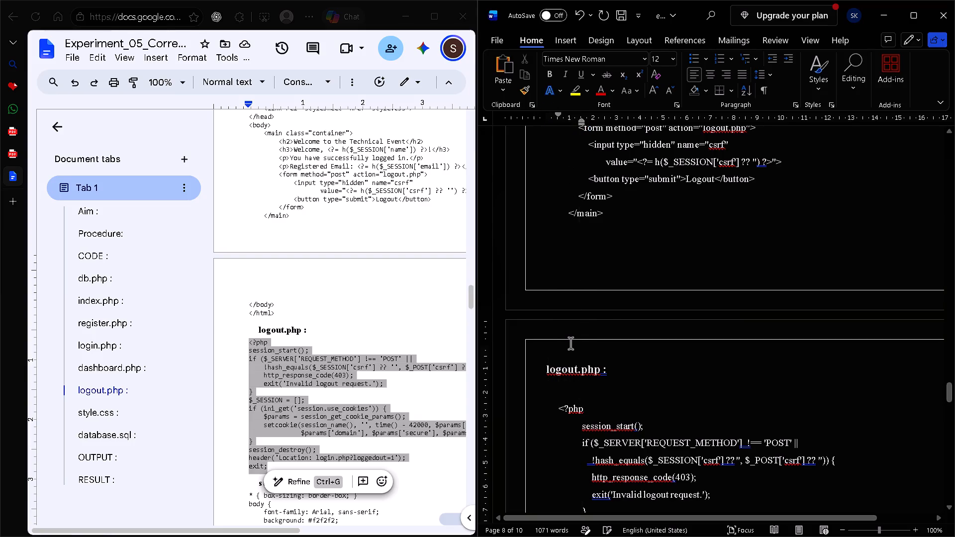
Copy the "database.sql :" heading from the Google Docs copy.
{"action": "scroll", "coordinate": [571, 343], "scroll_direction": "down", "scroll_amount": 9}
{"action": "scroll", "coordinate": [571, 343], "scroll_direction": "up", "scroll_amount": 2}
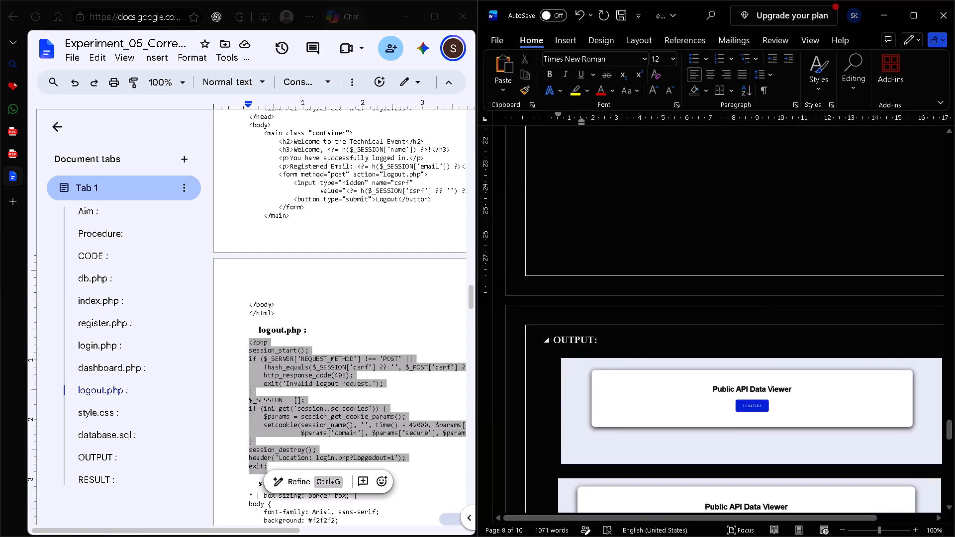
{"action": "scroll", "coordinate": [406, 398], "scroll_direction": "down", "scroll_amount": 13}
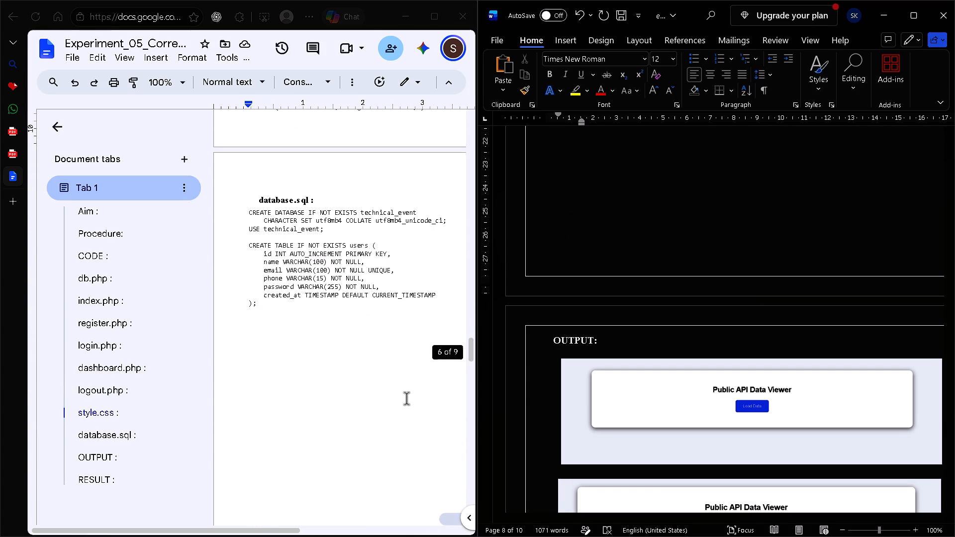
{"action": "right_click", "coordinate": [406, 398]}
{"action": "left_click", "coordinate": [445, 253]}
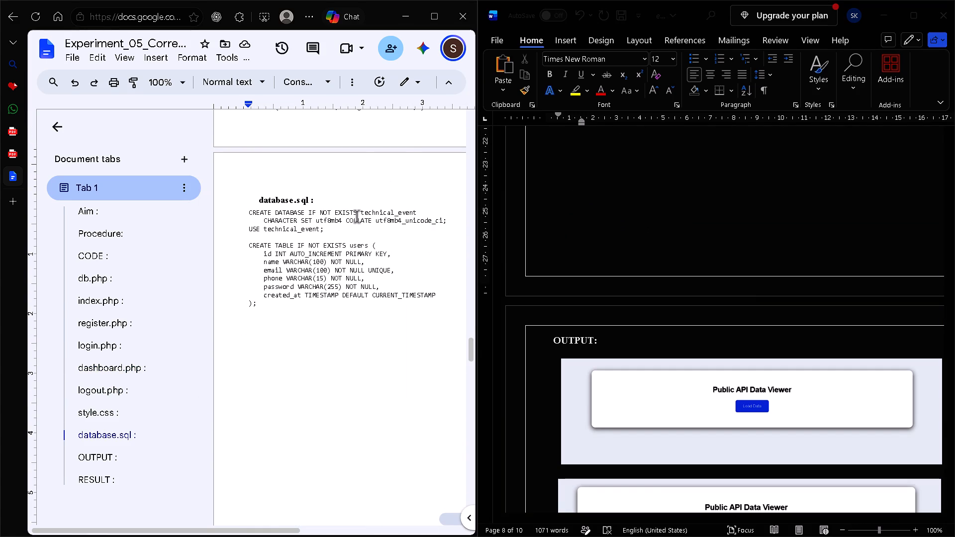
{"action": "left_click_drag", "start_coordinate": [316, 200], "coordinate": [260, 200]}
{"action": "key", "text": "ctrl+c"}
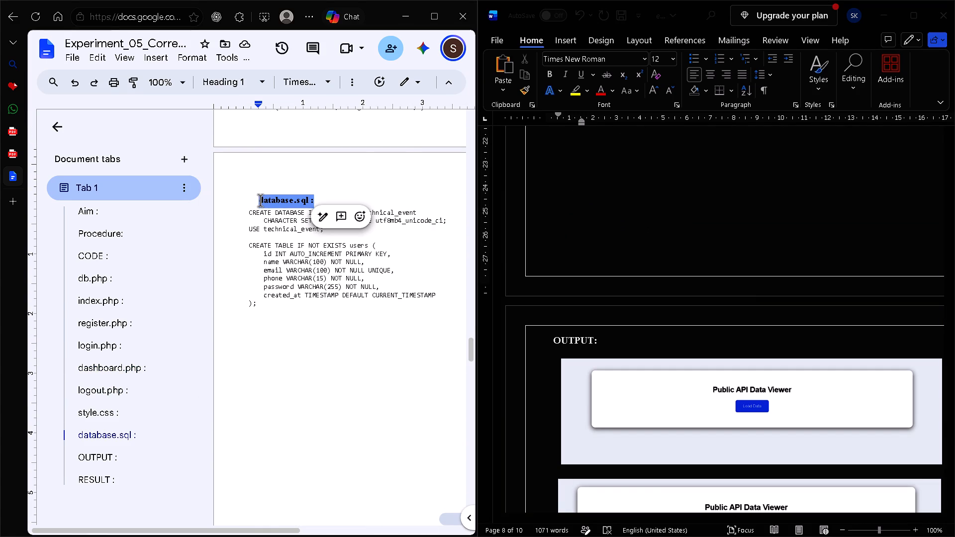
Paste the "database.sql :" heading into the Word report below the logout.php code, leaving blank space after exit;.
{"action": "scroll", "coordinate": [719, 288], "scroll_direction": "up", "scroll_amount": 4}
{"action": "left_click", "coordinate": [619, 257]}
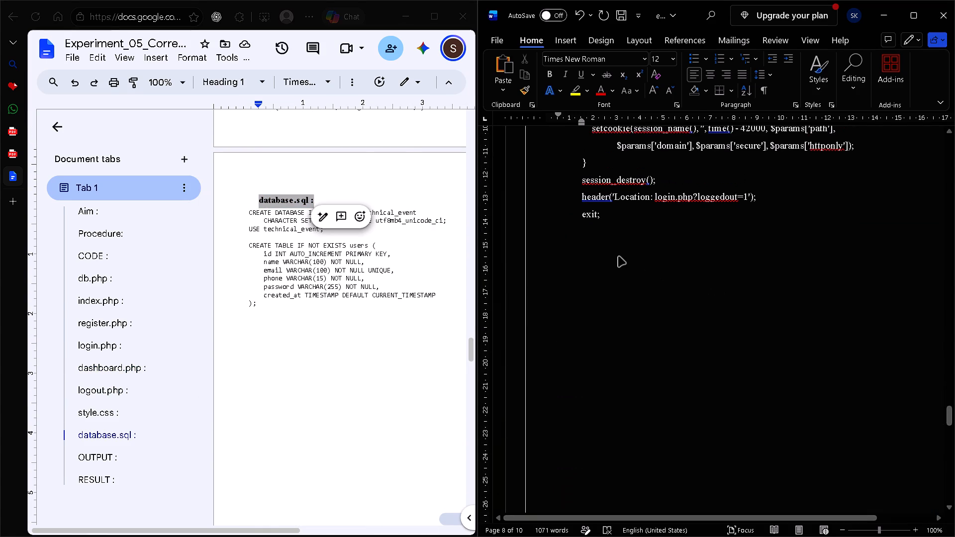
{"action": "left_click", "coordinate": [580, 259]}
{"action": "left_click", "coordinate": [633, 220]}
{"action": "key", "text": "Return"}
{"action": "key", "text": "Return"}
{"action": "key", "text": "Return"}
{"action": "key", "text": "BackSpace"}
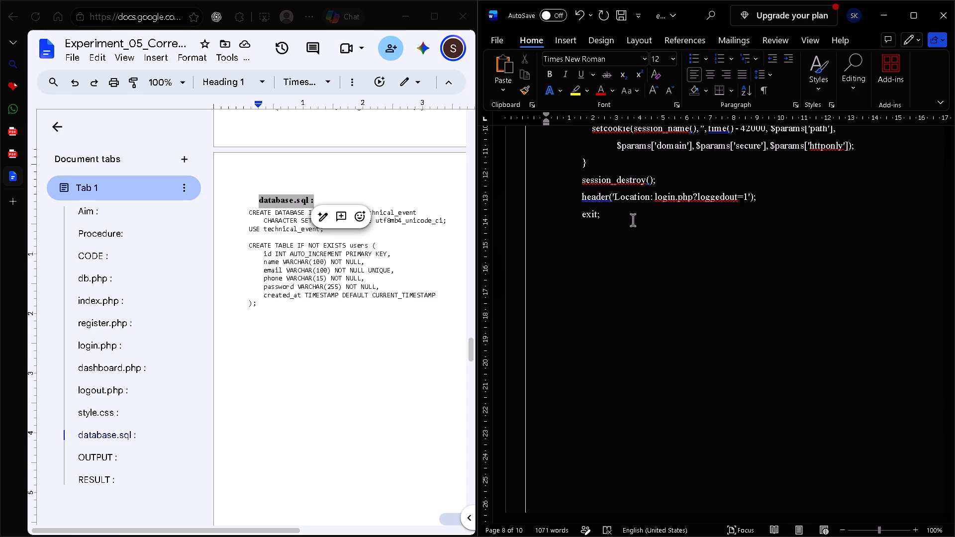
{"action": "key", "text": "BackSpace"}
{"action": "key", "text": "Return"}
{"action": "key", "text": "ctrl+v"}
Set the pasted "database.sql :" heading to 14 pt.
{"action": "left_click_drag", "start_coordinate": [613, 268], "coordinate": [517, 269]}
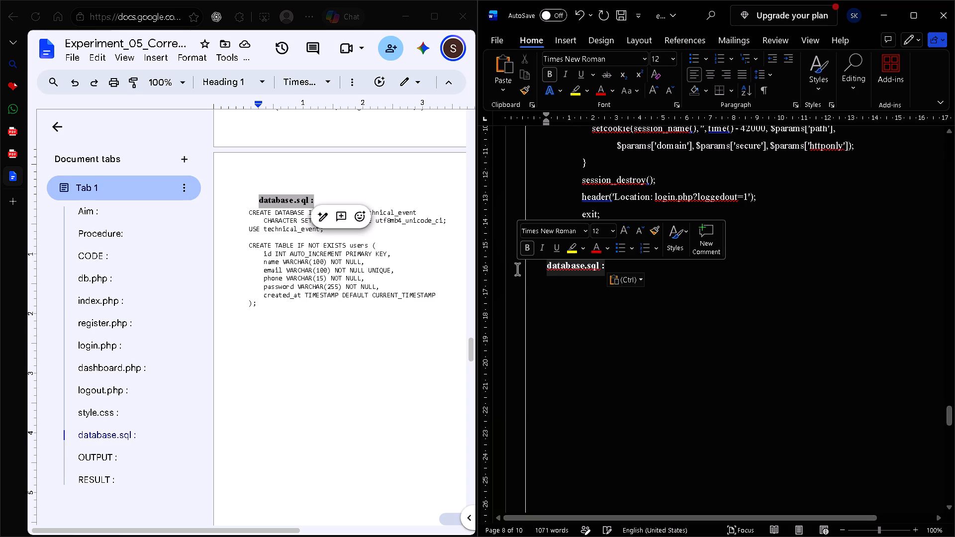
{"action": "left_click", "coordinate": [603, 234]}
{"action": "key", "text": "BackSpace"}
{"action": "type", "text": "14"}
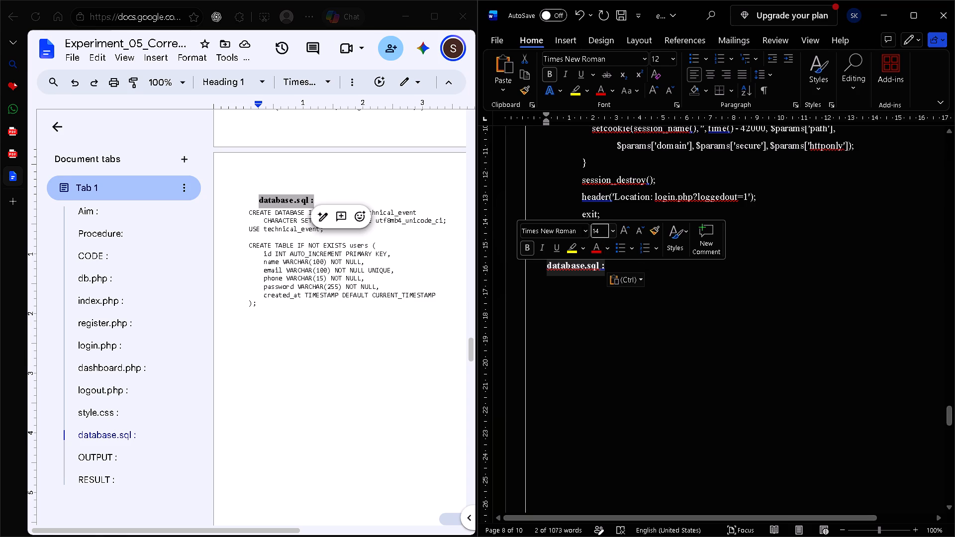
{"action": "left_click", "coordinate": [678, 288]}
Start a new line below the "database.sql :" heading and set its font size to 12 pt.
{"action": "key", "text": "Return"}
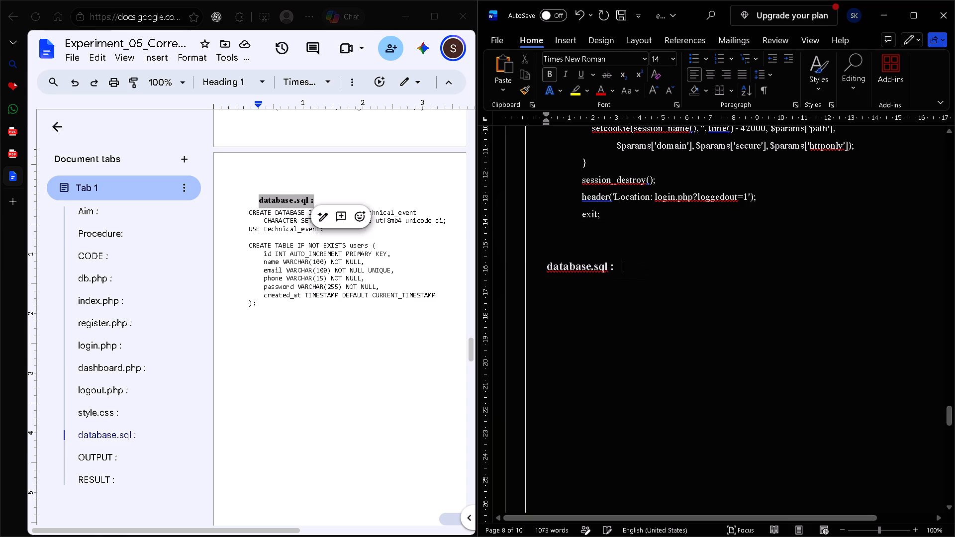
{"action": "key", "text": "Return"}
{"action": "left_click", "coordinate": [662, 66]}
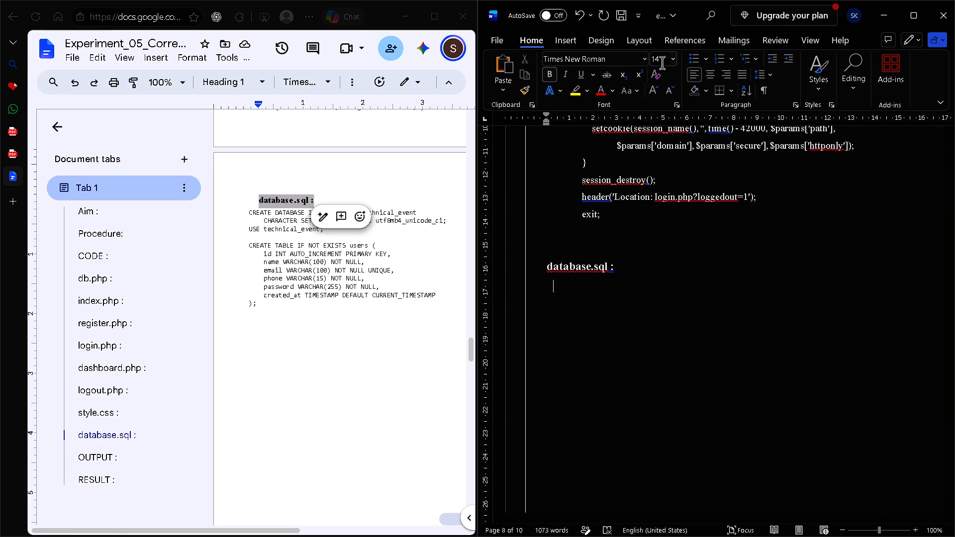
{"action": "left_click", "coordinate": [662, 61]}
{"action": "key", "text": "BackSpace"}
{"action": "type", "text": "12"}
{"action": "left_click", "coordinate": [788, 253]}
Examine the logout.php section in the Word report and the style.css section in the Google Docs copy.
{"action": "scroll", "coordinate": [788, 253], "scroll_direction": "up", "scroll_amount": 2}
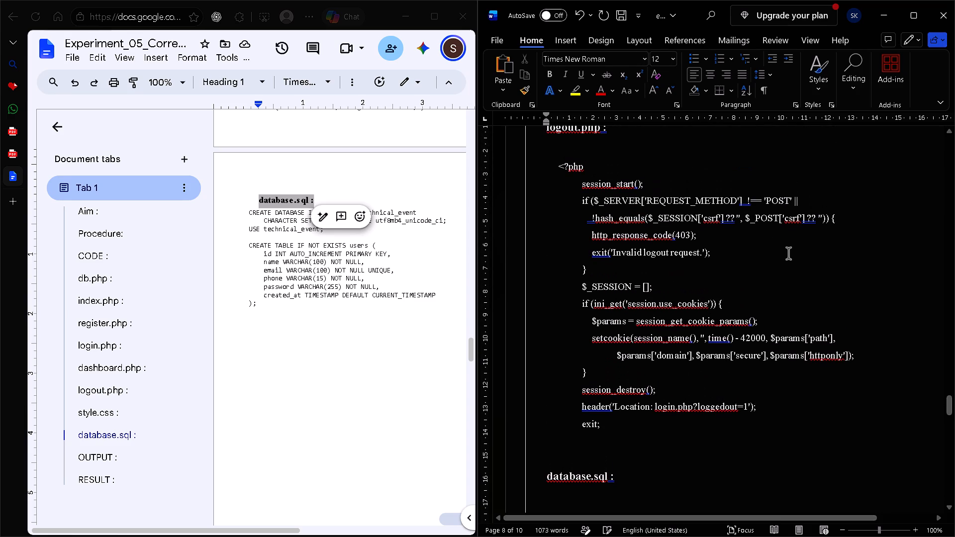
{"action": "scroll", "coordinate": [788, 253], "scroll_direction": "up", "scroll_amount": 1}
{"action": "scroll", "coordinate": [788, 253], "scroll_direction": "down", "scroll_amount": 1}
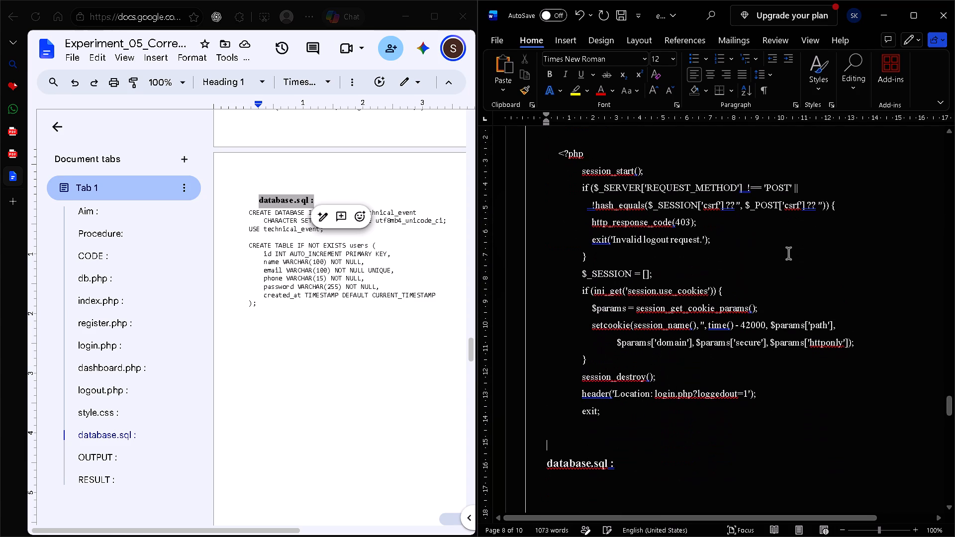
{"action": "scroll", "coordinate": [389, 358], "scroll_direction": "up", "scroll_amount": 7}
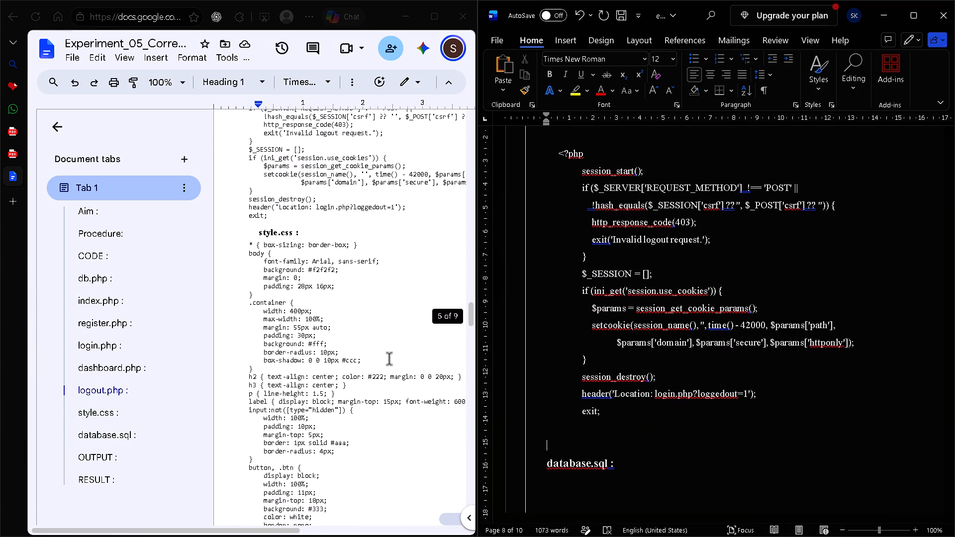
{"action": "scroll", "coordinate": [389, 358], "scroll_direction": "up", "scroll_amount": 3}
{"action": "scroll", "coordinate": [389, 339], "scroll_direction": "down", "scroll_amount": 3}
{"action": "left_click", "coordinate": [389, 339]}
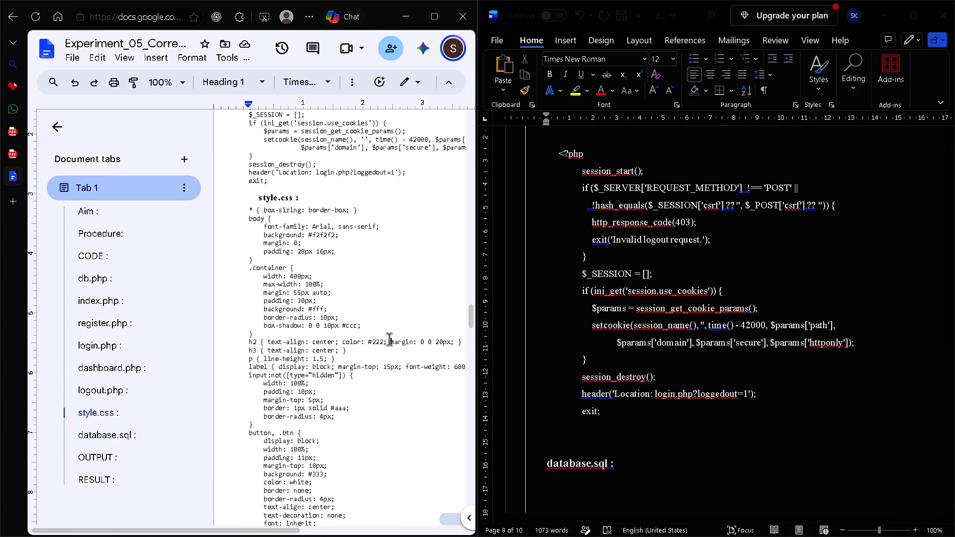
{"action": "scroll", "coordinate": [389, 339], "scroll_direction": "down", "scroll_amount": 3}
Add a line after the "database.sql :" heading in the Word report and set its font size to 12 pt.
{"action": "double_click", "coordinate": [656, 466]}
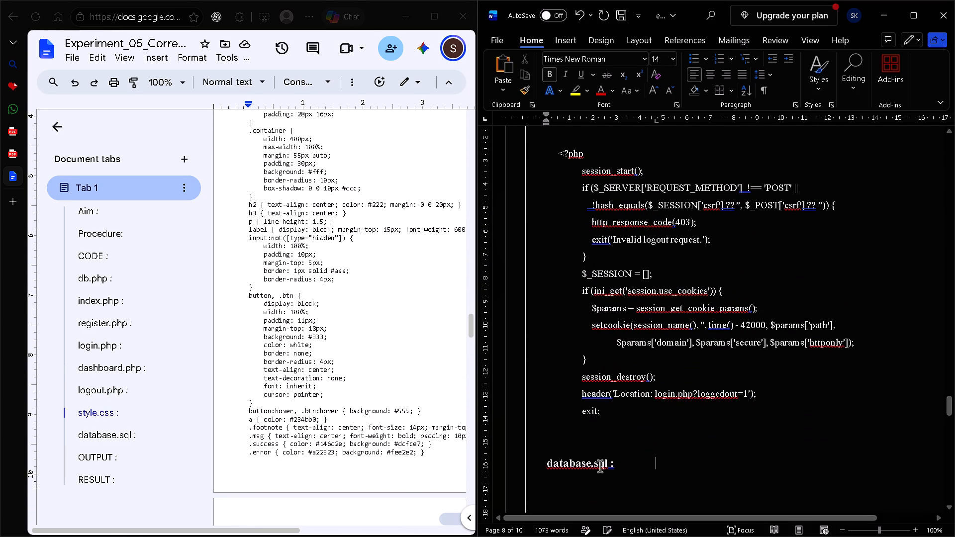
{"action": "key", "text": "Return"}
{"action": "left_click", "coordinate": [663, 55]}
{"action": "key", "text": "BackSpace"}
{"action": "type", "text": "12"}
{"action": "key", "text": "Return"}
Copy the database.sql code, from CREATE DATABASE through the closing );, from the Google Docs copy and paste it below its heading in Word.
{"action": "scroll", "coordinate": [372, 382], "scroll_direction": "down", "scroll_amount": 6}
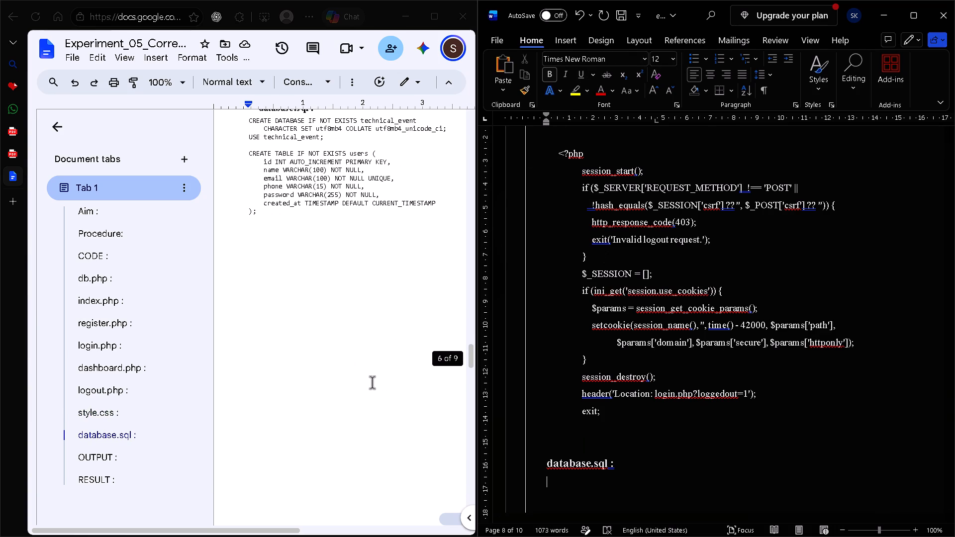
{"action": "left_click_drag", "start_coordinate": [269, 223], "coordinate": [242, 123]}
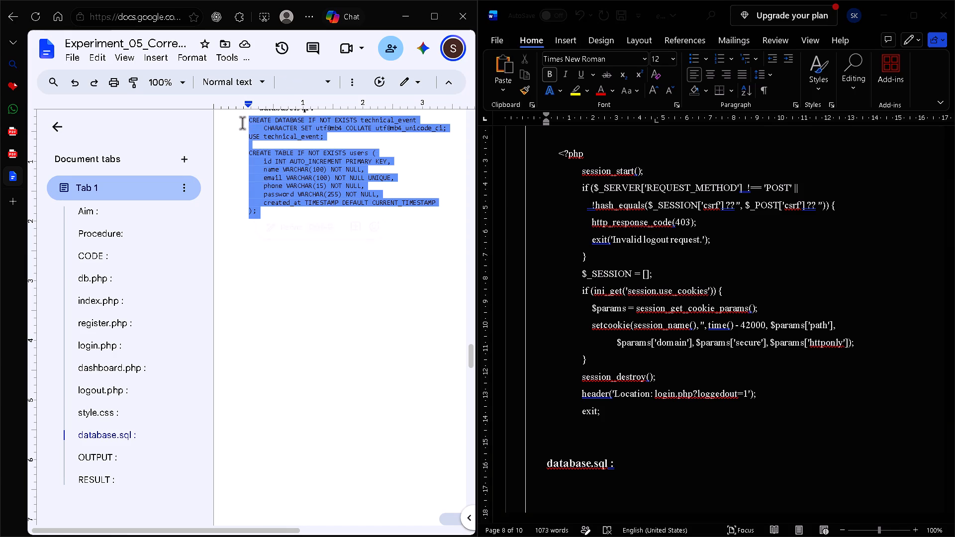
{"action": "key", "text": "ctrl+c"}
{"action": "scroll", "coordinate": [582, 451], "scroll_direction": "down", "scroll_amount": 2}
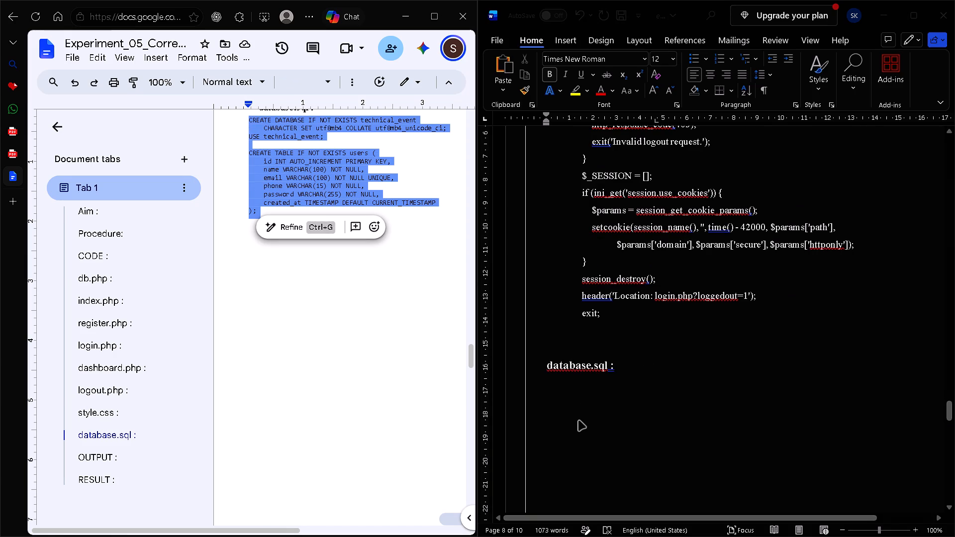
{"action": "left_click", "coordinate": [582, 405]}
{"action": "key", "text": "ctrl+v"}
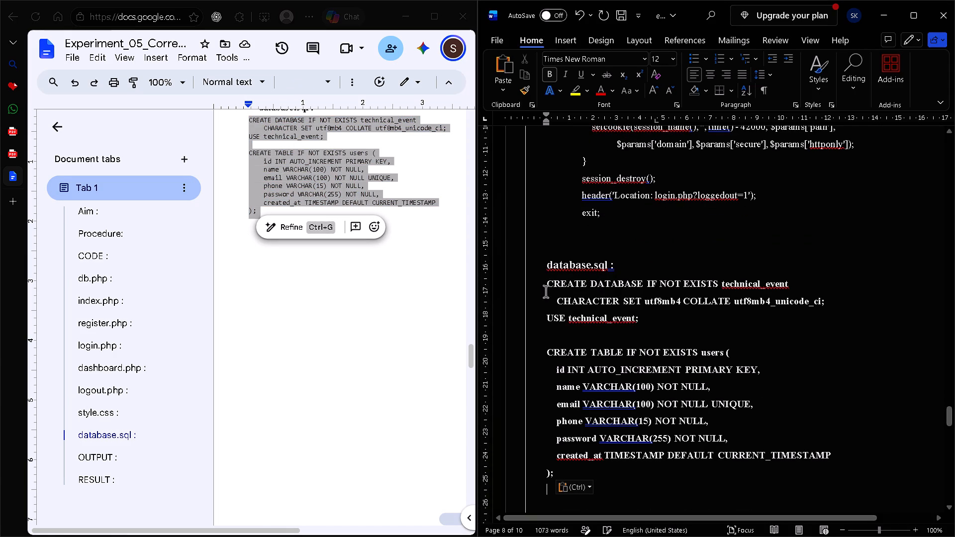
Remove bold from the pasted database.sql code and indent all its lines to about 1 cm.
{"action": "left_click_drag", "start_coordinate": [546, 291], "coordinate": [590, 477]}
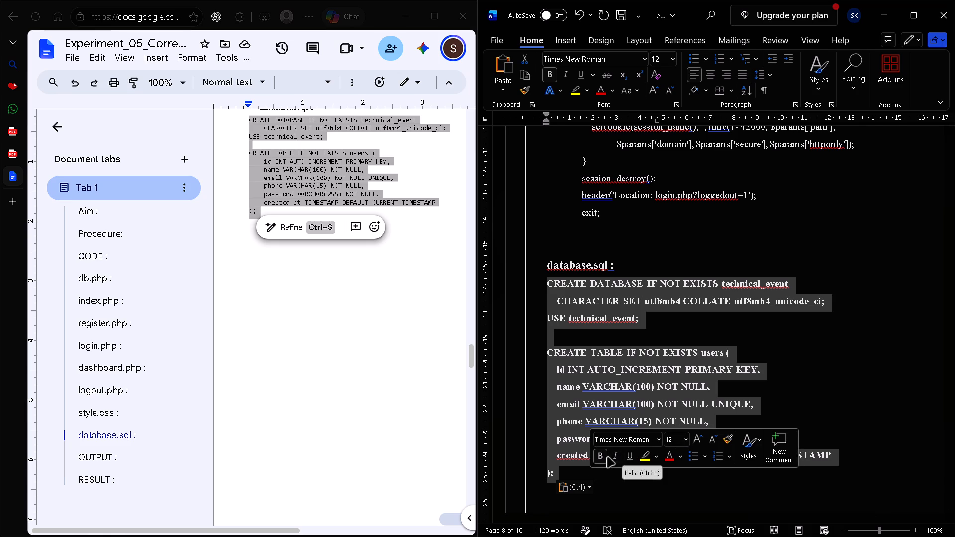
{"action": "left_click", "coordinate": [604, 458]}
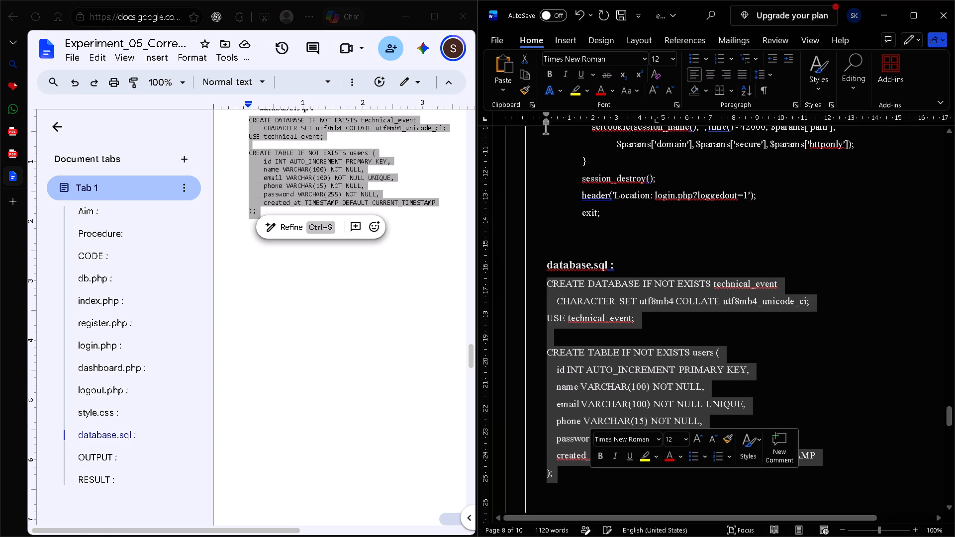
{"action": "left_click_drag", "start_coordinate": [546, 123], "coordinate": [574, 124]}
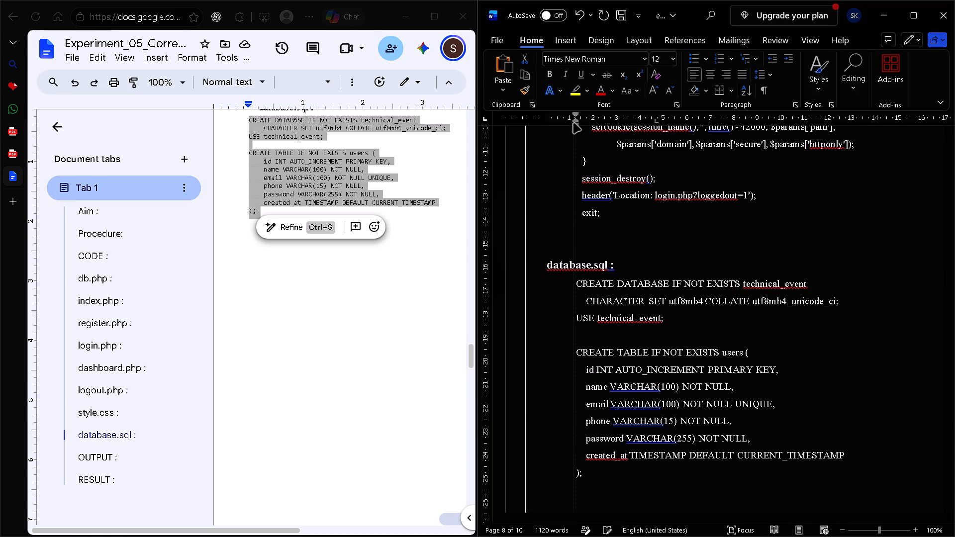
{"action": "left_click_drag", "start_coordinate": [574, 124], "coordinate": [569, 125]}
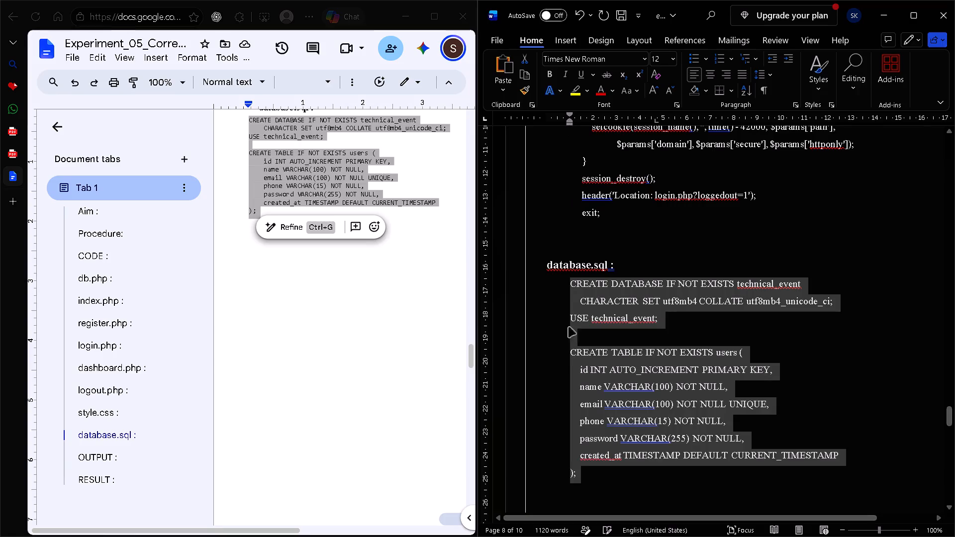
{"action": "left_click", "coordinate": [556, 372]}
Copy the Home Page screenshot from the OUTPUT section of the Google Docs copy.
{"action": "scroll", "coordinate": [556, 372], "scroll_direction": "down", "scroll_amount": 7}
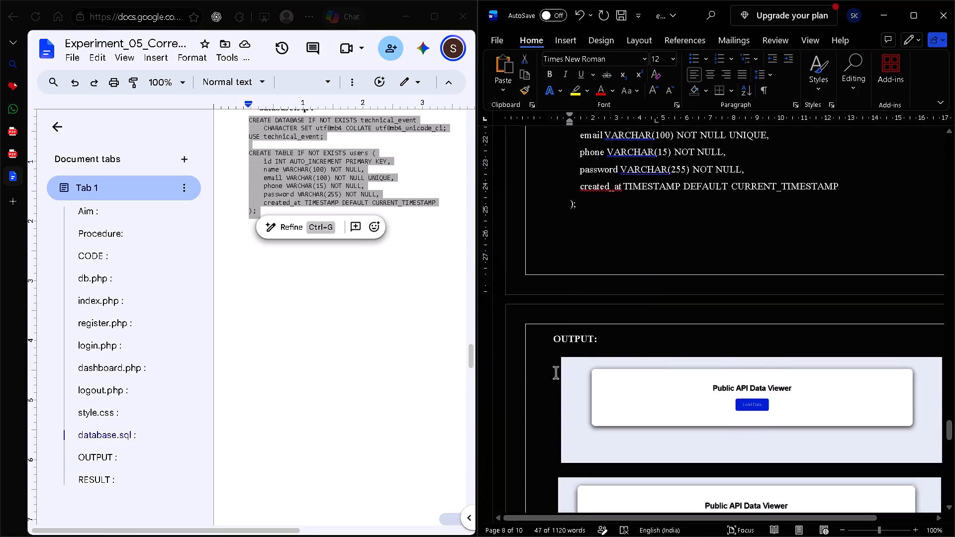
{"action": "scroll", "coordinate": [556, 372], "scroll_direction": "down", "scroll_amount": 9}
{"action": "scroll", "coordinate": [556, 372], "scroll_direction": "up", "scroll_amount": 2}
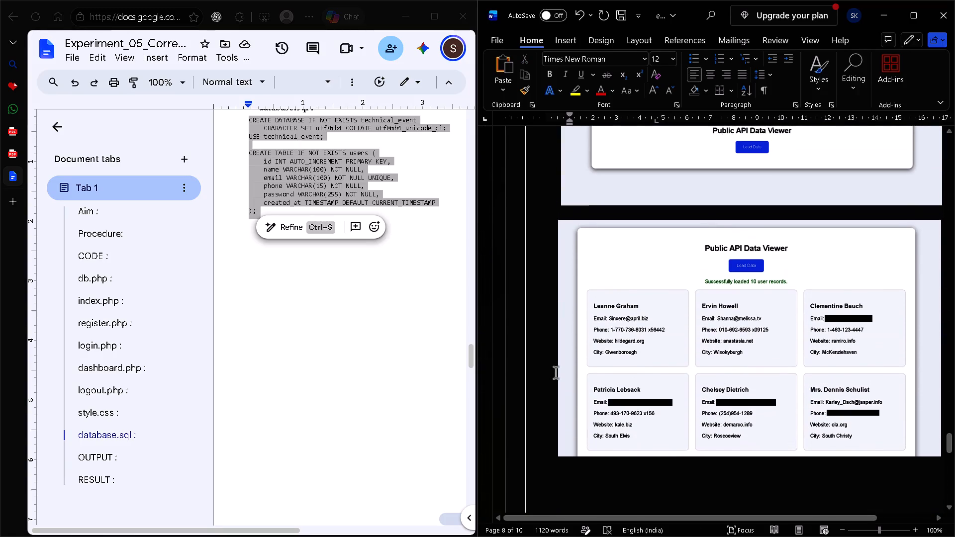
{"action": "scroll", "coordinate": [556, 372], "scroll_direction": "up", "scroll_amount": 2}
{"action": "scroll", "coordinate": [384, 382], "scroll_direction": "down", "scroll_amount": 8}
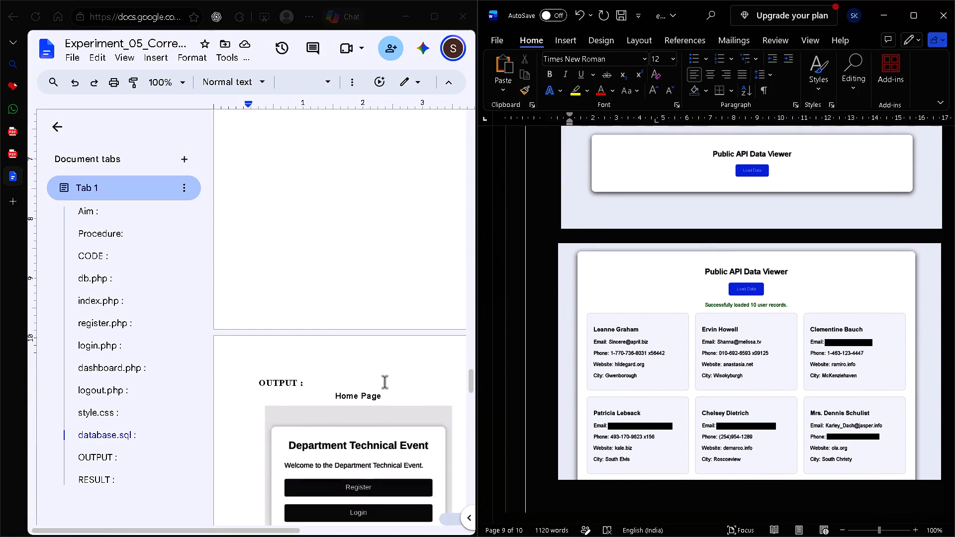
{"action": "scroll", "coordinate": [384, 382], "scroll_direction": "down", "scroll_amount": 3}
{"action": "left_click", "coordinate": [389, 252]}
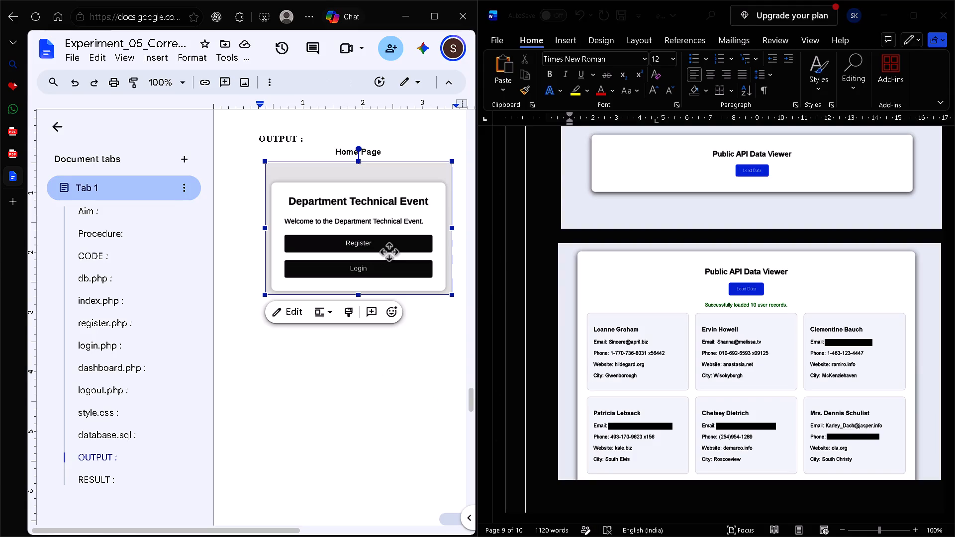
{"action": "key", "text": "ctrl+c"}
Replace the two Public API Data Viewer screenshots under the Word report's OUTPUT heading with the copied Home Page screenshot.
{"action": "left_click", "coordinate": [761, 180]}
{"action": "scroll", "coordinate": [755, 237], "scroll_direction": "up", "scroll_amount": 2}
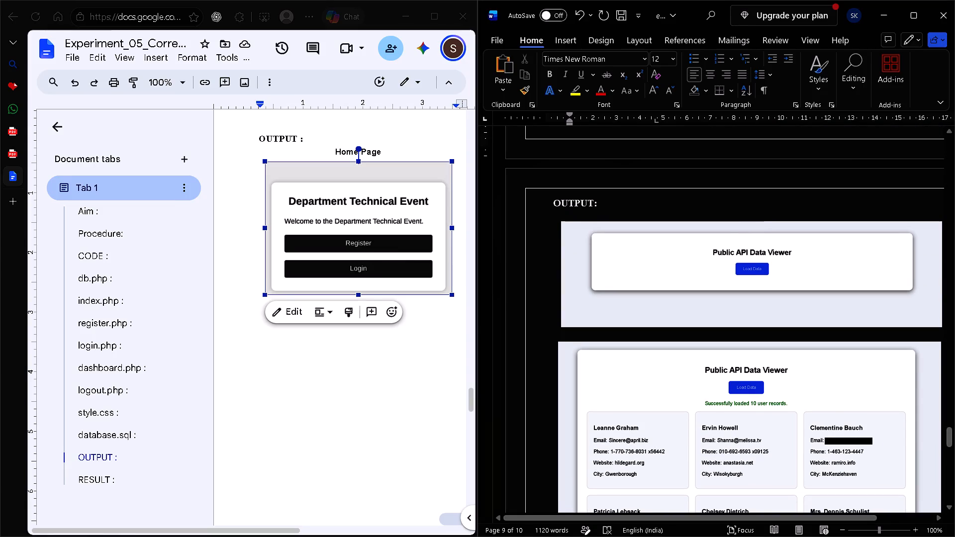
{"action": "left_click", "coordinate": [696, 280]}
{"action": "key", "text": "Delete"}
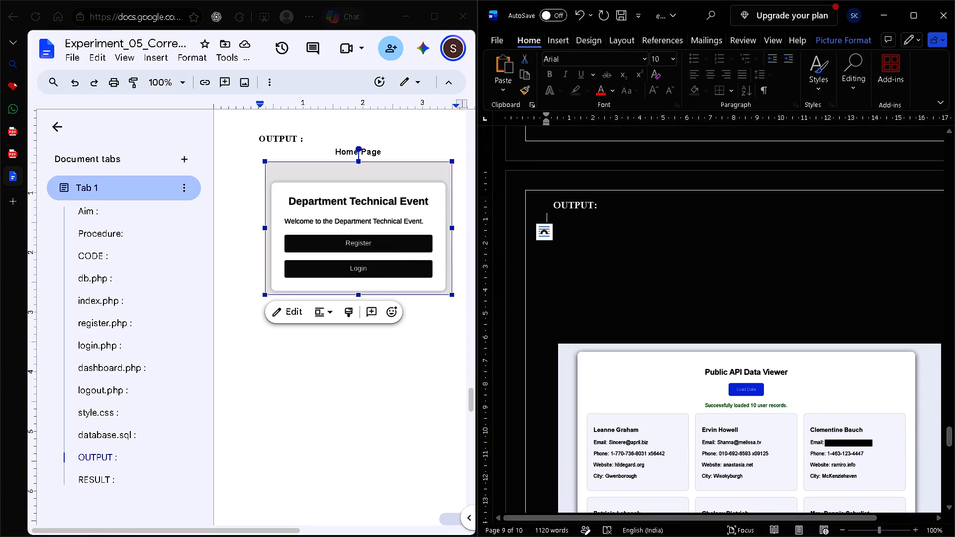
{"action": "key", "text": "ctrl+v"}
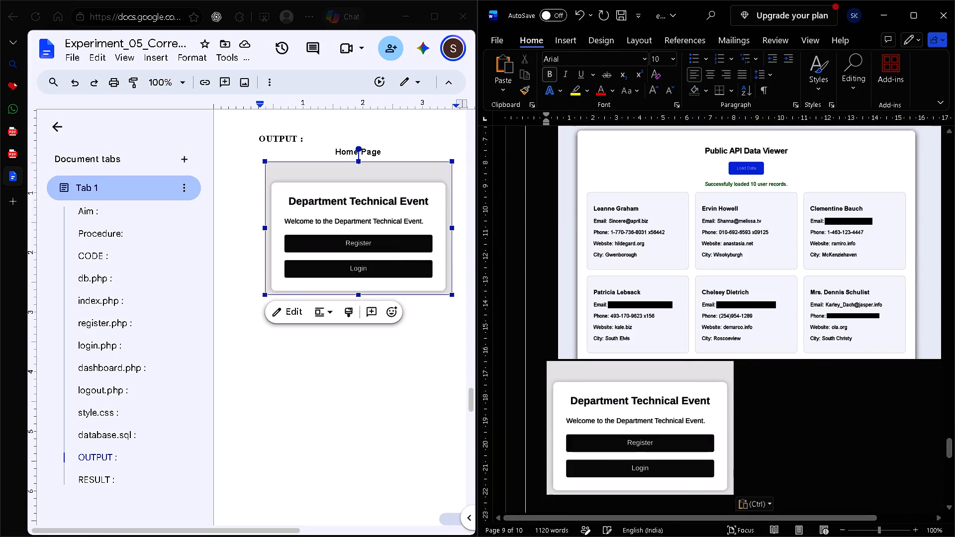
{"action": "scroll", "coordinate": [696, 268], "scroll_direction": "up", "scroll_amount": 1}
{"action": "left_click", "coordinate": [696, 268]}
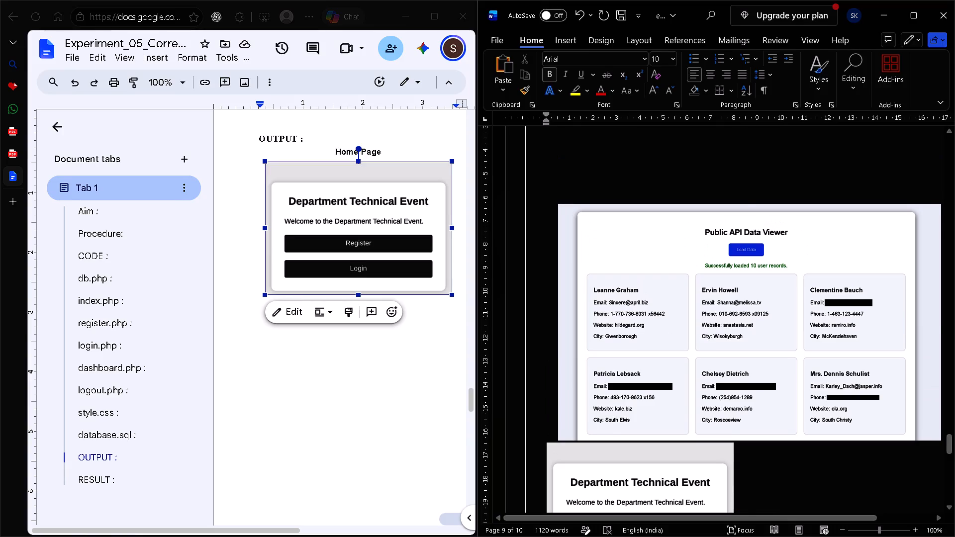
{"action": "key", "text": "Delete"}
{"action": "scroll", "coordinate": [696, 268], "scroll_direction": "up", "scroll_amount": 3}
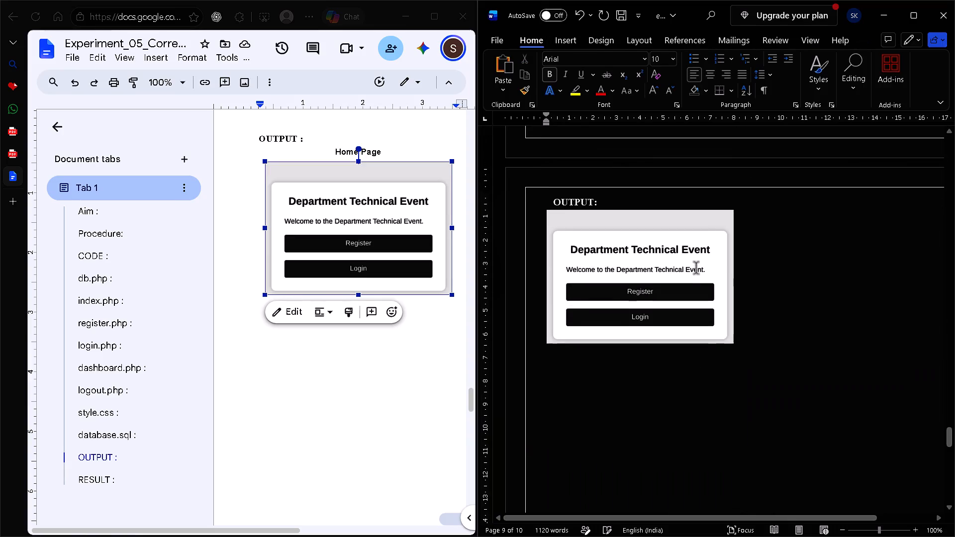
Center the Home Page screenshot horizontally on the page.
{"action": "left_click", "coordinate": [674, 271]}
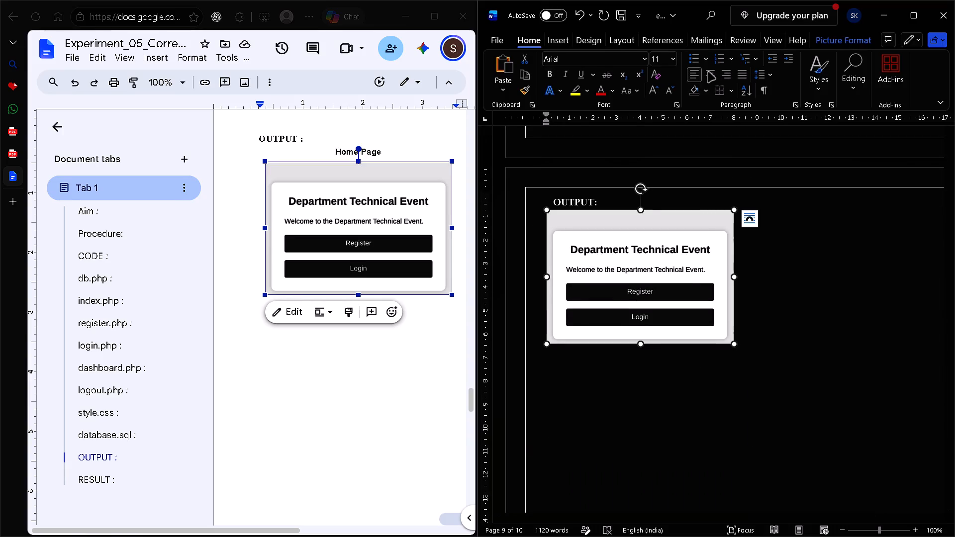
{"action": "left_click", "coordinate": [708, 73]}
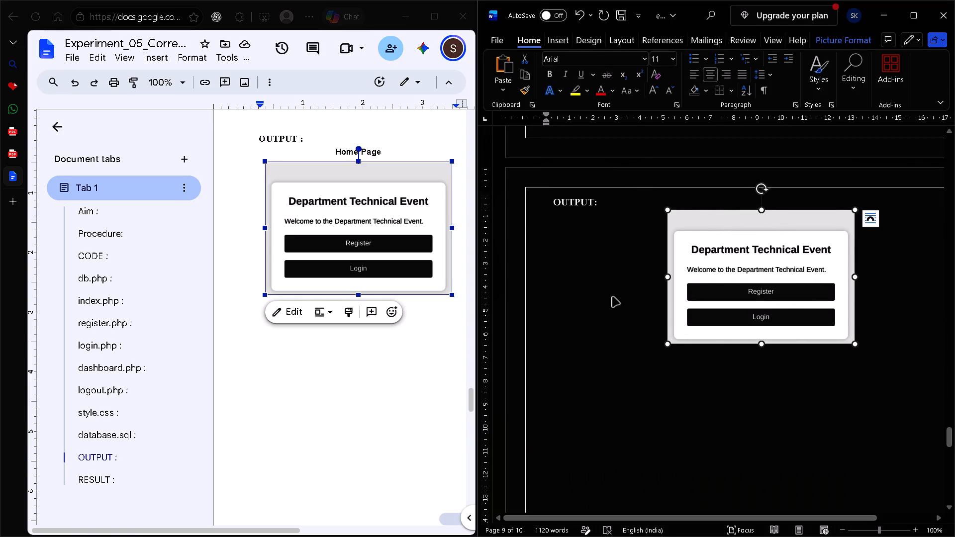
{"action": "left_click", "coordinate": [737, 71]}
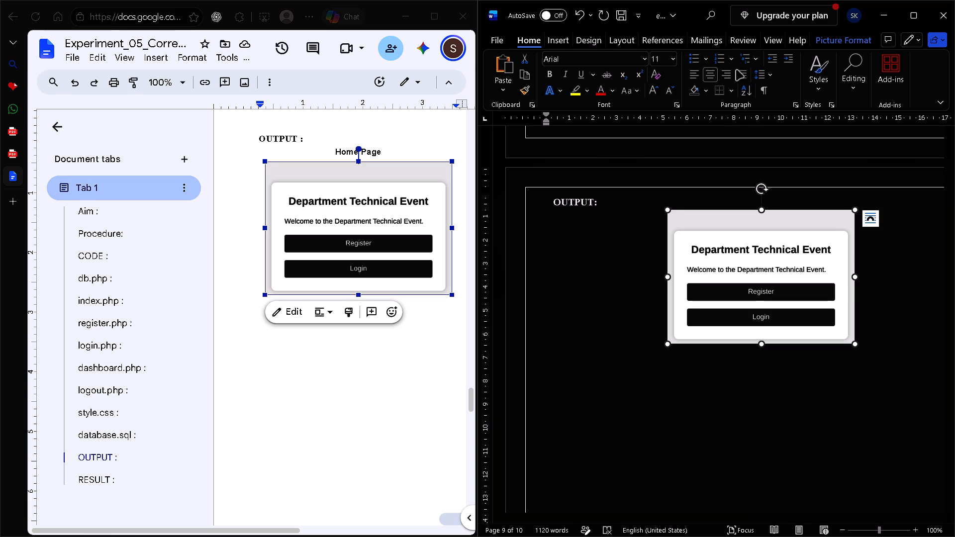
{"action": "left_click", "coordinate": [715, 78]}
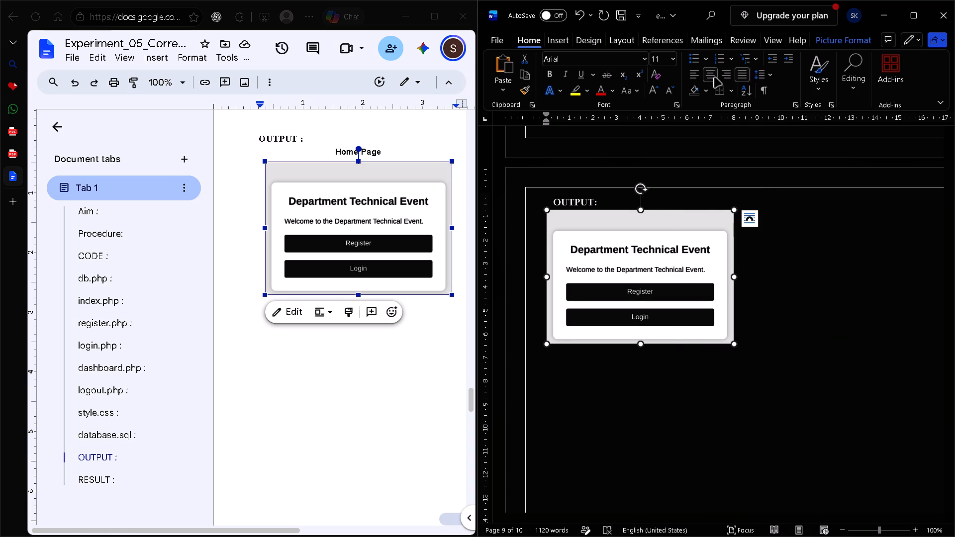
Copy the Registration Success Message screenshot from the Google Docs copy and paste it centered, two lines below the Home Page screenshot in Word.
{"action": "left_click", "coordinate": [360, 405]}
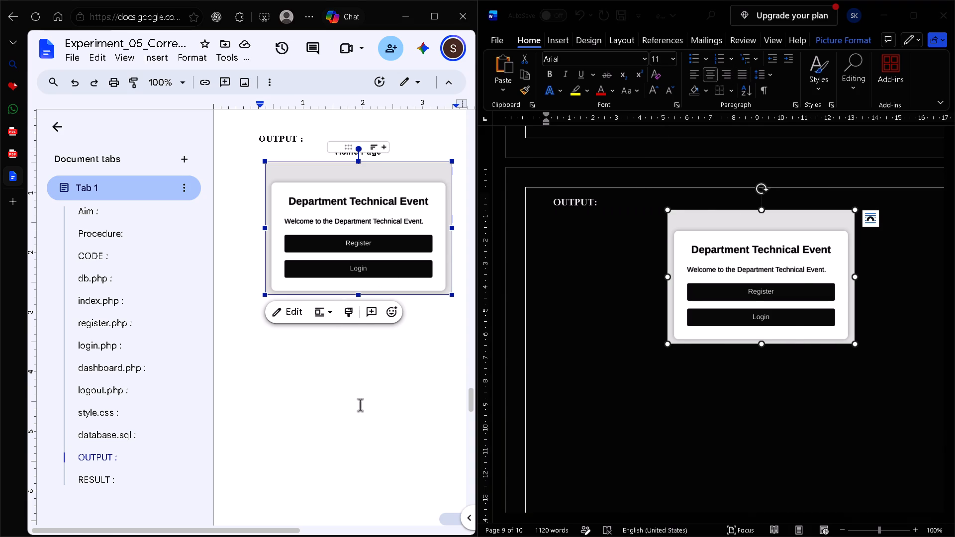
{"action": "scroll", "coordinate": [360, 405], "scroll_direction": "down", "scroll_amount": 12}
{"action": "left_click", "coordinate": [382, 323]}
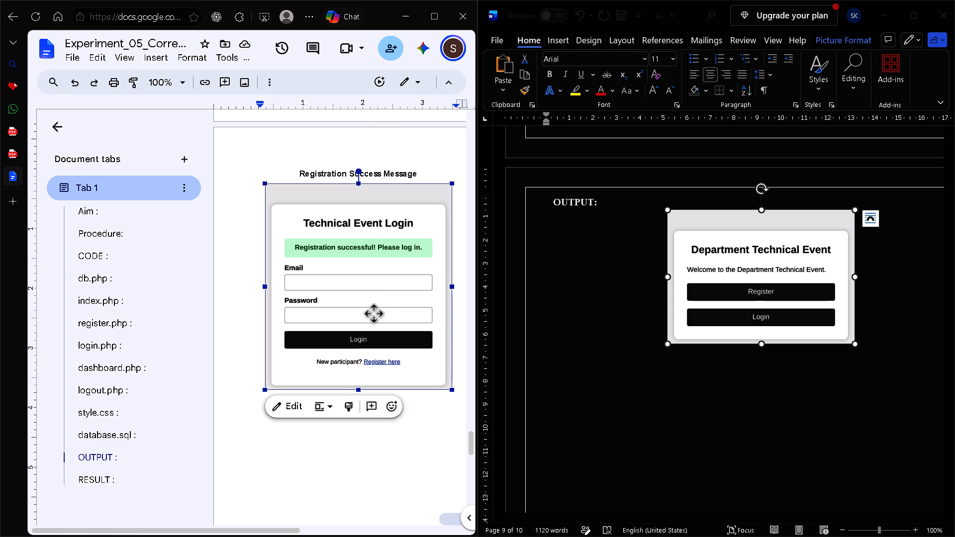
{"action": "key", "text": "ctrl+c"}
{"action": "left_click", "coordinate": [761, 428]}
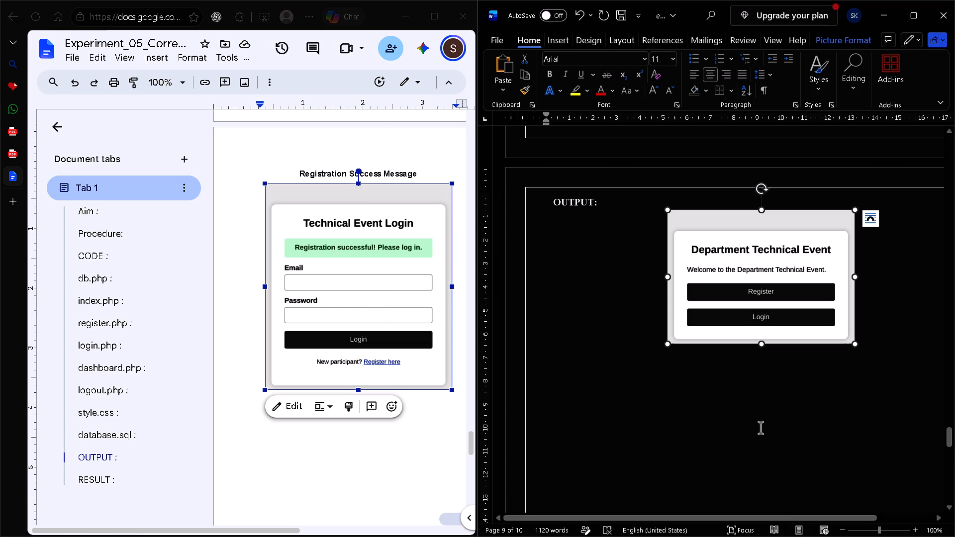
{"action": "scroll", "coordinate": [761, 428], "scroll_direction": "down", "scroll_amount": 2}
{"action": "left_click", "coordinate": [714, 312]}
{"action": "left_click", "coordinate": [714, 312]}
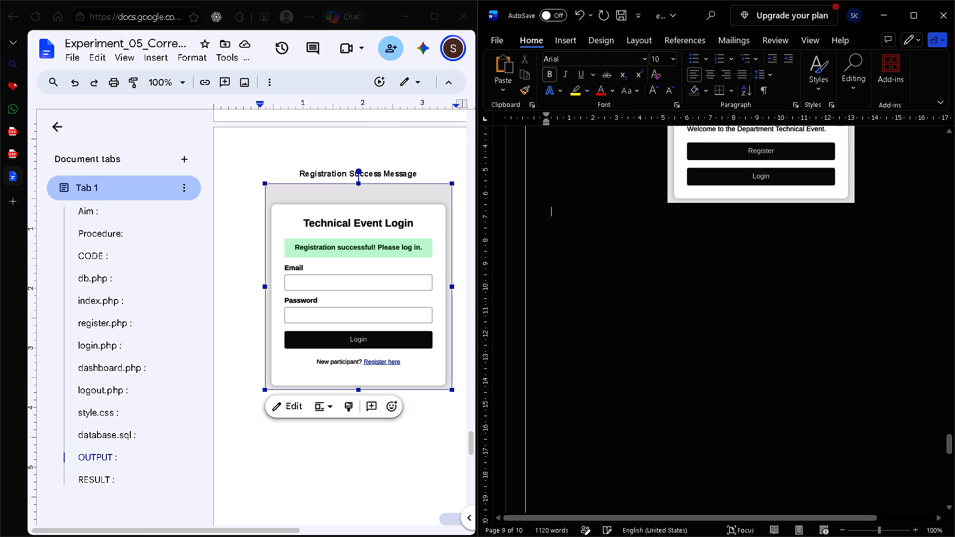
{"action": "key", "text": "Return"}
{"action": "key", "text": "Return"}
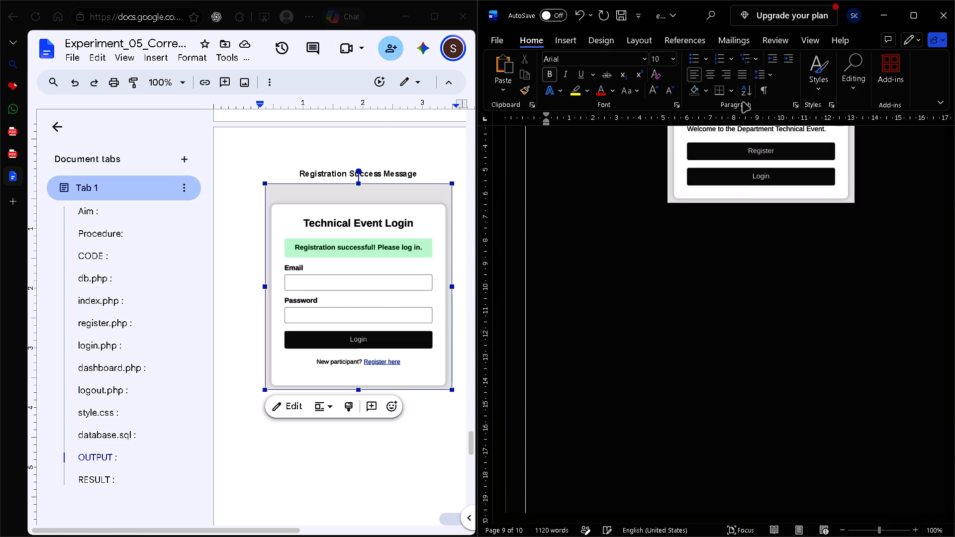
{"action": "left_click", "coordinate": [710, 76]}
{"action": "key", "text": "ctrl+v"}
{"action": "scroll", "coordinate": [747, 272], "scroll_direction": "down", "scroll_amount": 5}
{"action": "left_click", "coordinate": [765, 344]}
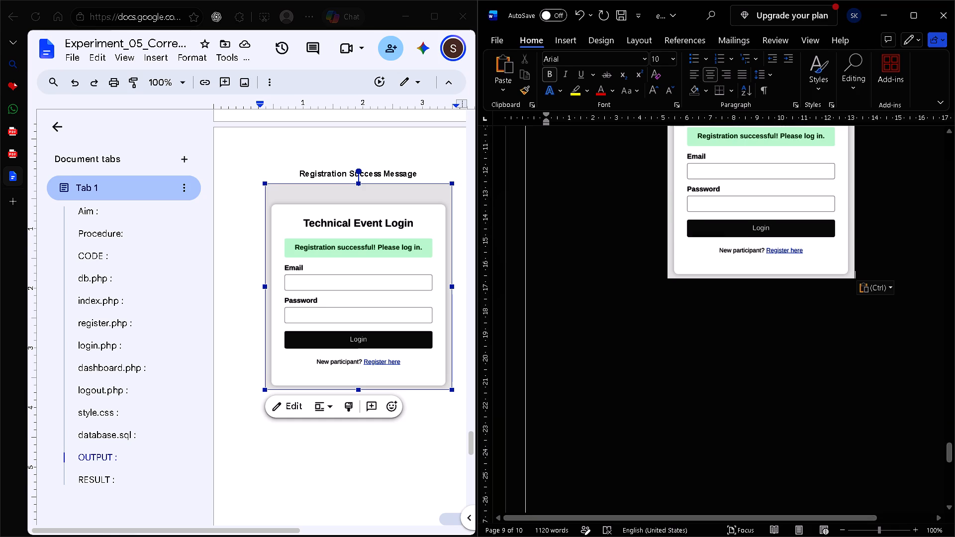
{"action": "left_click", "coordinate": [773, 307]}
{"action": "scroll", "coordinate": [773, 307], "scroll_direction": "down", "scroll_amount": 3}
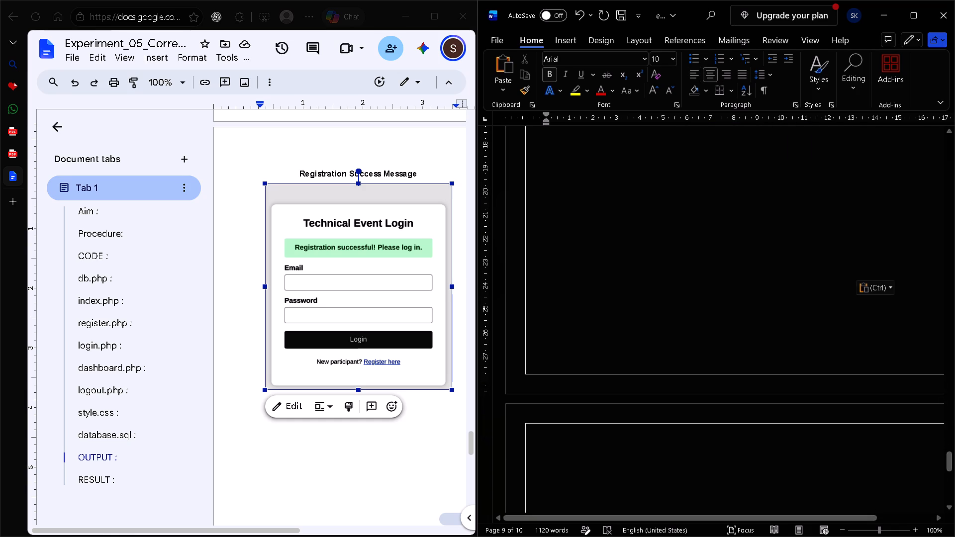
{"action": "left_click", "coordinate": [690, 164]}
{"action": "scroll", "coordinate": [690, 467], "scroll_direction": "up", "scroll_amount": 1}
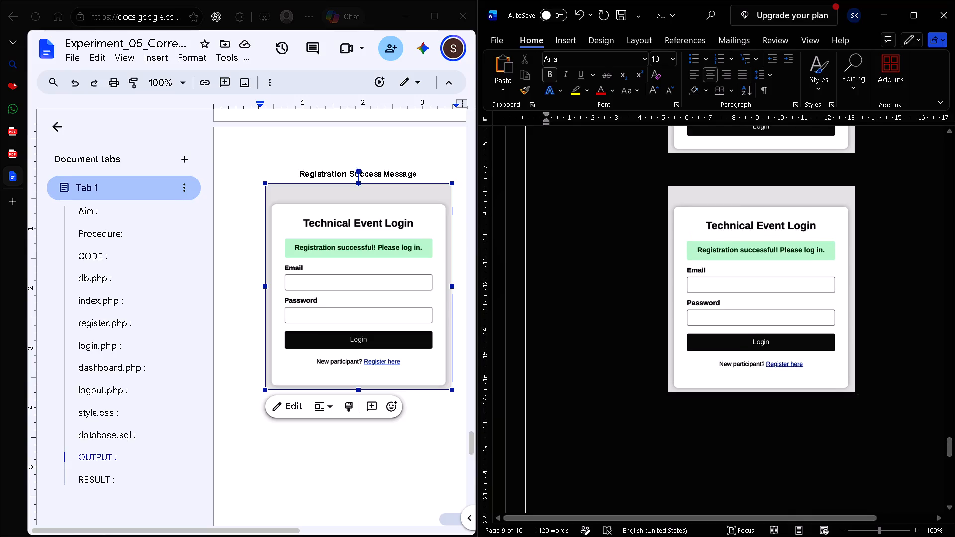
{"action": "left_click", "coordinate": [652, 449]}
Copy the Session-Protected Dashboard screenshot from the Google Docs copy and paste it just before the Registration Success Message screenshot in Word.
{"action": "scroll", "coordinate": [307, 358], "scroll_direction": "down", "scroll_amount": 6}
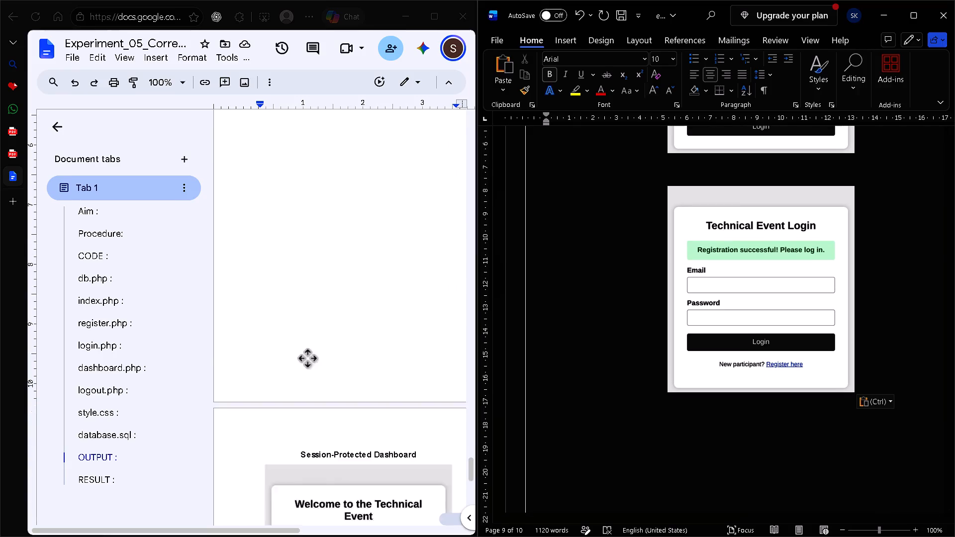
{"action": "scroll", "coordinate": [307, 358], "scroll_direction": "down", "scroll_amount": 3}
{"action": "left_click", "coordinate": [384, 228]}
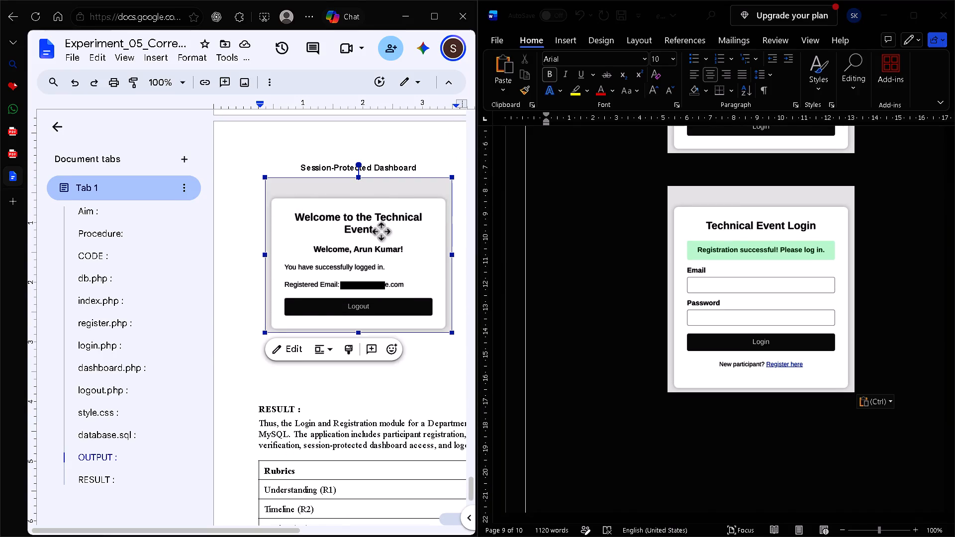
{"action": "key", "text": "ctrl+c"}
{"action": "left_click", "coordinate": [716, 432]}
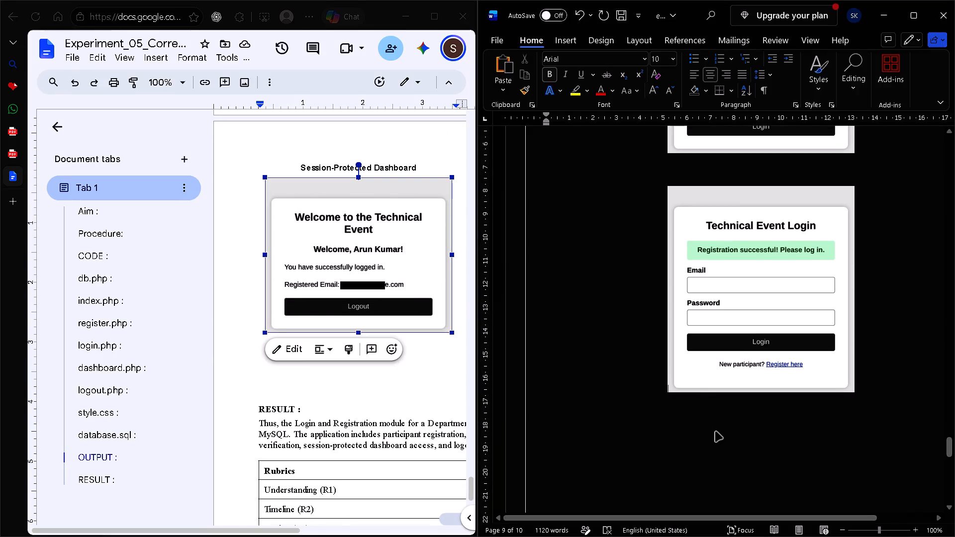
{"action": "left_click", "coordinate": [716, 432]}
{"action": "left_click", "coordinate": [585, 428]}
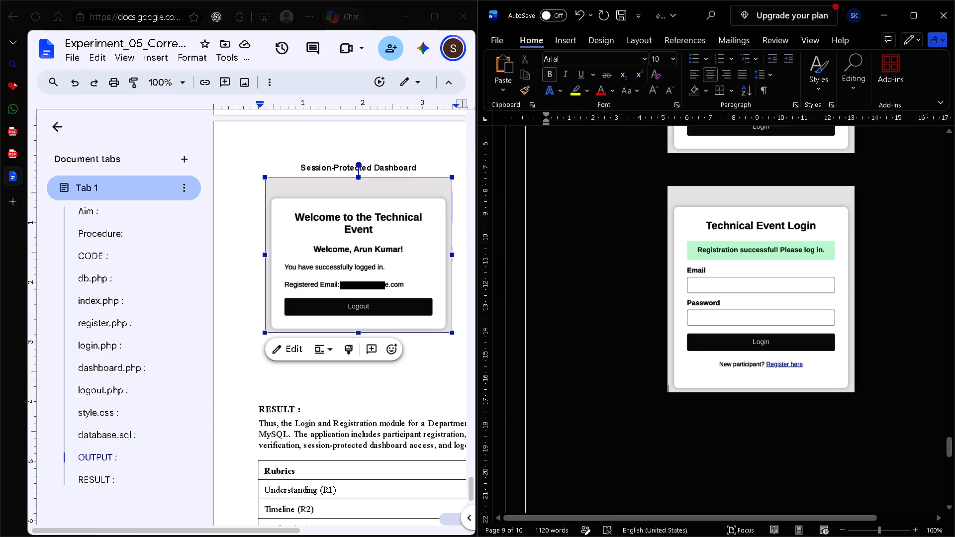
{"action": "left_click", "coordinate": [585, 428]}
{"action": "scroll", "coordinate": [585, 428], "scroll_direction": "down", "scroll_amount": 2}
{"action": "left_click", "coordinate": [595, 358]}
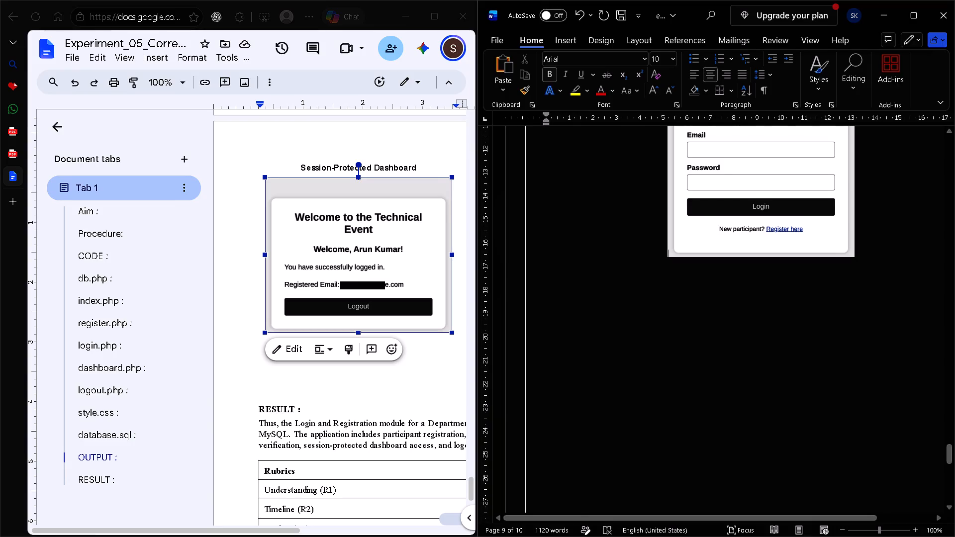
{"action": "key", "text": "ctrl+v"}
Insert a line break between the dashboard screenshot and the Registration Success Message screenshot in Word.
{"action": "left_click_drag", "start_coordinate": [861, 232], "coordinate": [826, 400]}
{"action": "key", "text": "Return"}
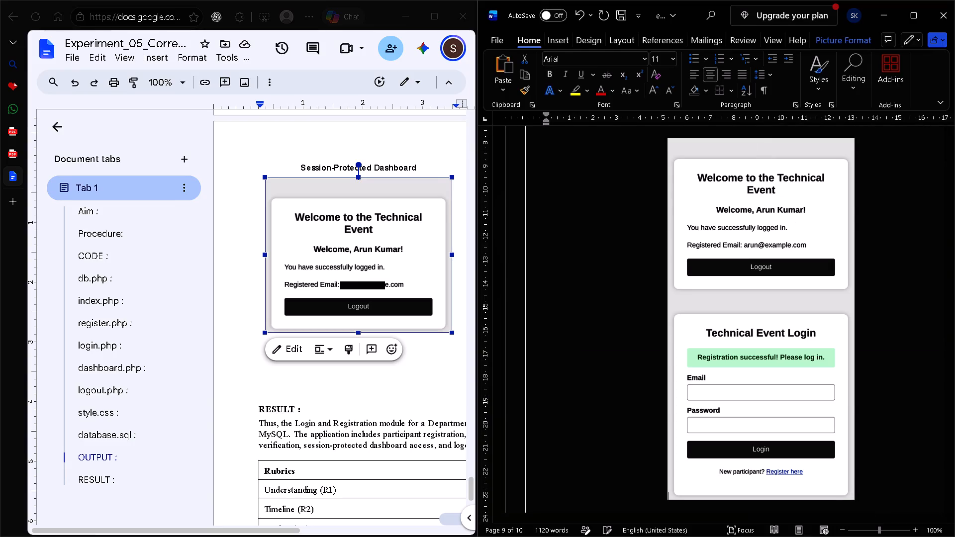
{"action": "scroll", "coordinate": [814, 300], "scroll_direction": "down", "scroll_amount": 4}
{"action": "scroll", "coordinate": [814, 300], "scroll_direction": "up", "scroll_amount": 3}
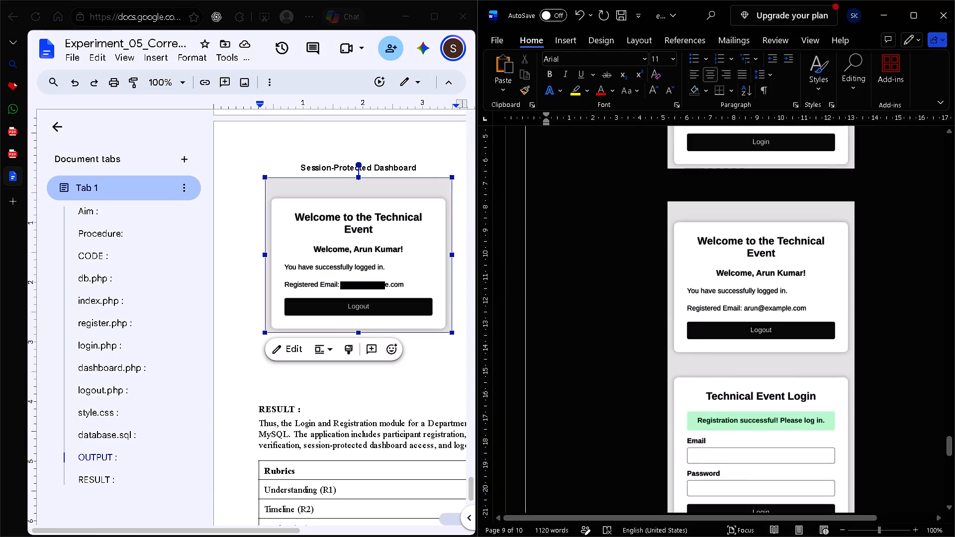
{"action": "scroll", "coordinate": [814, 300], "scroll_direction": "up", "scroll_amount": 1}
{"action": "left_click", "coordinate": [764, 426]}
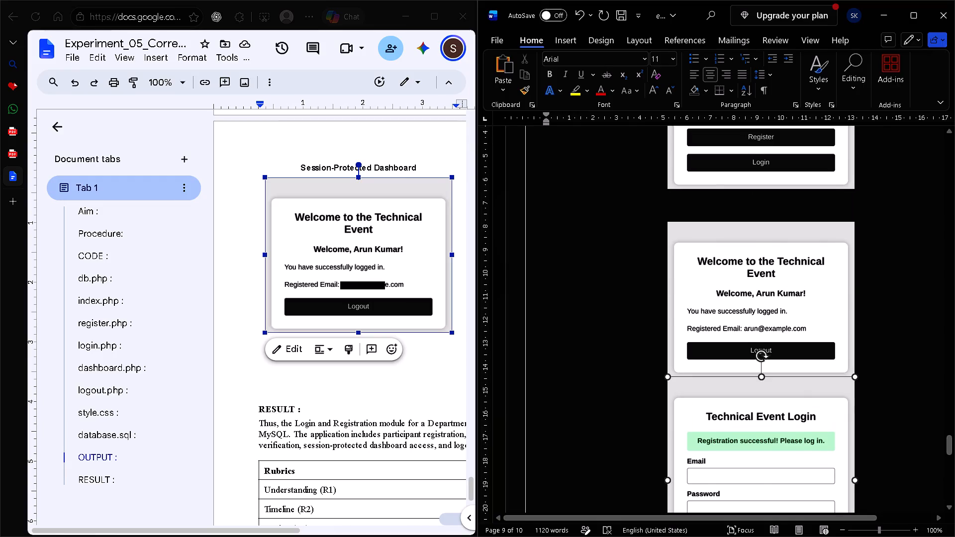
{"action": "key", "text": "Return"}
Remove the two blank lines between the Home Page and dashboard screenshots under OUTPUT.
{"action": "scroll", "coordinate": [753, 378], "scroll_direction": "up", "scroll_amount": 1}
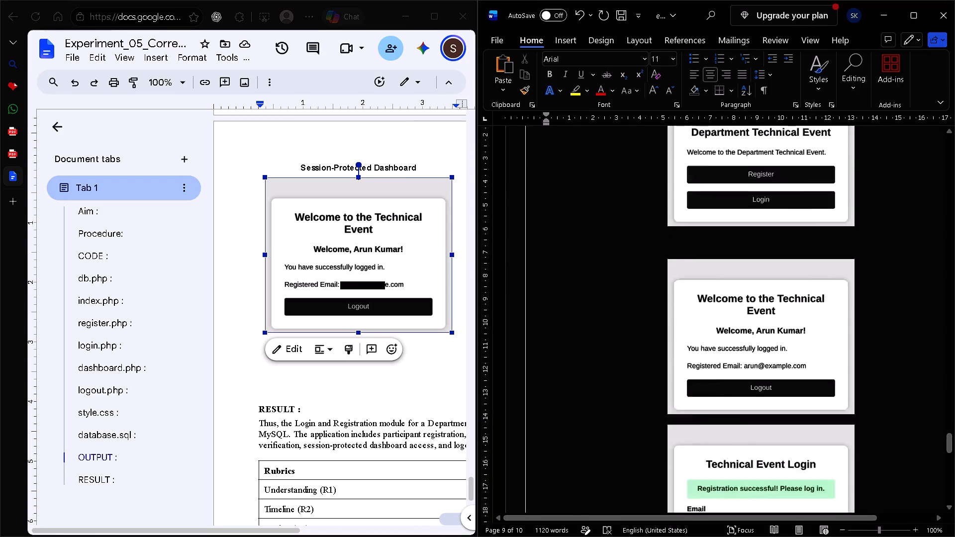
{"action": "scroll", "coordinate": [753, 378], "scroll_direction": "up", "scroll_amount": 2}
{"action": "left_click", "coordinate": [639, 331]}
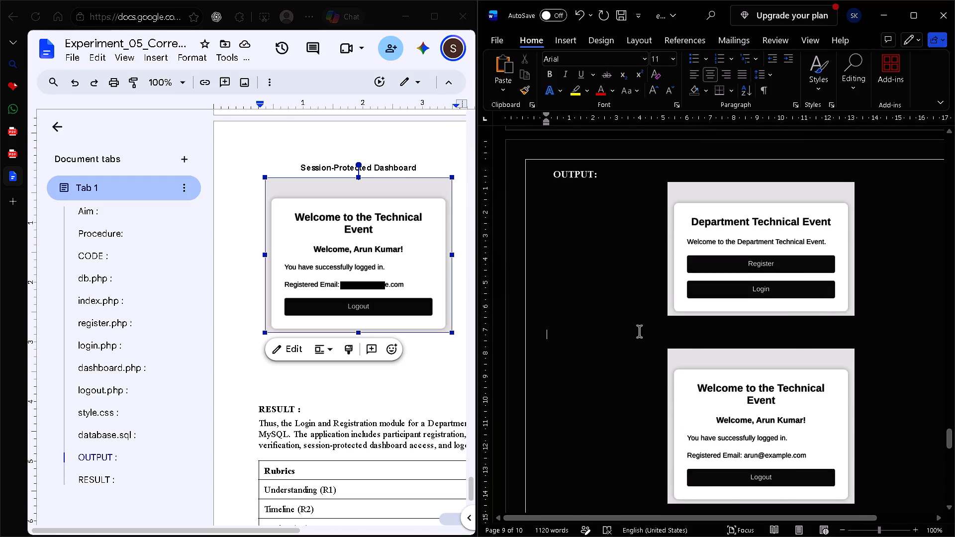
{"action": "key", "text": "BackSpace"}
{"action": "scroll", "coordinate": [639, 331], "scroll_direction": "down", "scroll_amount": 1}
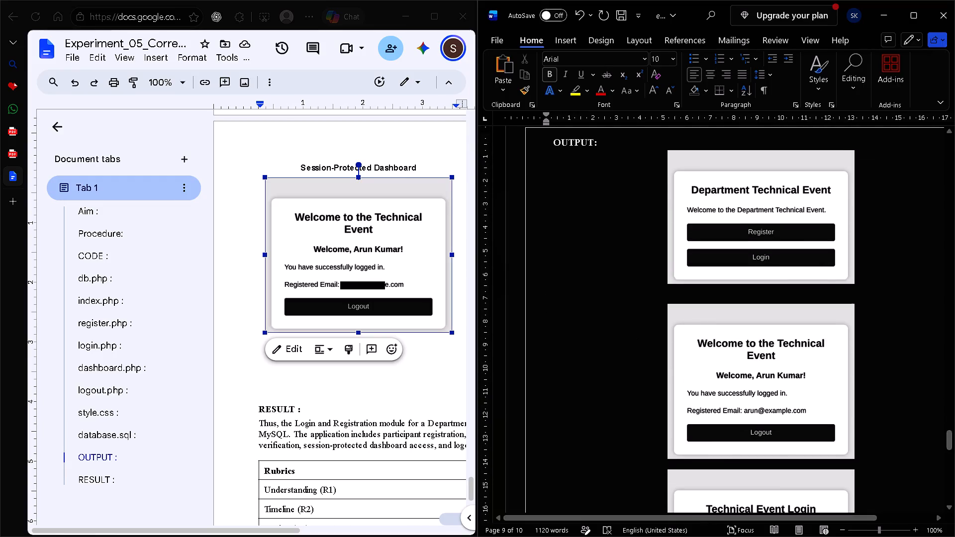
{"action": "key", "text": "BackSpace"}
Compare the screenshots in the Word report's OUTPUT section with those in the Google Docs copy.
{"action": "scroll", "coordinate": [788, 320], "scroll_direction": "down", "scroll_amount": 3}
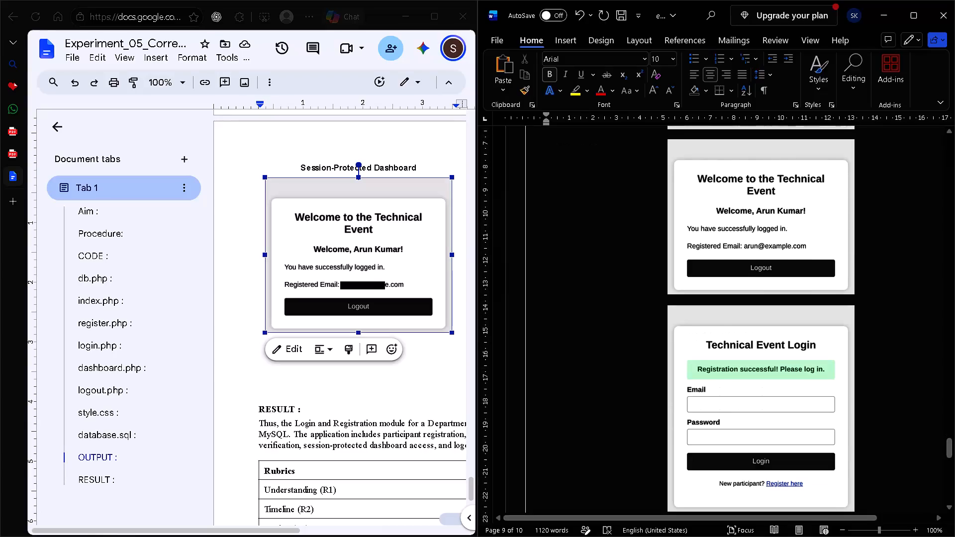
{"action": "scroll", "coordinate": [788, 320], "scroll_direction": "down", "scroll_amount": 6}
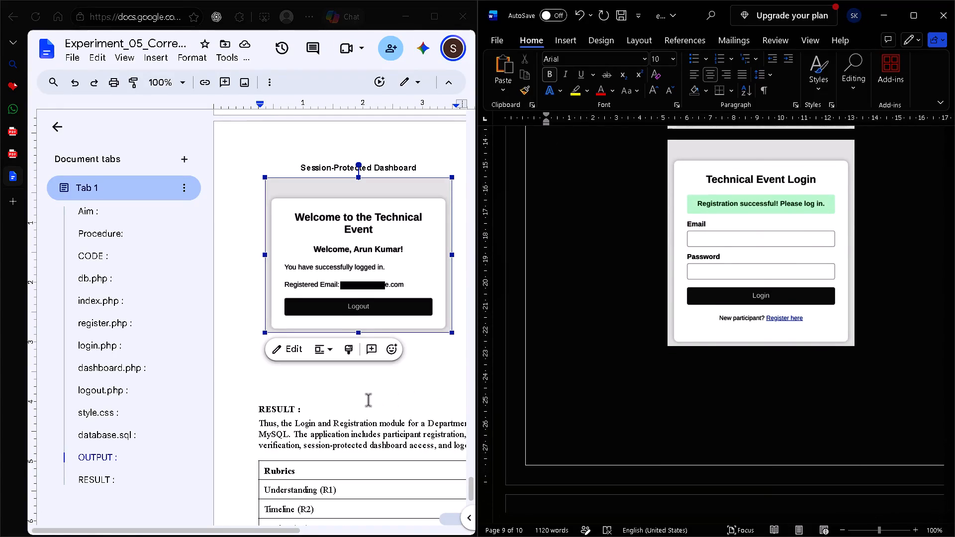
{"action": "scroll", "coordinate": [764, 290], "scroll_direction": "up", "scroll_amount": 3}
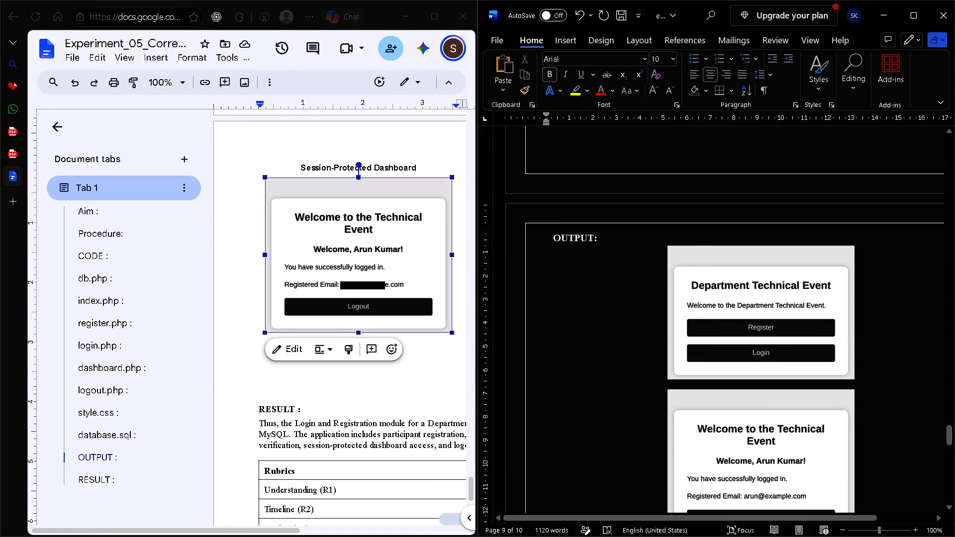
{"action": "scroll", "coordinate": [305, 288], "scroll_direction": "up", "scroll_amount": 2}
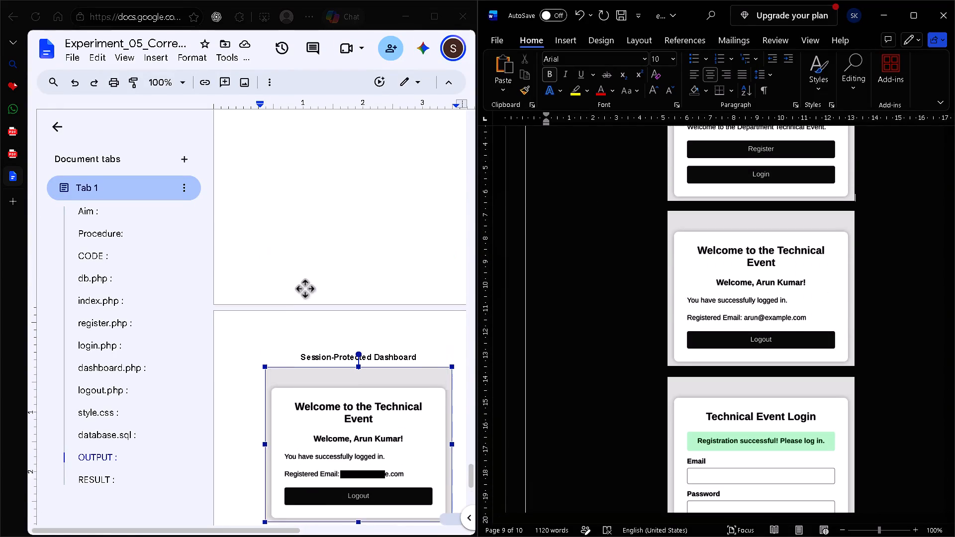
{"action": "scroll", "coordinate": [305, 288], "scroll_direction": "up", "scroll_amount": 9}
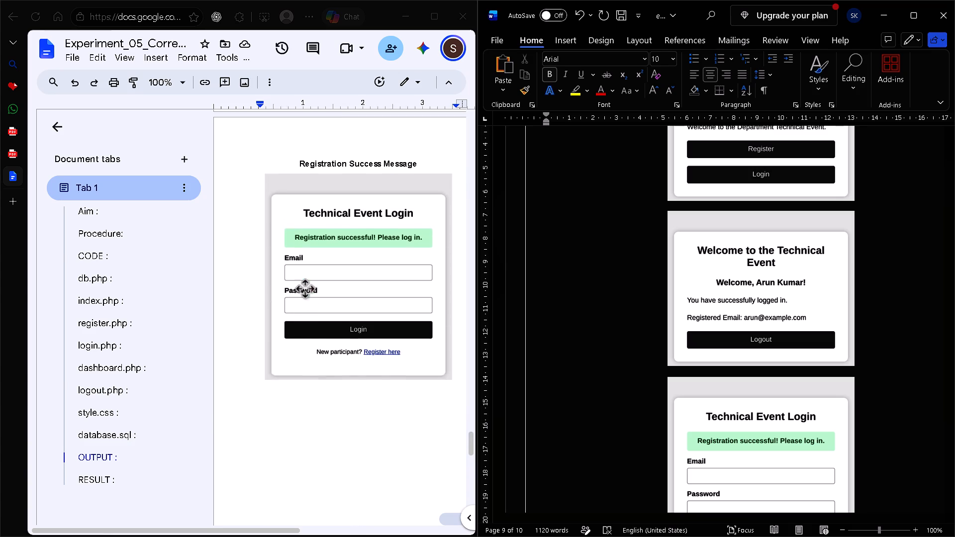
{"action": "scroll", "coordinate": [305, 288], "scroll_direction": "up", "scroll_amount": 1}
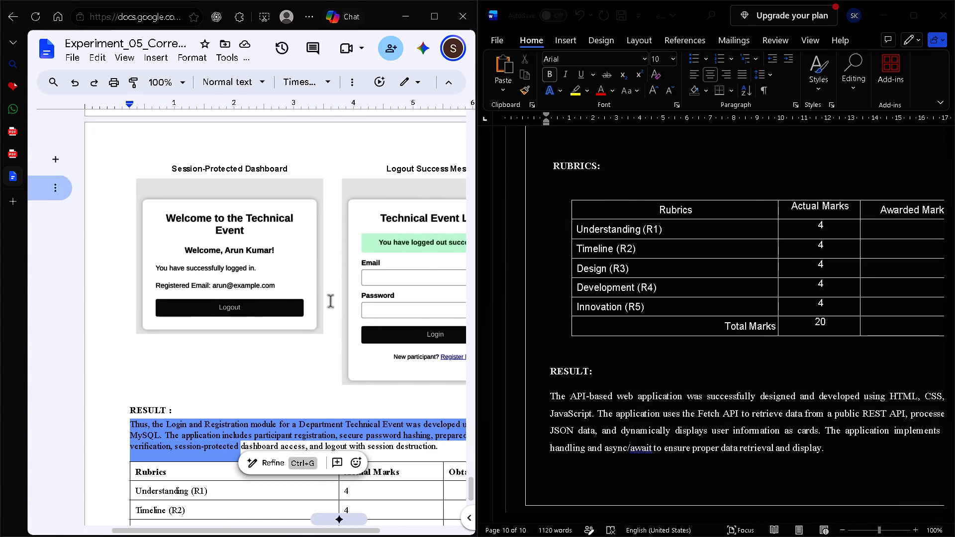
Review the captioned output screenshots in the Google Docs copy, from the Home Page through the Session-Protected Dashboard and logout.
{"action": "scroll", "coordinate": [330, 301], "scroll_direction": "left", "scroll_amount": 2}
{"action": "scroll", "coordinate": [330, 301], "scroll_direction": "up", "scroll_amount": 8}
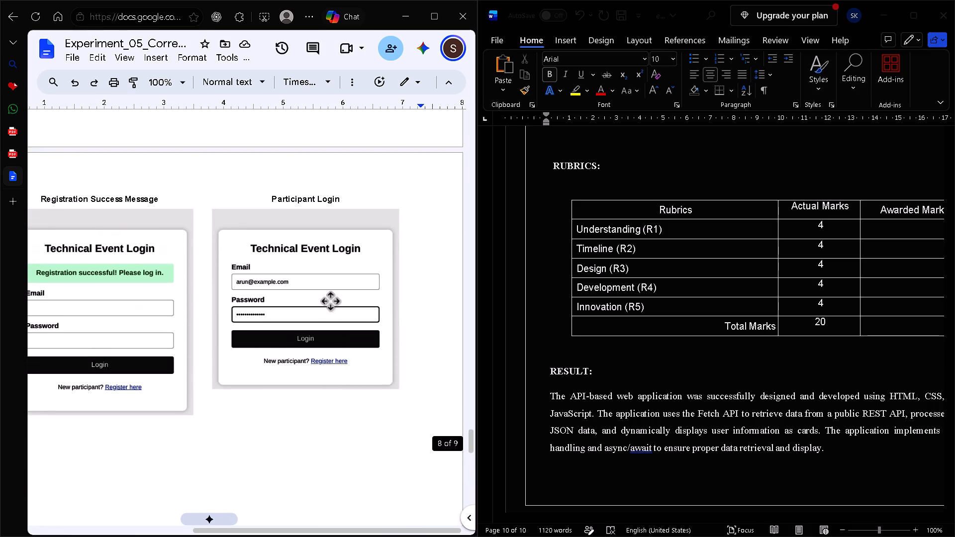
{"action": "scroll", "coordinate": [330, 301], "scroll_direction": "up", "scroll_amount": 15}
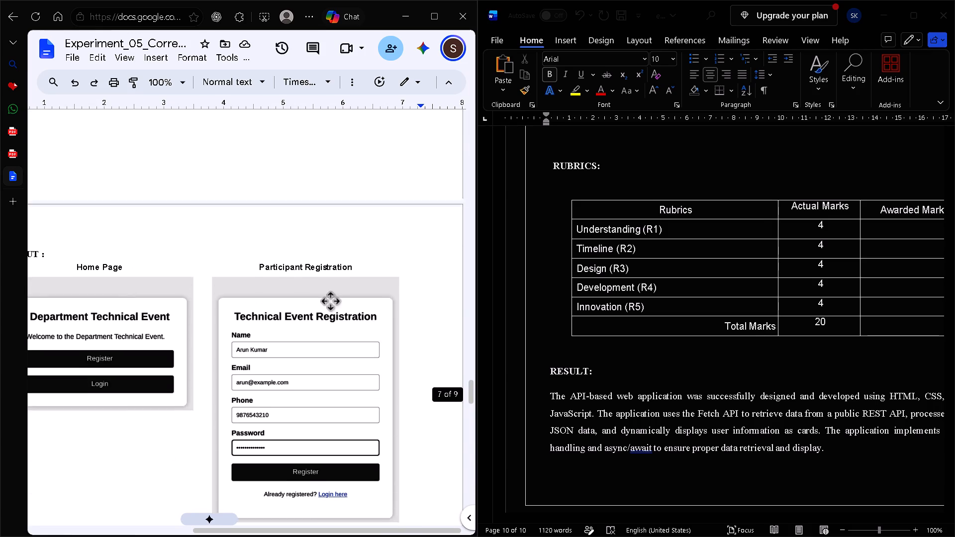
{"action": "scroll", "coordinate": [330, 301], "scroll_direction": "up", "scroll_amount": 12}
{"action": "scroll", "coordinate": [330, 301], "scroll_direction": "down", "scroll_amount": 5}
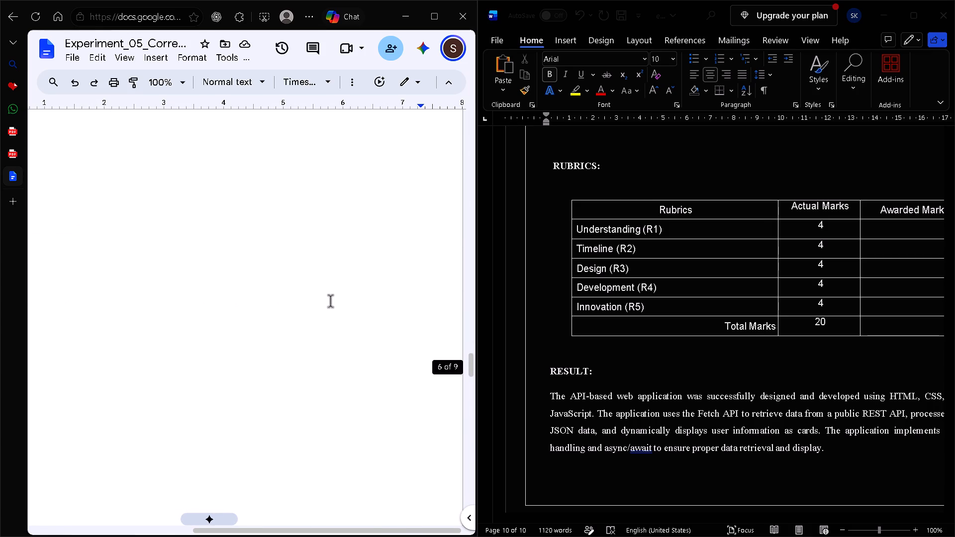
{"action": "scroll", "coordinate": [330, 301], "scroll_direction": "down", "scroll_amount": 7}
{"action": "scroll", "coordinate": [487, 0], "scroll_direction": "up", "scroll_amount": 2}
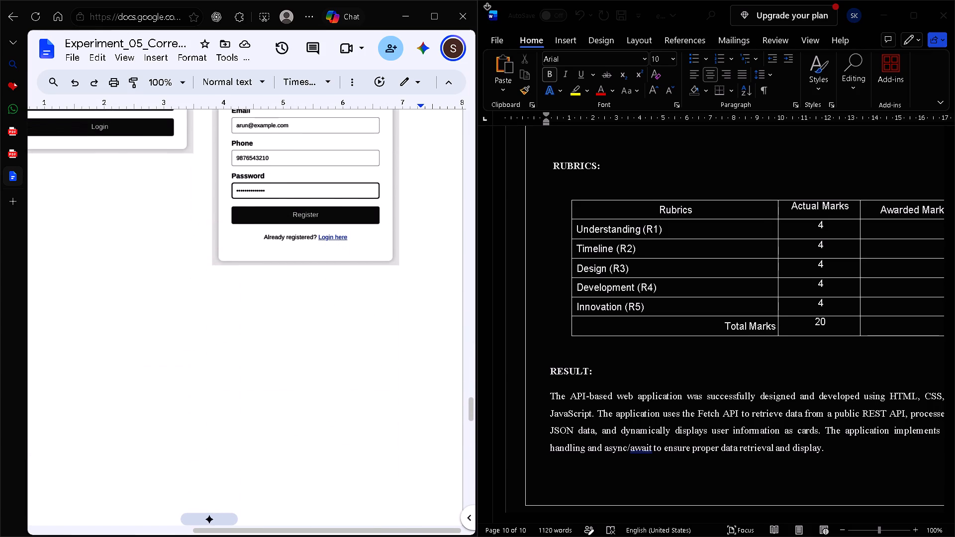
{"action": "scroll", "coordinate": [487, 0], "scroll_direction": "up", "scroll_amount": 2}
{"action": "scroll", "coordinate": [247, 244], "scroll_direction": "right", "scroll_amount": 3}
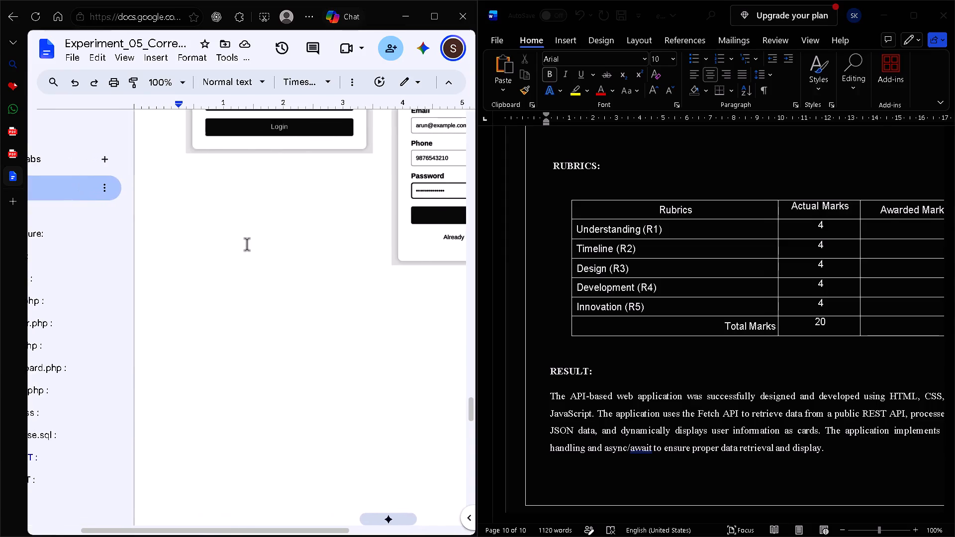
{"action": "scroll", "coordinate": [247, 244], "scroll_direction": "up", "scroll_amount": 5}
{"action": "scroll", "coordinate": [247, 244], "scroll_direction": "down", "scroll_amount": 9}
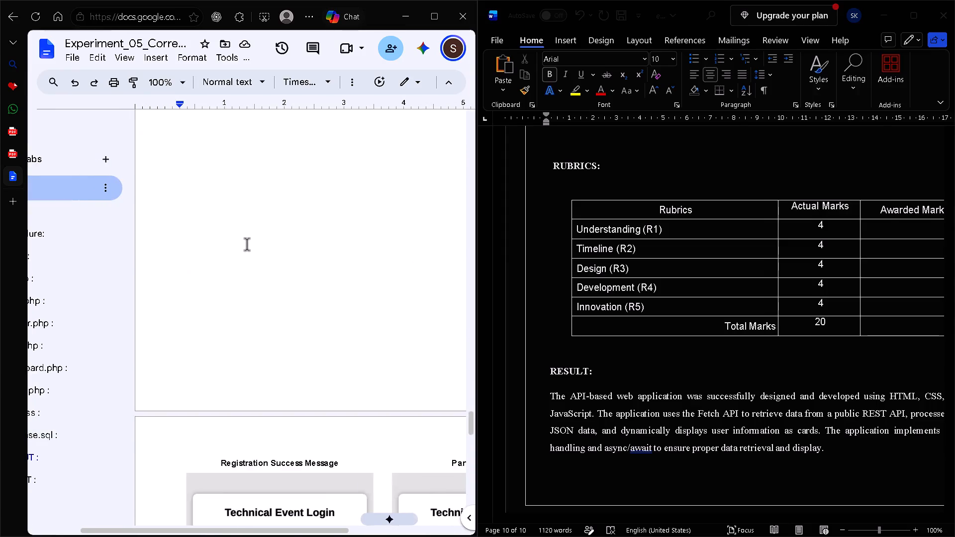
{"action": "scroll", "coordinate": [247, 244], "scroll_direction": "down", "scroll_amount": 5}
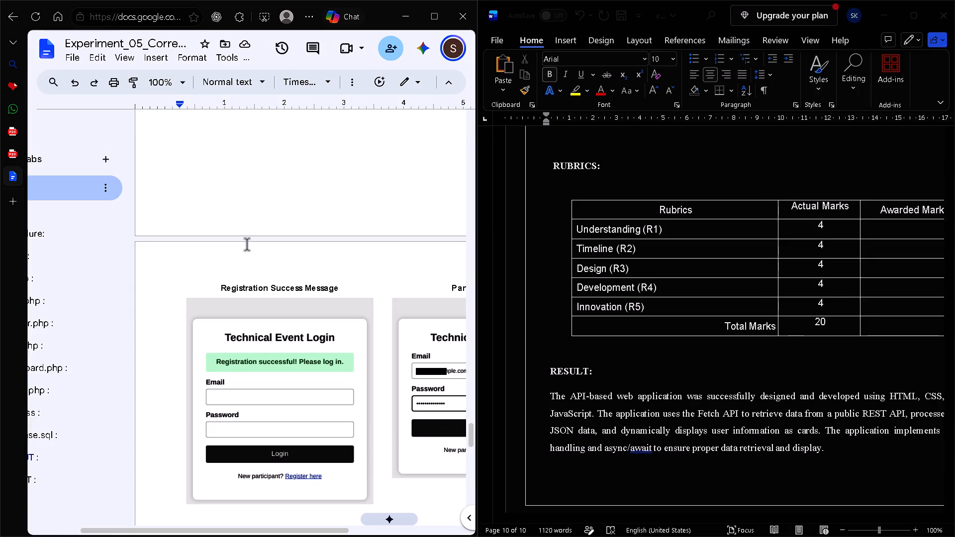
{"action": "scroll", "coordinate": [294, 319], "scroll_direction": "down", "scroll_amount": 5}
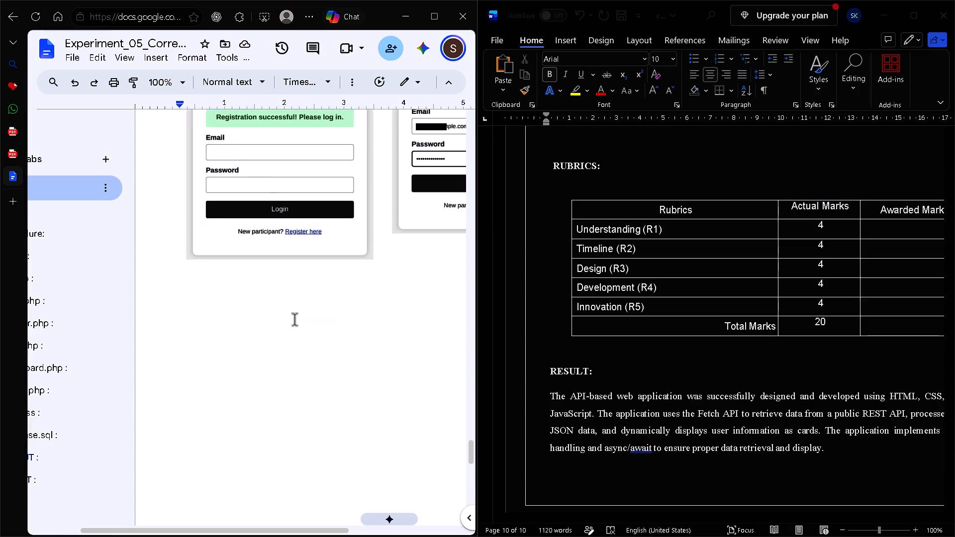
{"action": "scroll", "coordinate": [294, 319], "scroll_direction": "down", "scroll_amount": 6}
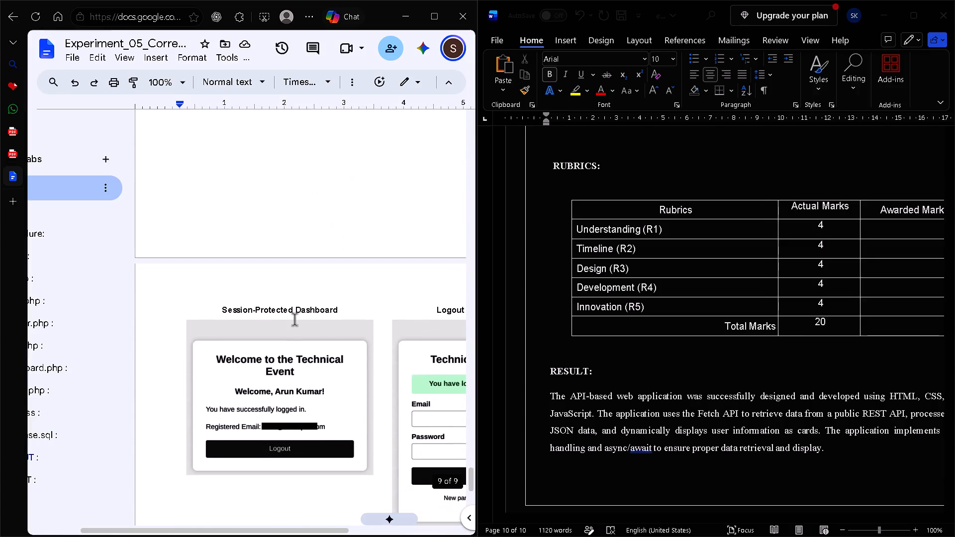
Check the screenshots in exp4.docx's OUTPUT section against the Google Docs copy for anything missing.
{"action": "scroll", "coordinate": [682, 366], "scroll_direction": "up", "scroll_amount": 11}
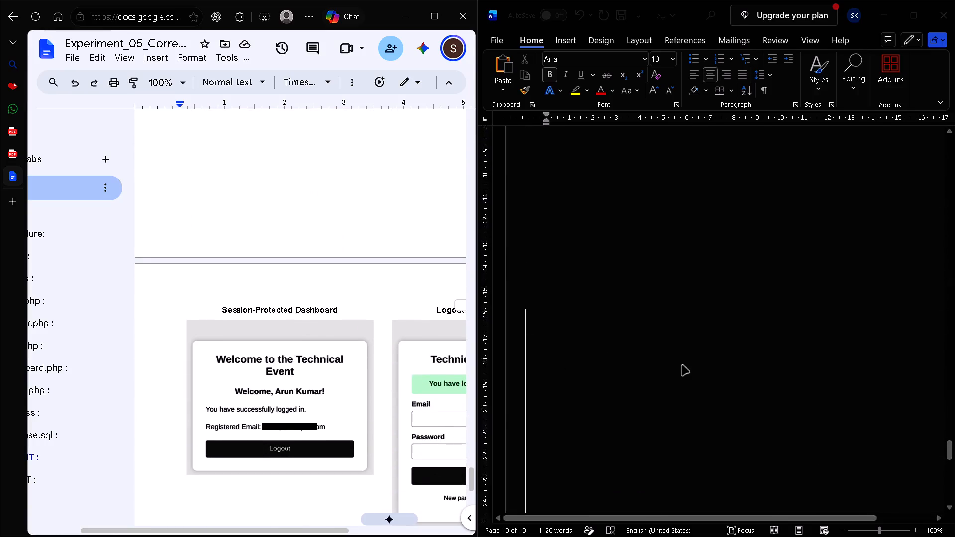
{"action": "scroll", "coordinate": [682, 366], "scroll_direction": "up", "scroll_amount": 6}
{"action": "scroll", "coordinate": [682, 366], "scroll_direction": "down", "scroll_amount": 5}
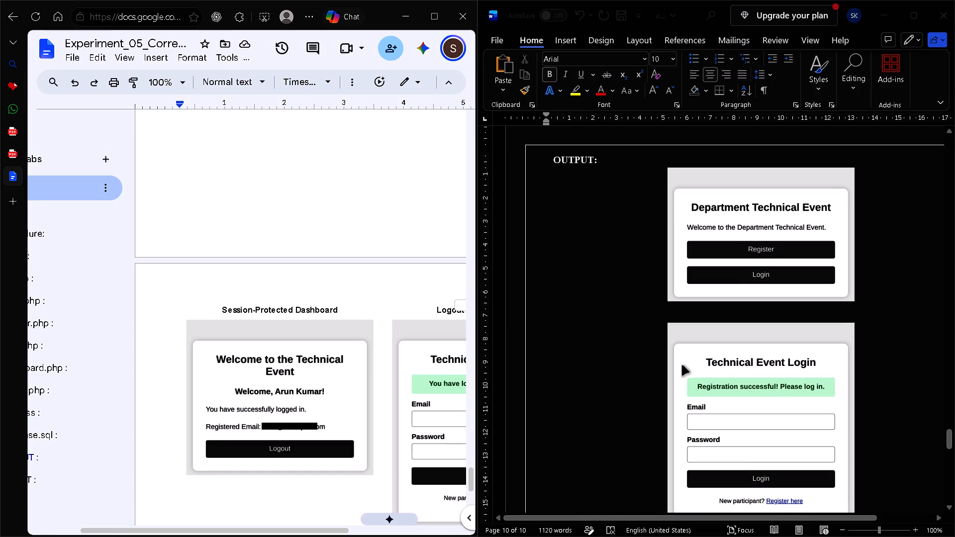
{"action": "scroll", "coordinate": [682, 366], "scroll_direction": "down", "scroll_amount": 1}
{"action": "scroll", "coordinate": [835, 415], "scroll_direction": "down", "scroll_amount": 6}
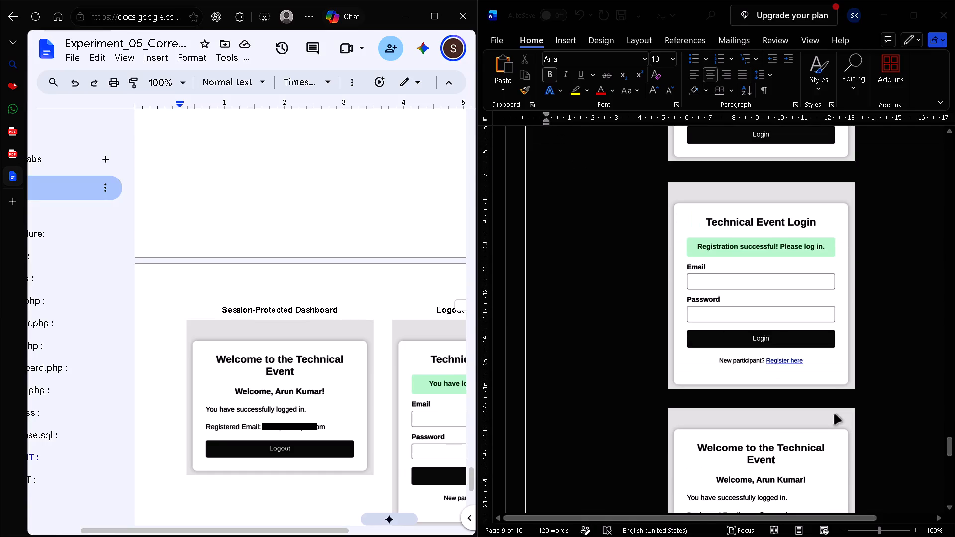
{"action": "scroll", "coordinate": [835, 415], "scroll_direction": "down", "scroll_amount": 2}
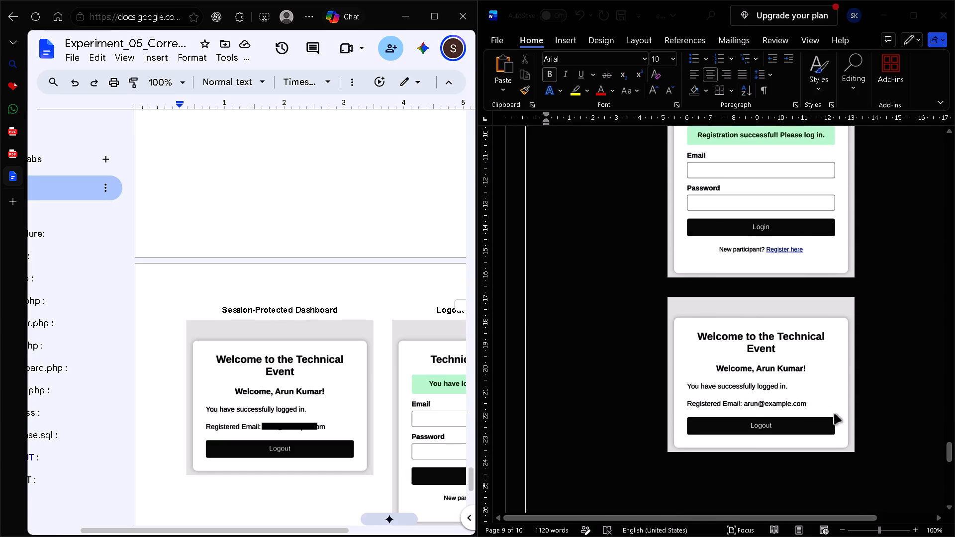
{"action": "scroll", "coordinate": [265, 341], "scroll_direction": "up", "scroll_amount": 2}
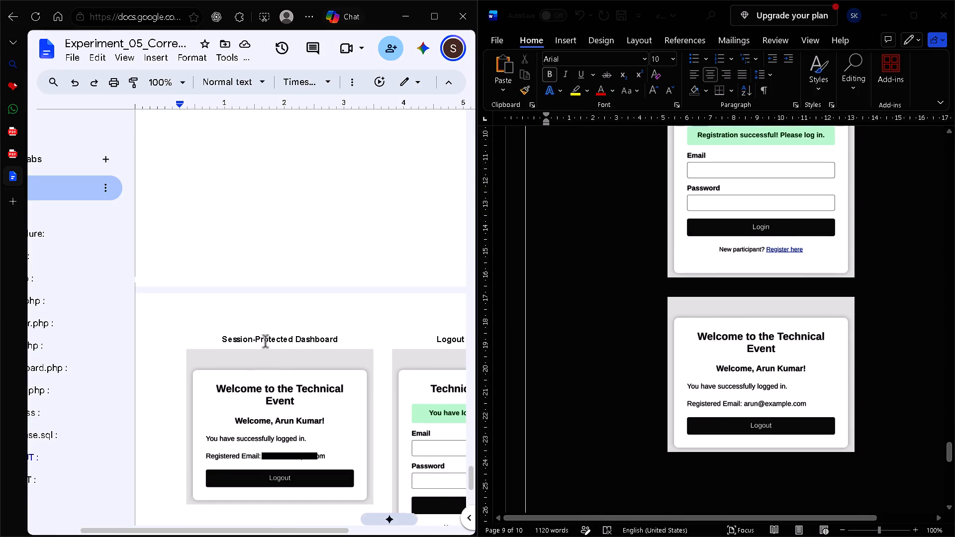
{"action": "scroll", "coordinate": [265, 341], "scroll_direction": "up", "scroll_amount": 14}
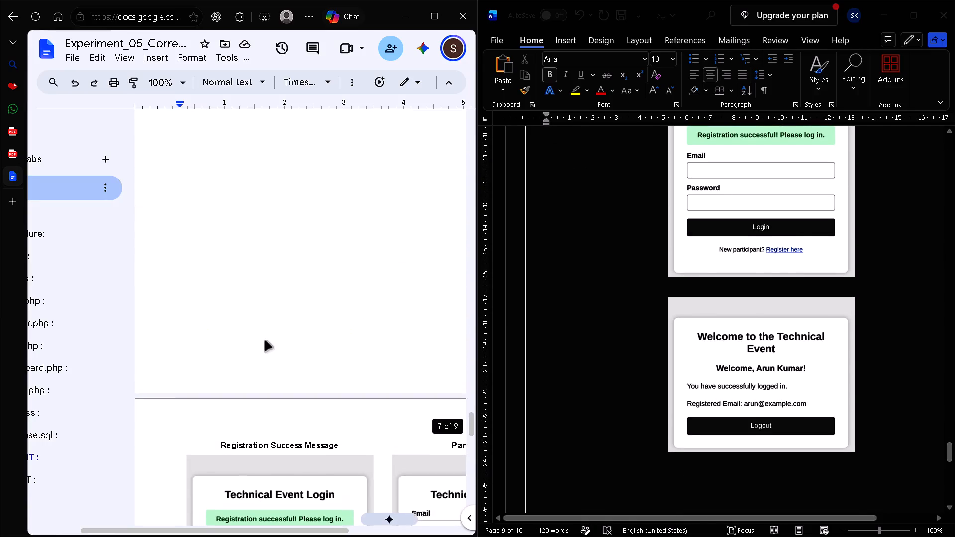
{"action": "scroll", "coordinate": [265, 341], "scroll_direction": "up", "scroll_amount": 2}
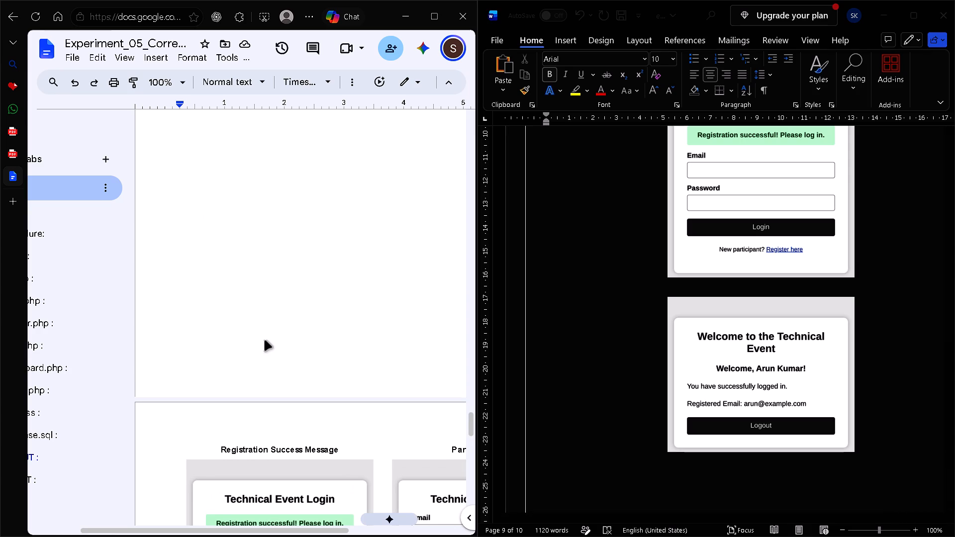
{"action": "scroll", "coordinate": [607, 367], "scroll_direction": "up", "scroll_amount": 5}
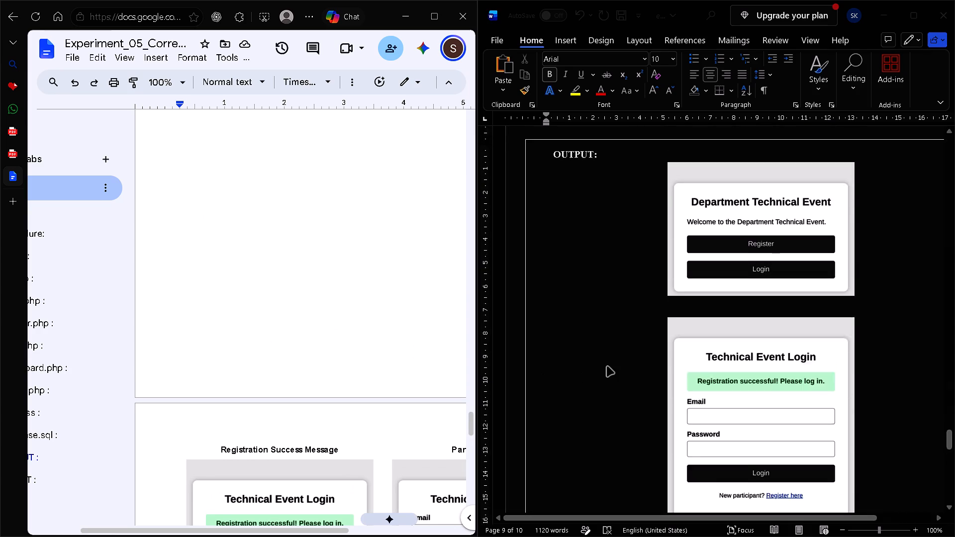
{"action": "scroll", "coordinate": [607, 367], "scroll_direction": "down", "scroll_amount": 5}
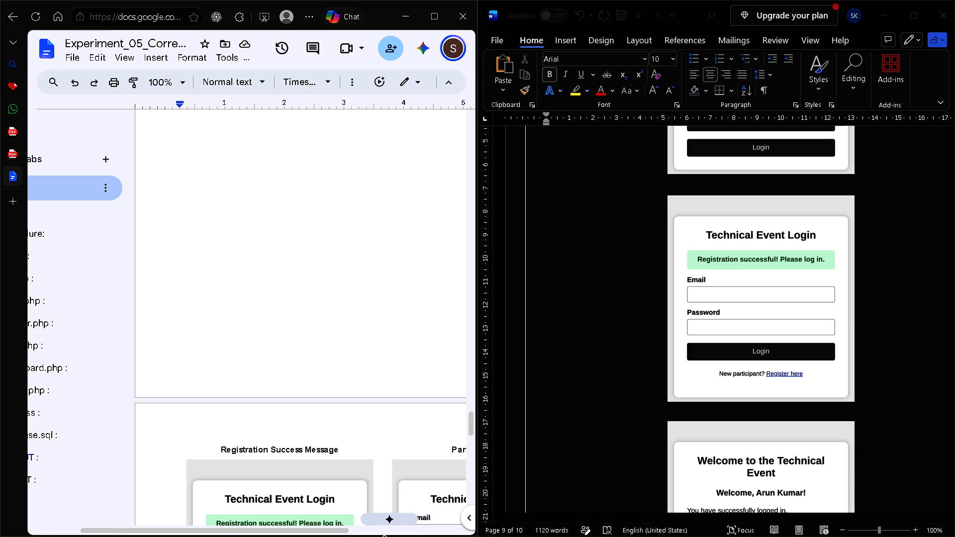
{"action": "left_click", "coordinate": [602, 519]}
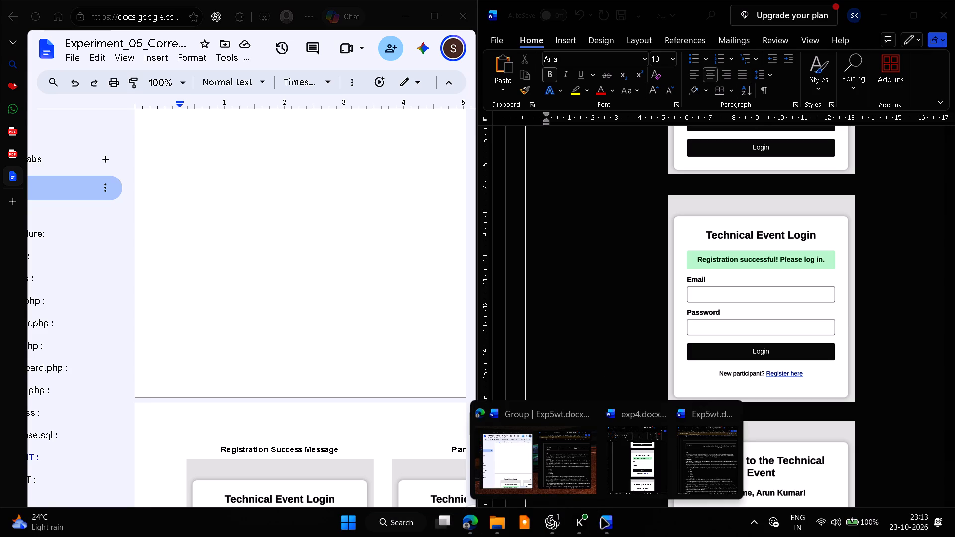
{"action": "left_click", "coordinate": [708, 476]}
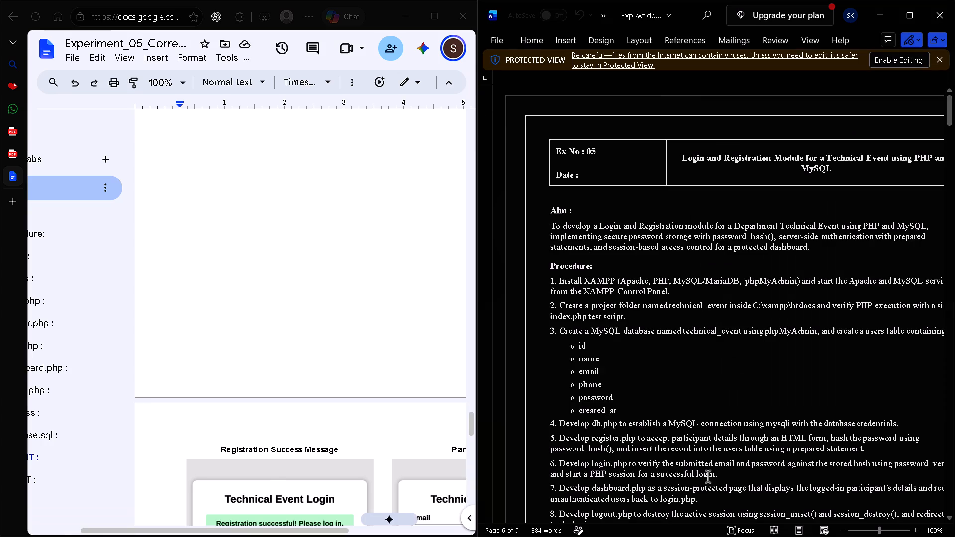
{"action": "scroll", "coordinate": [604, 363], "scroll_direction": "down", "scroll_amount": 12}
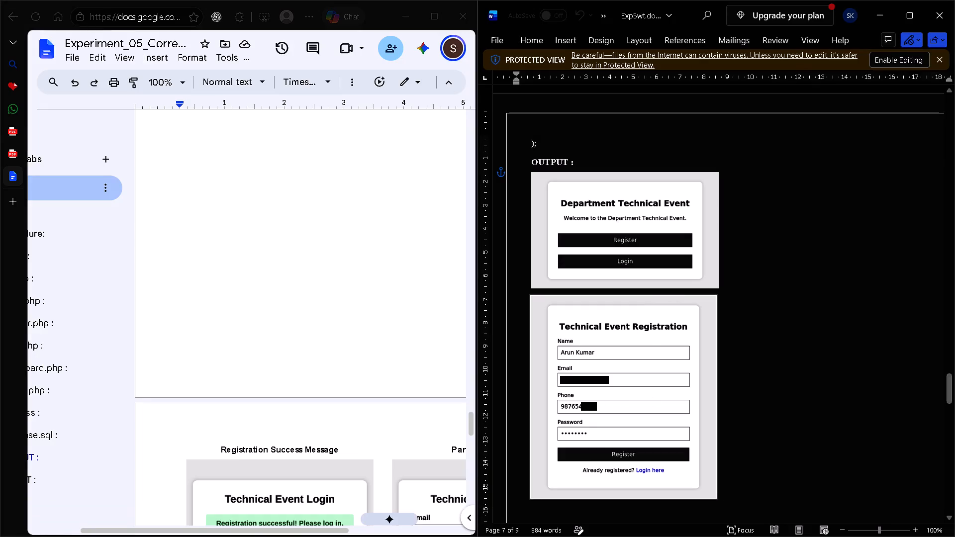
{"action": "key", "text": "ctrl+c"}
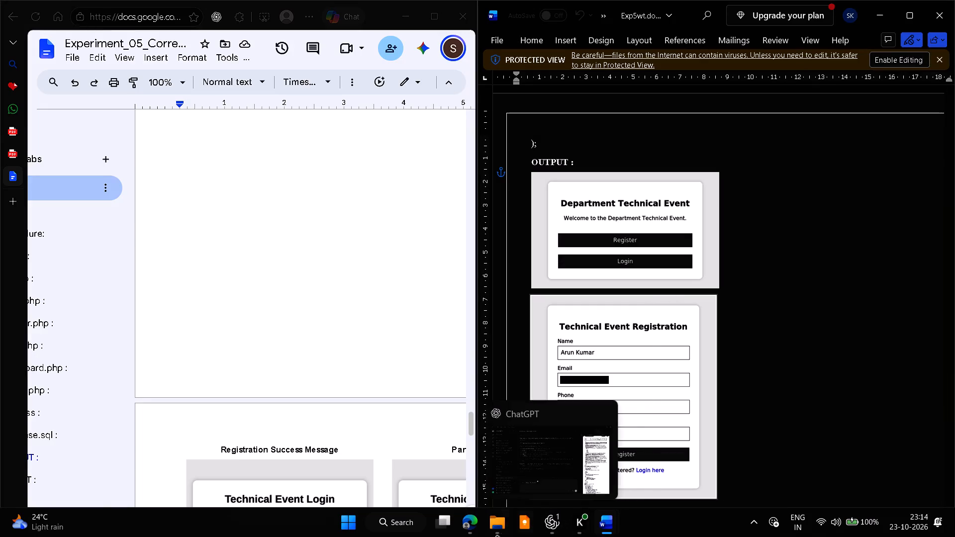
{"action": "left_click", "coordinate": [474, 536]}
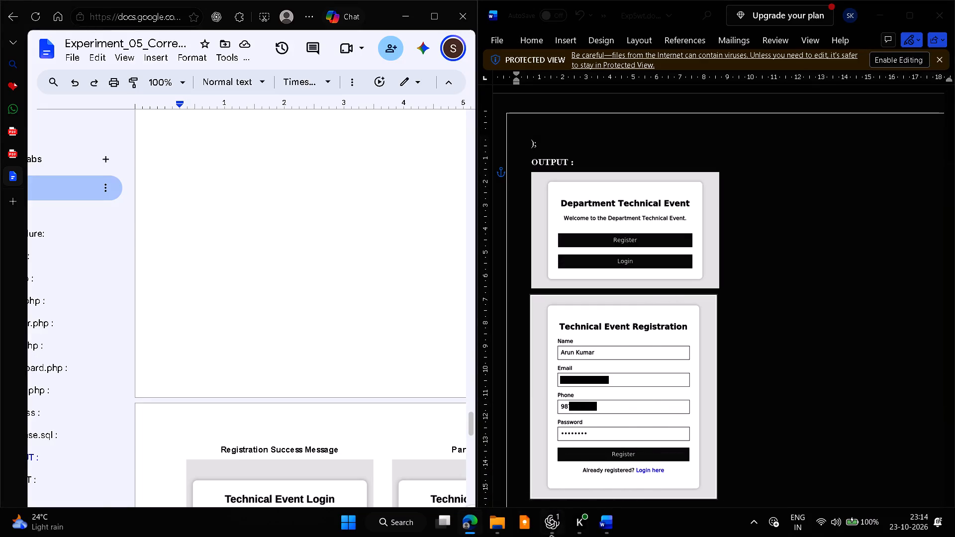
{"action": "left_click", "coordinate": [599, 536]}
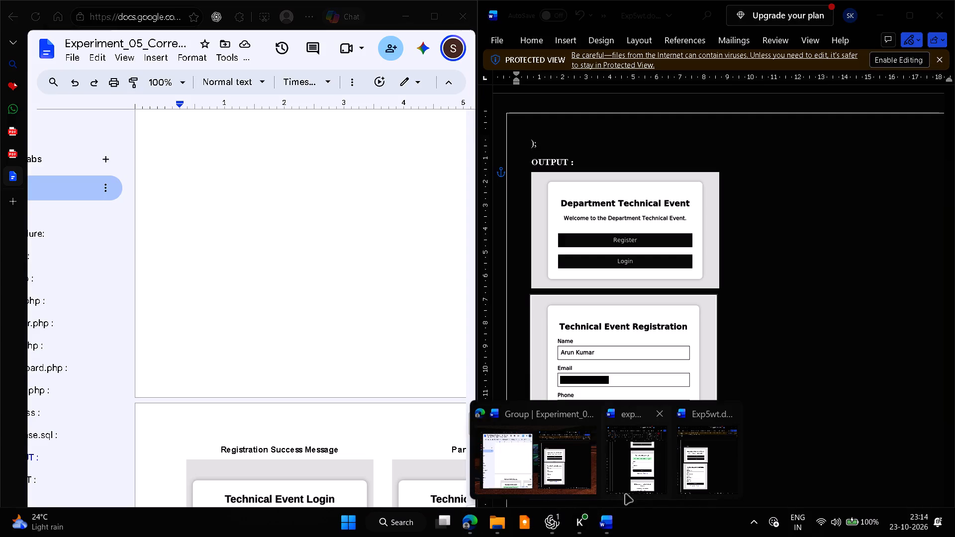
{"action": "left_click", "coordinate": [640, 487]}
{"action": "left_click", "coordinate": [765, 248]}
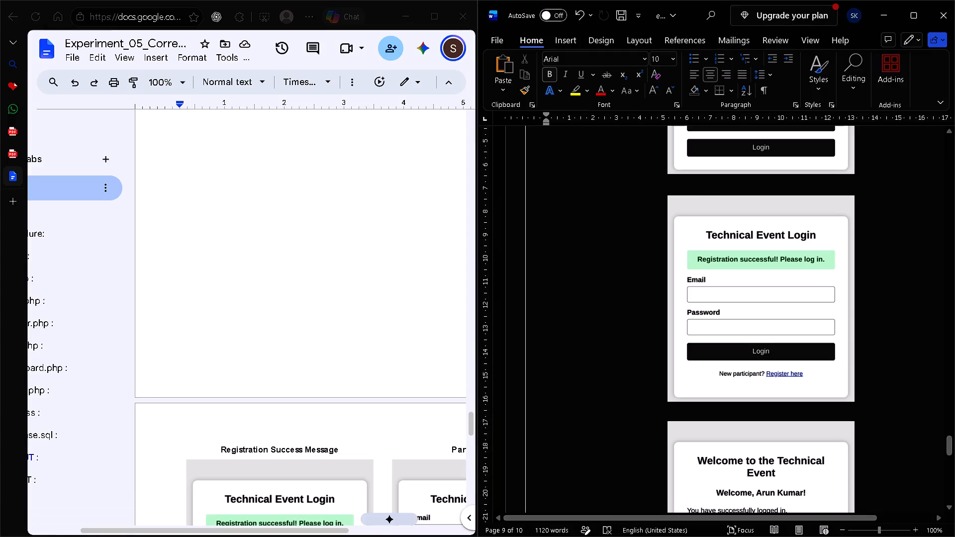
{"action": "key", "text": "Delete"}
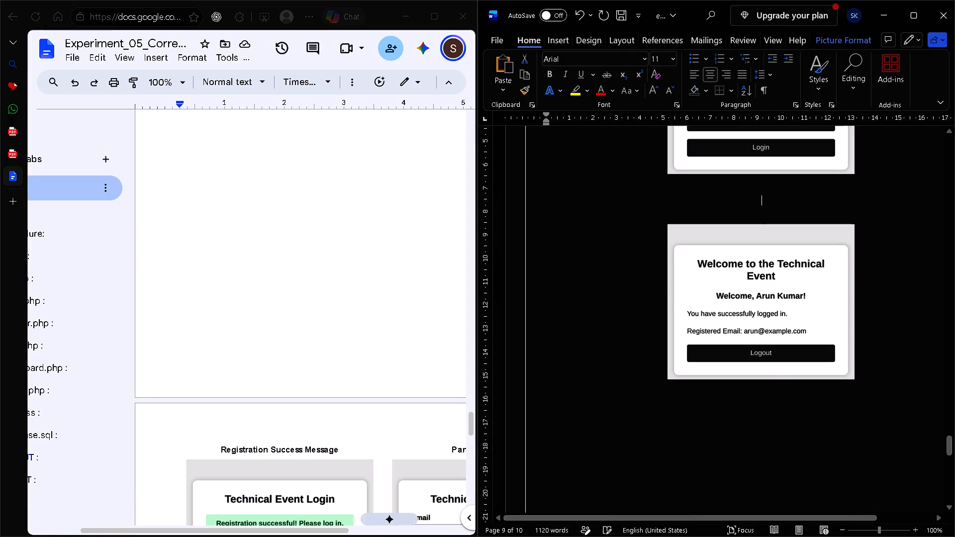
{"action": "key", "text": "ctrl+v"}
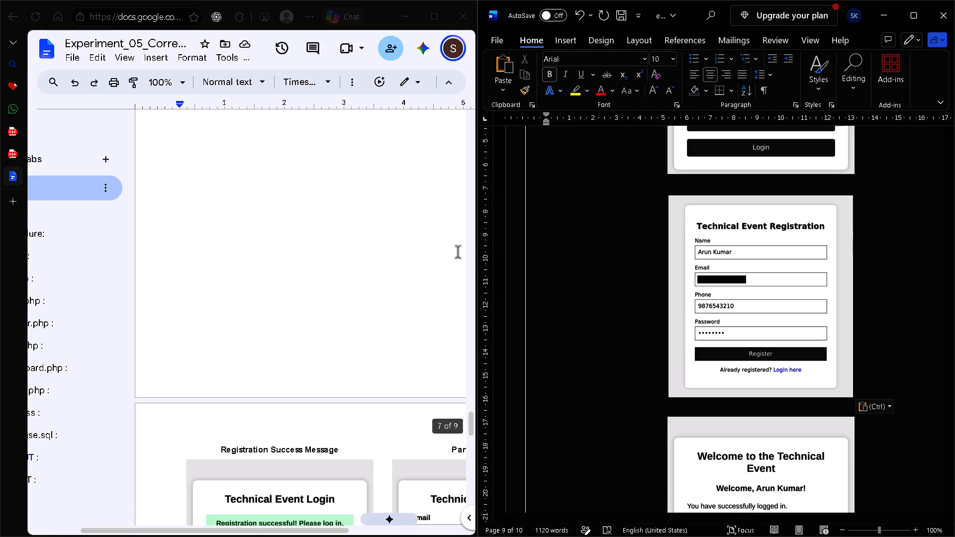
Return to Exp5wt.docx and copy the filled-in Technical Event Login screenshot from its OUTPUT section.
{"action": "left_click", "coordinate": [896, 17]}
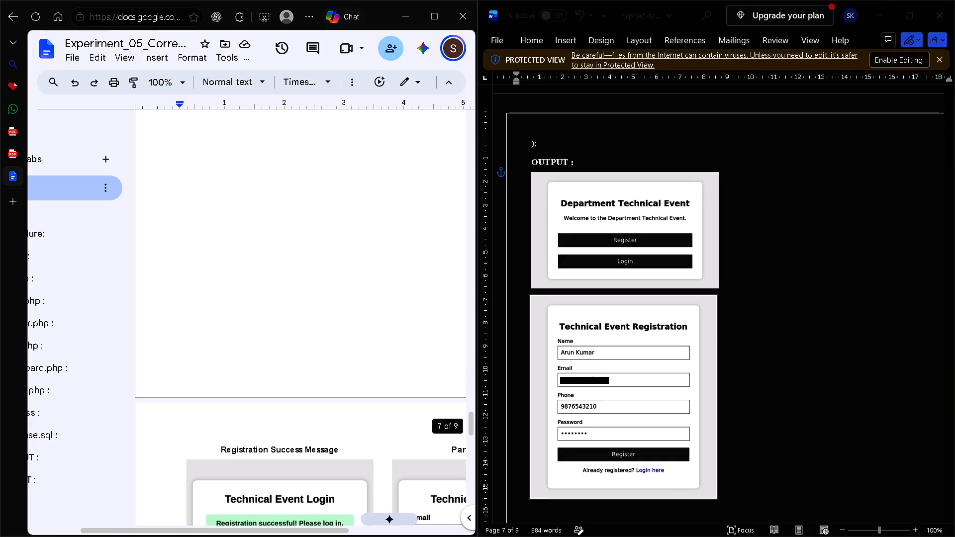
{"action": "scroll", "coordinate": [769, 341], "scroll_direction": "down", "scroll_amount": 13}
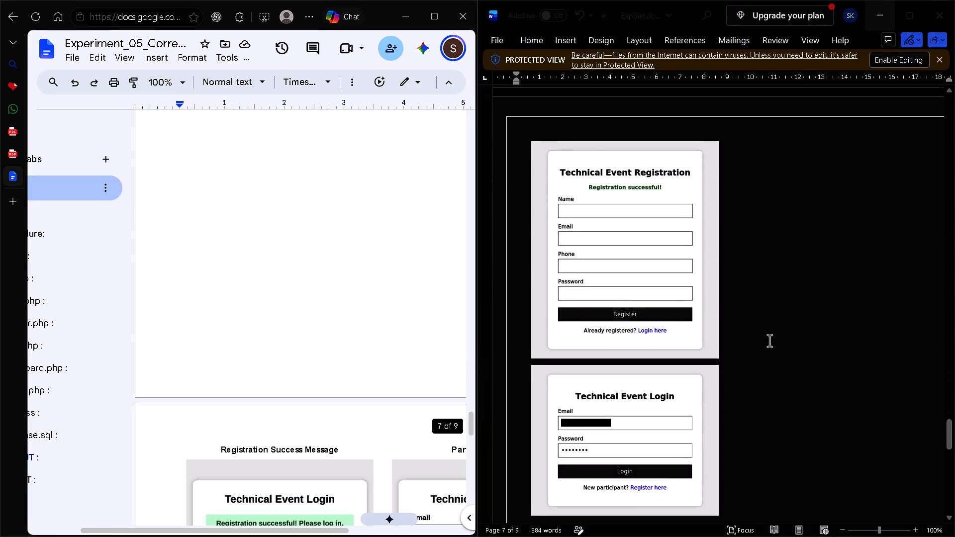
{"action": "scroll", "coordinate": [769, 341], "scroll_direction": "down", "scroll_amount": 6}
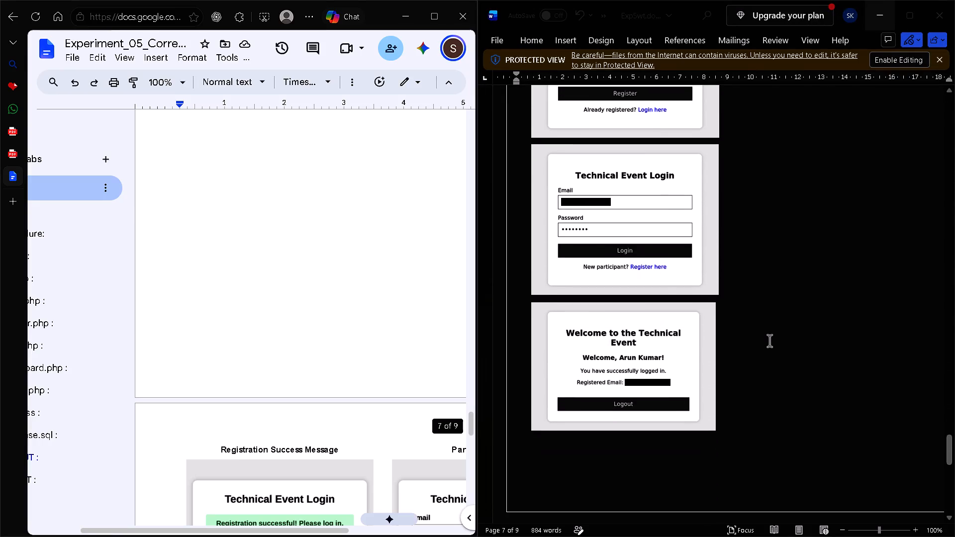
{"action": "scroll", "coordinate": [769, 341], "scroll_direction": "down", "scroll_amount": 1}
{"action": "left_click", "coordinate": [649, 271]}
{"action": "left_click", "coordinate": [649, 271]}
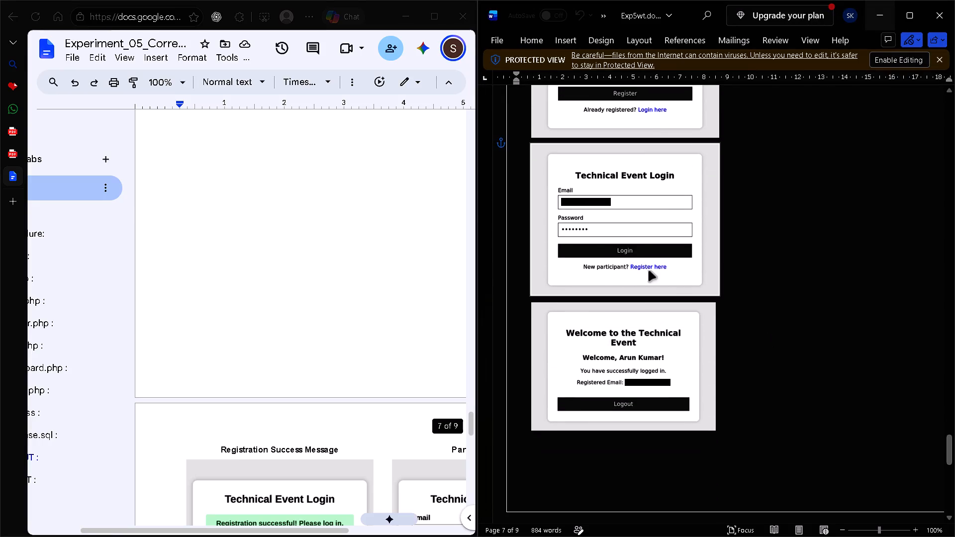
{"action": "key", "text": "ctrl+c"}
{"action": "key", "text": "ctrl+x"}
{"action": "key", "text": "ctrl+c"}
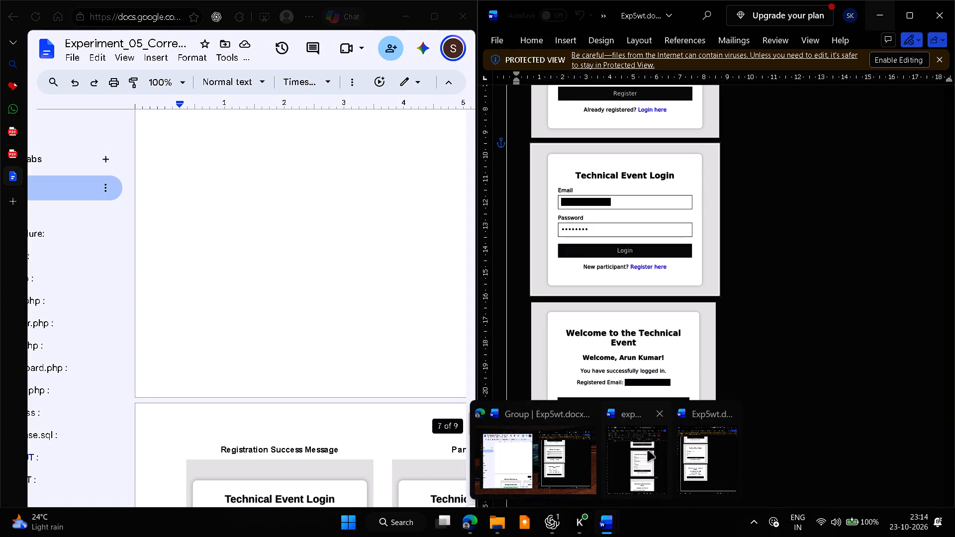
Paste the copied Technical Event Login screenshot on a new line below the Technical Event Registration screenshot in exp4.docx.
{"action": "left_click", "coordinate": [684, 453]}
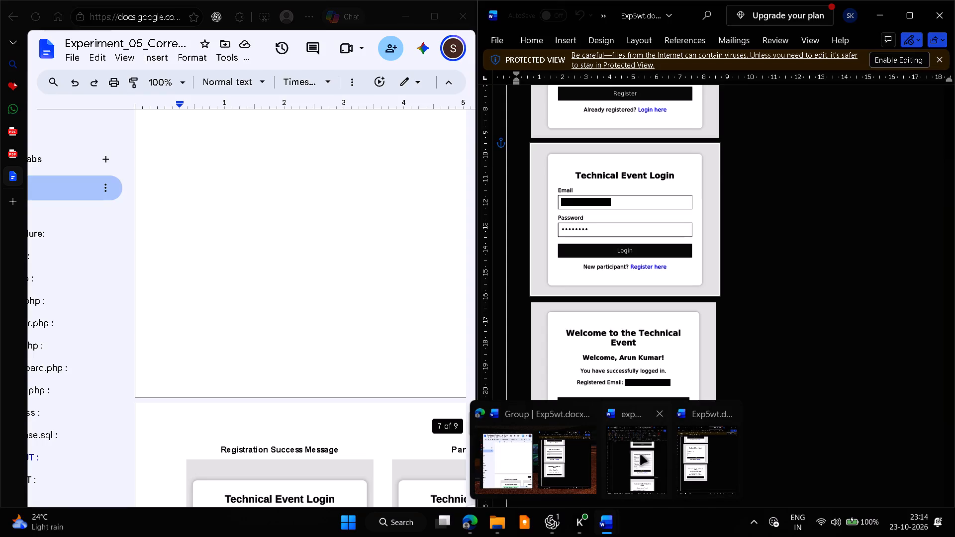
{"action": "left_click", "coordinate": [639, 455]}
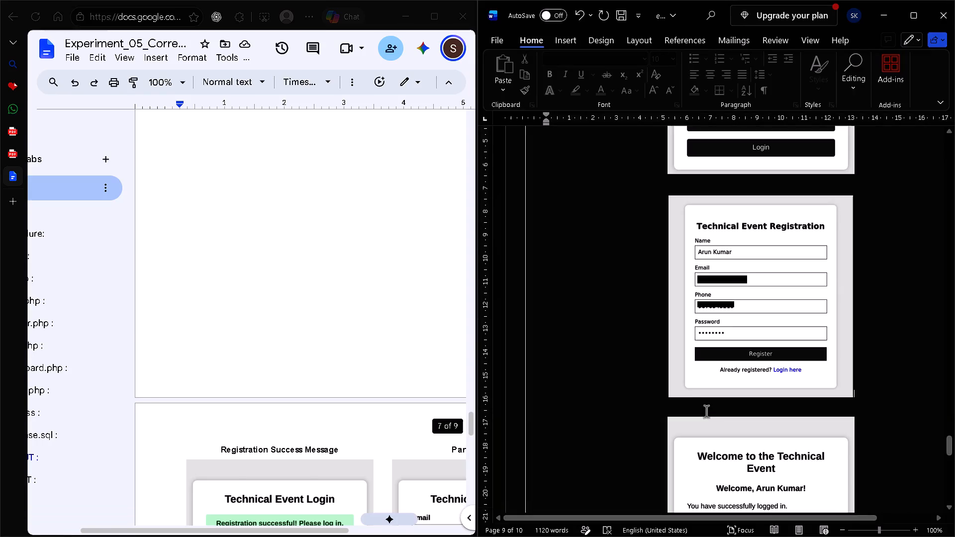
{"action": "scroll", "coordinate": [714, 408], "scroll_direction": "down", "scroll_amount": 5}
{"action": "key", "text": "Return"}
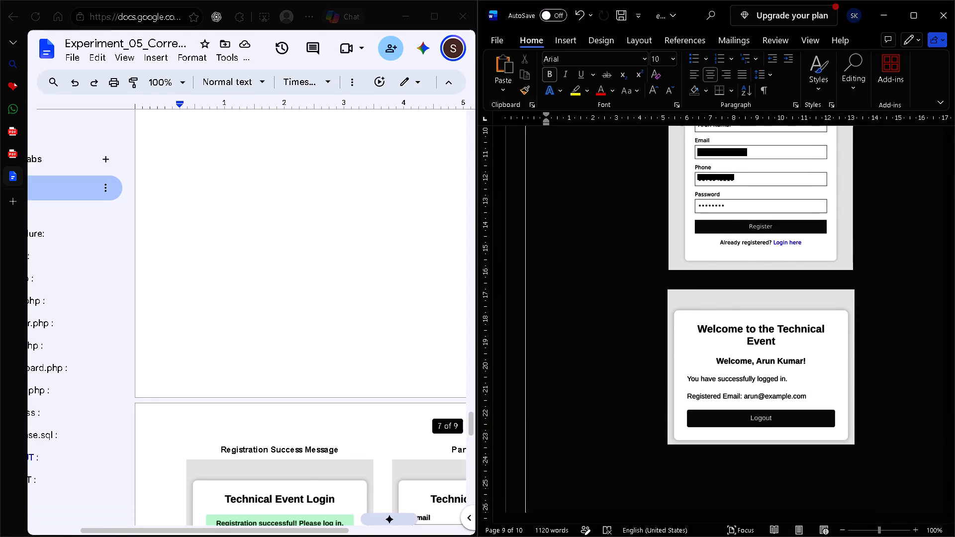
{"action": "key", "text": "Return"}
{"action": "key", "text": "ctrl+v"}
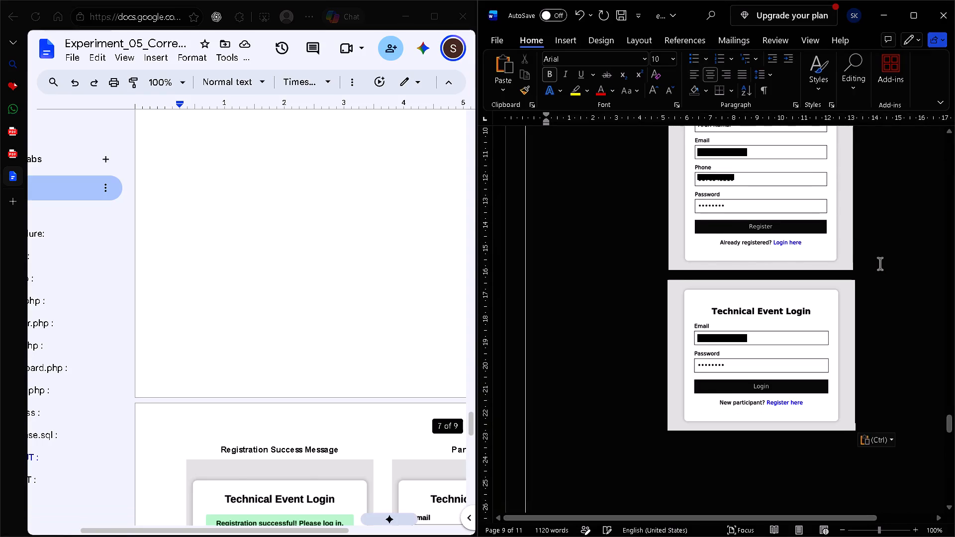
Left-align the Department Technical Event screenshot under the OUTPUT heading in exp4.docx.
{"action": "scroll", "coordinate": [880, 264], "scroll_direction": "up", "scroll_amount": 6}
{"action": "scroll", "coordinate": [880, 264], "scroll_direction": "down", "scroll_amount": 3}
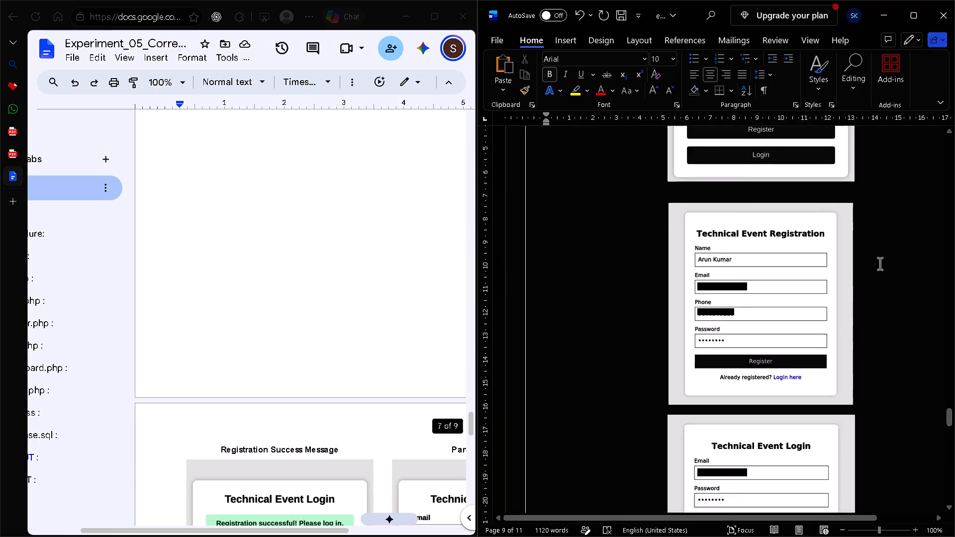
{"action": "scroll", "coordinate": [880, 264], "scroll_direction": "down", "scroll_amount": 11}
{"action": "scroll", "coordinate": [880, 264], "scroll_direction": "up", "scroll_amount": 5}
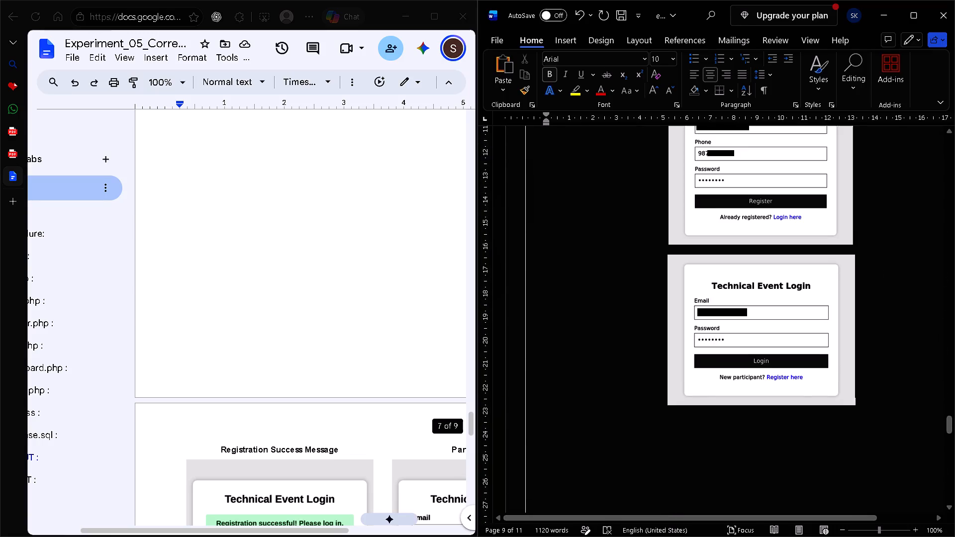
{"action": "scroll", "coordinate": [880, 264], "scroll_direction": "up", "scroll_amount": 7}
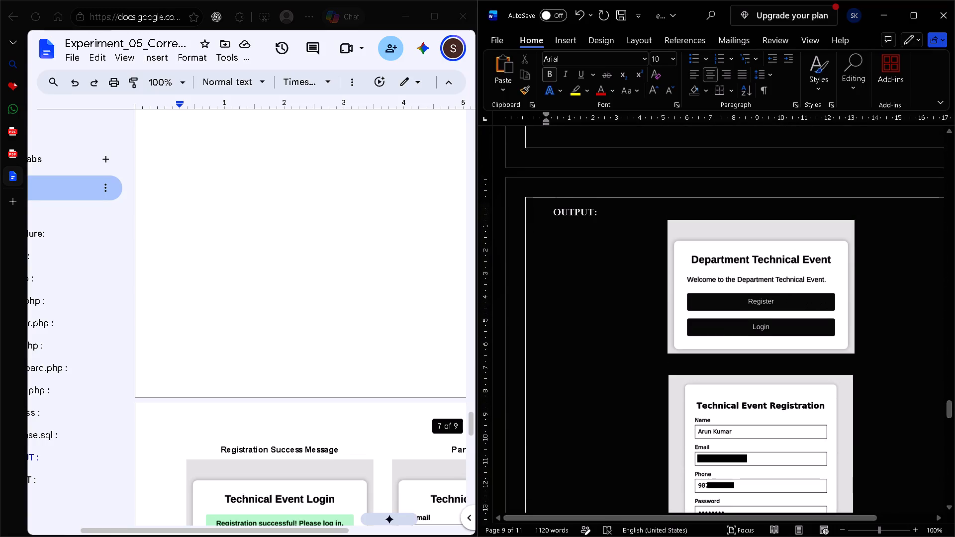
{"action": "left_click", "coordinate": [771, 286]}
{"action": "left_click_drag", "start_coordinate": [771, 286], "coordinate": [635, 287]}
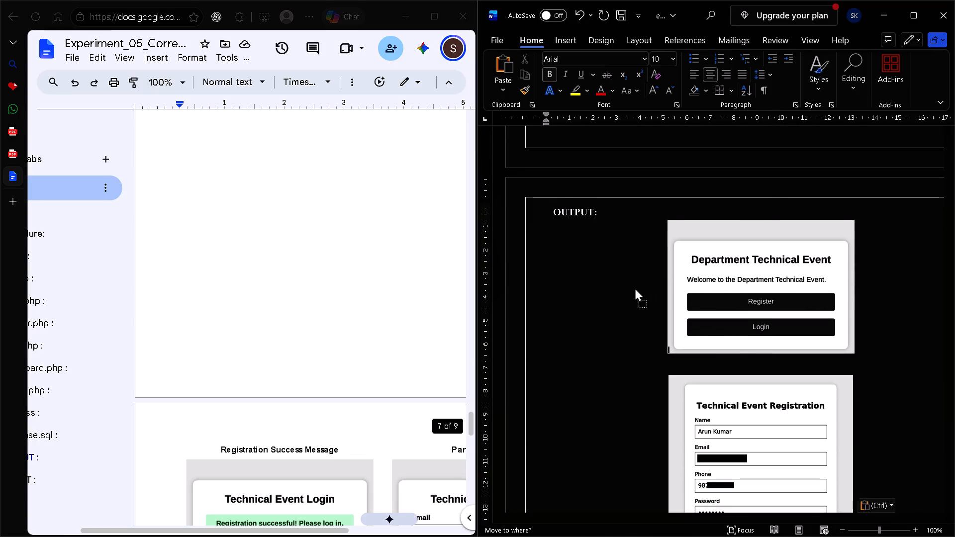
{"action": "left_click_drag", "start_coordinate": [635, 287], "coordinate": [634, 288]}
{"action": "left_click", "coordinate": [694, 71]}
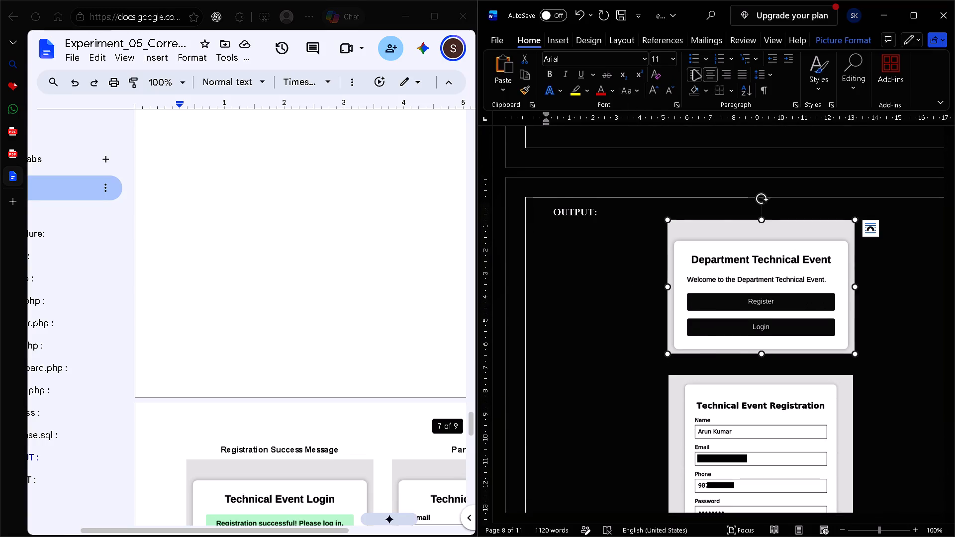
{"action": "left_click_drag", "start_coordinate": [687, 282], "coordinate": [687, 312]}
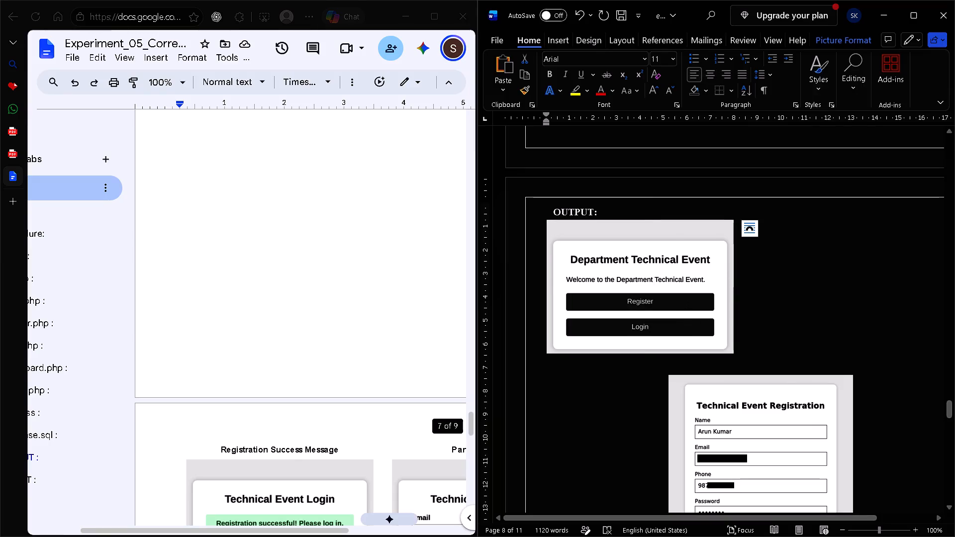
{"action": "left_click_drag", "start_coordinate": [645, 219], "coordinate": [647, 242]}
{"action": "left_click_drag", "start_coordinate": [645, 287], "coordinate": [645, 306]}
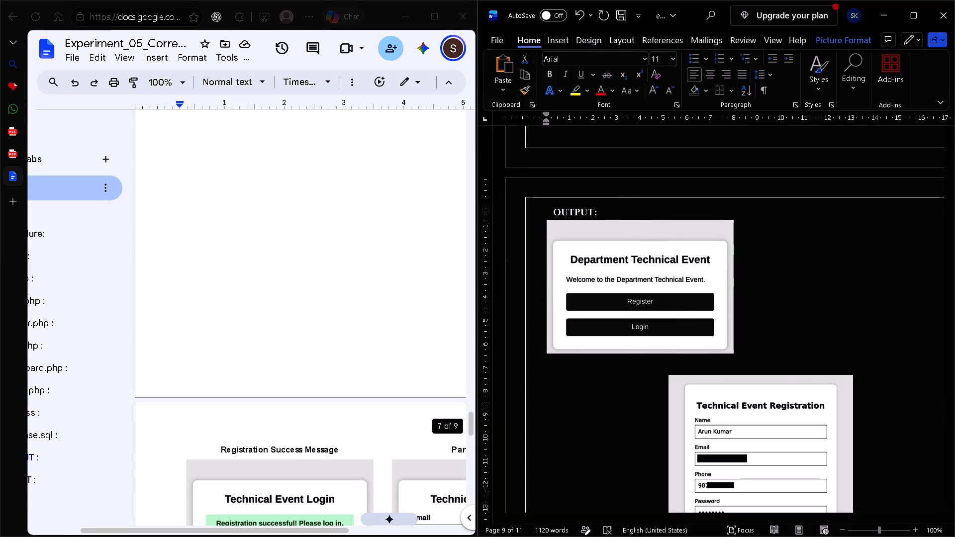
Move the Technical Event Registration screenshot up beside the Department Technical Event screenshot, on the same line.
{"action": "left_click", "coordinate": [729, 438]}
{"action": "left_click_drag", "start_coordinate": [729, 438], "coordinate": [799, 294]}
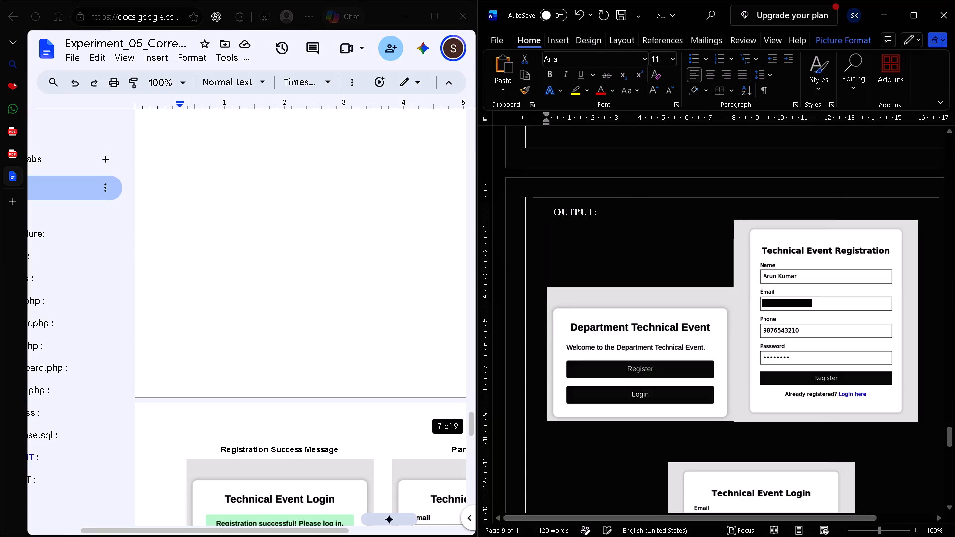
{"action": "left_click_drag", "start_coordinate": [646, 339], "coordinate": [645, 339]}
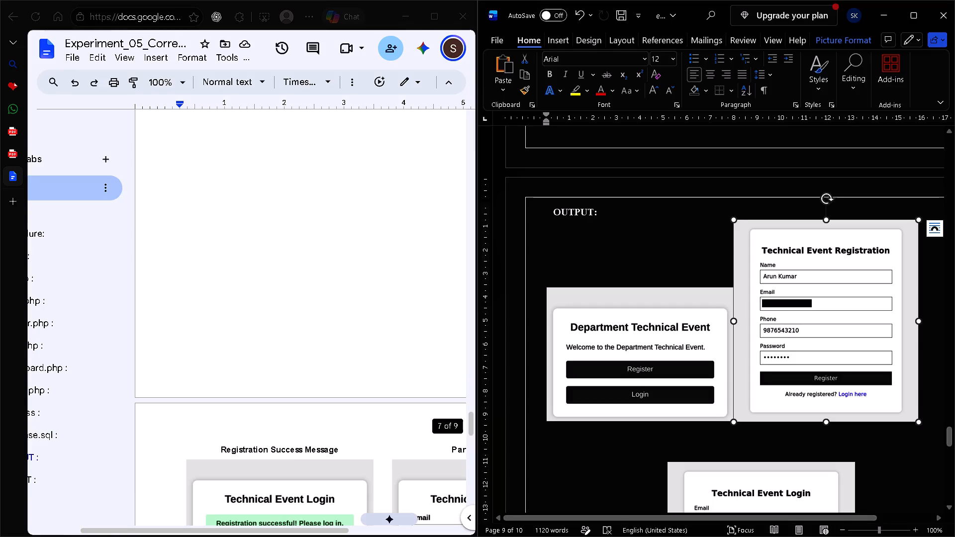
{"action": "left_click_drag", "start_coordinate": [645, 339], "coordinate": [617, 339]}
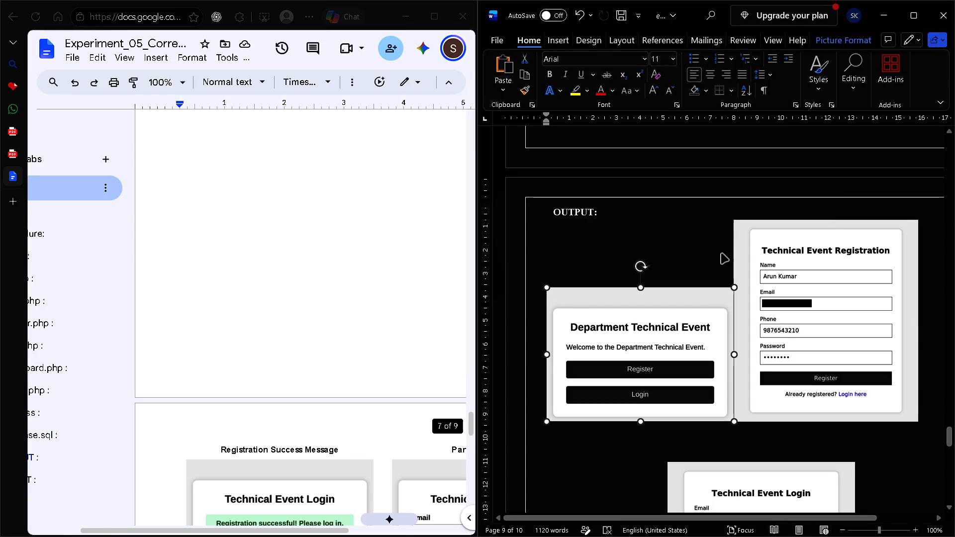
{"action": "left_click", "coordinate": [722, 254]}
Add a space on the blank line below the paired screenshots and left-align the Technical Event Login screenshot.
{"action": "scroll", "coordinate": [738, 275], "scroll_direction": "down", "scroll_amount": 1}
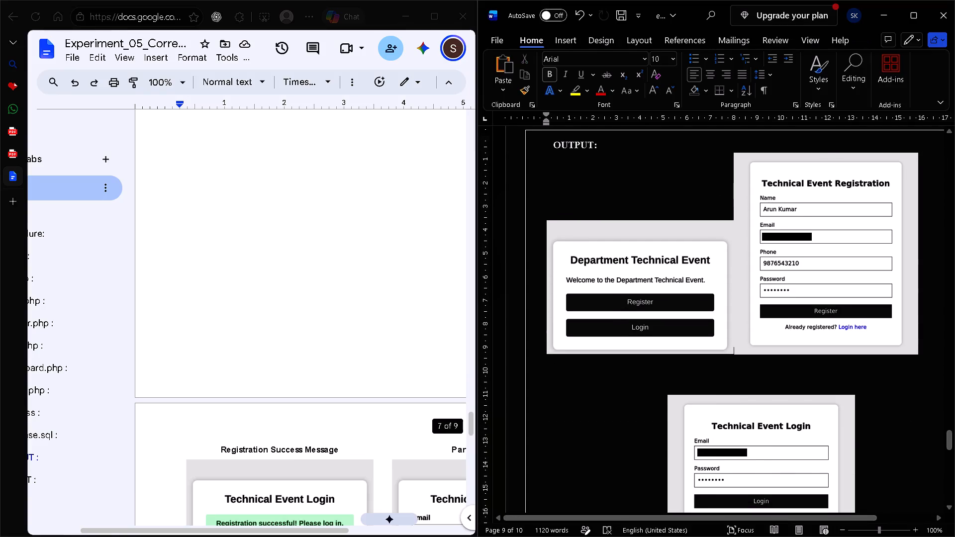
{"action": "left_click", "coordinate": [722, 364]}
{"action": "key", "text": "space"}
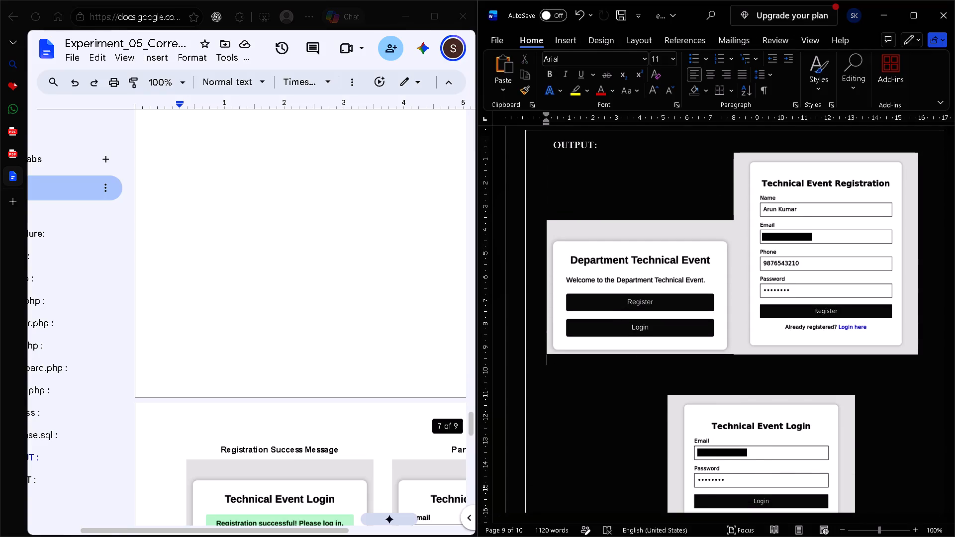
{"action": "scroll", "coordinate": [856, 219], "scroll_direction": "down", "scroll_amount": 2}
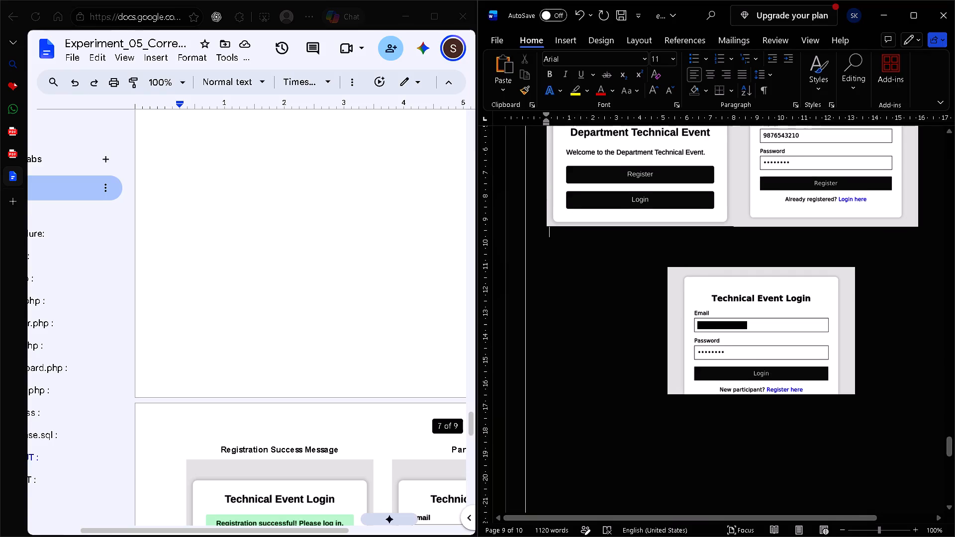
{"action": "scroll", "coordinate": [856, 219], "scroll_direction": "down", "scroll_amount": 1}
{"action": "left_click", "coordinate": [774, 319]}
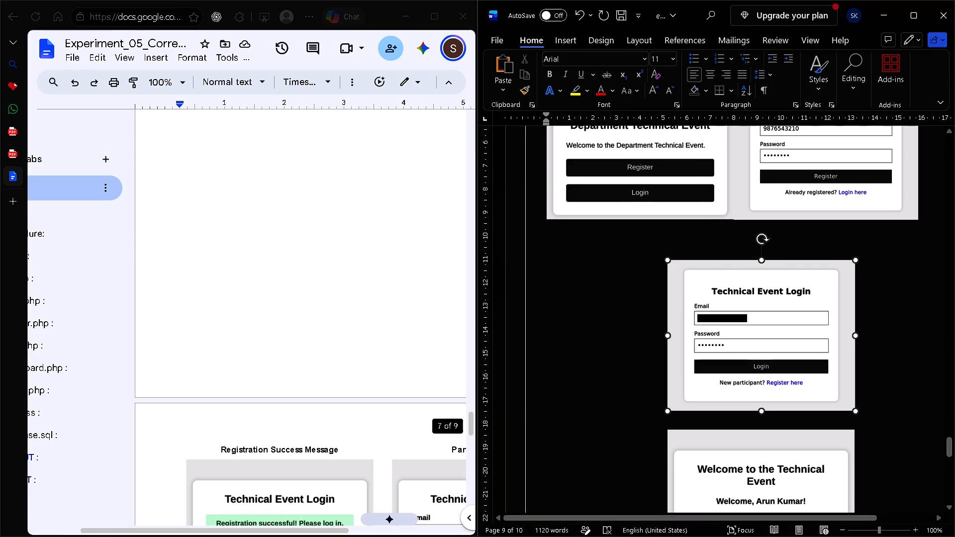
{"action": "left_click", "coordinate": [694, 75]}
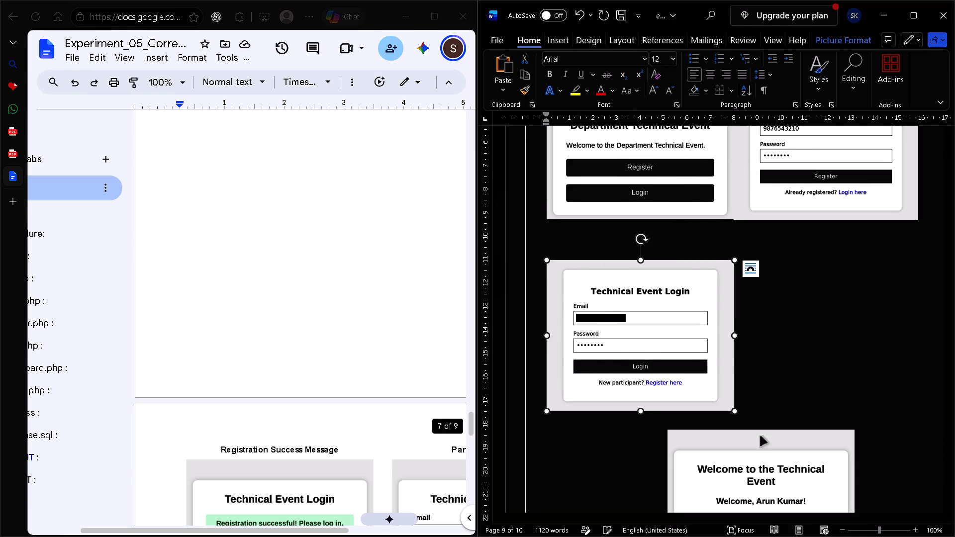
Move the Welcome to the Technical Event screenshot up beside the Technical Event Login screenshot, on the same line.
{"action": "left_click", "coordinate": [760, 457]}
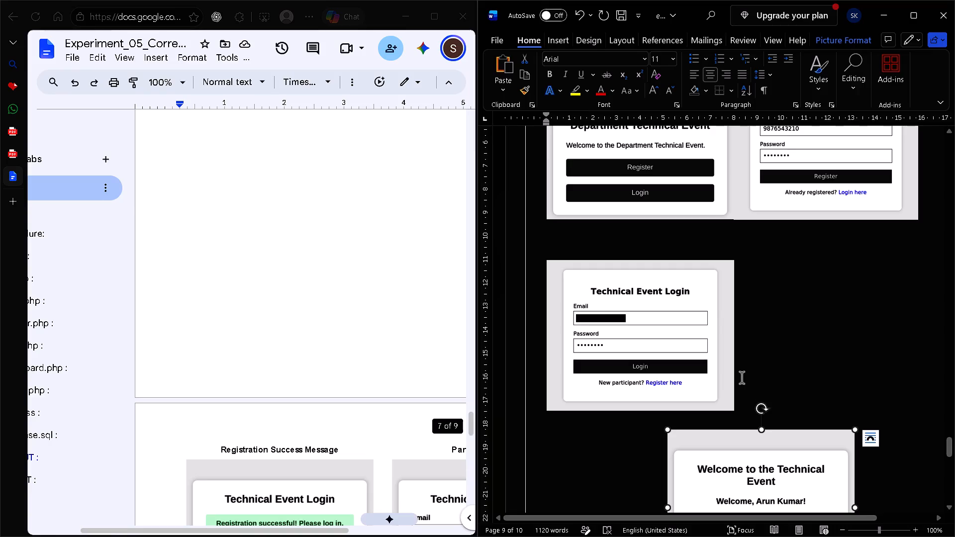
{"action": "left_click", "coordinate": [742, 377]}
{"action": "key", "text": "Return"}
{"action": "key", "text": "BackSpace"}
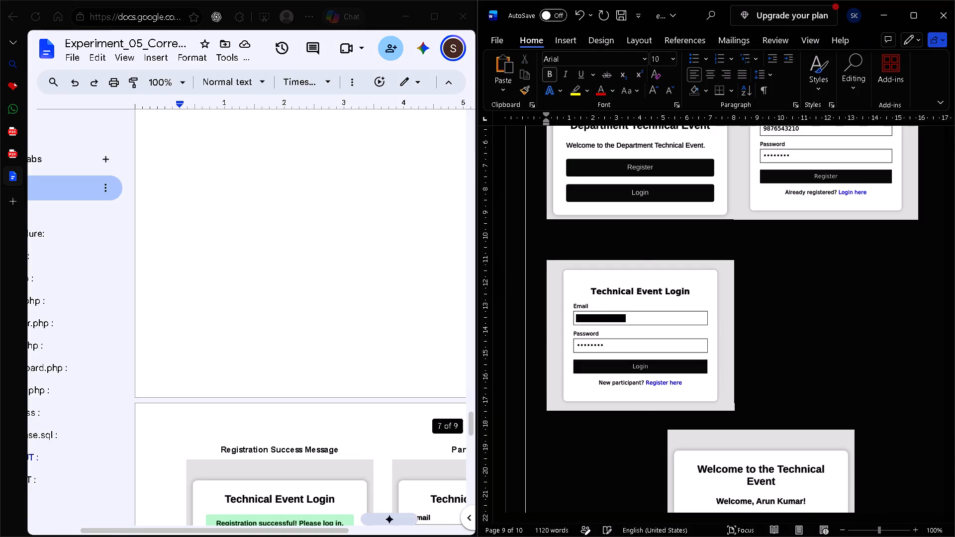
{"action": "key", "text": "BackSpace"}
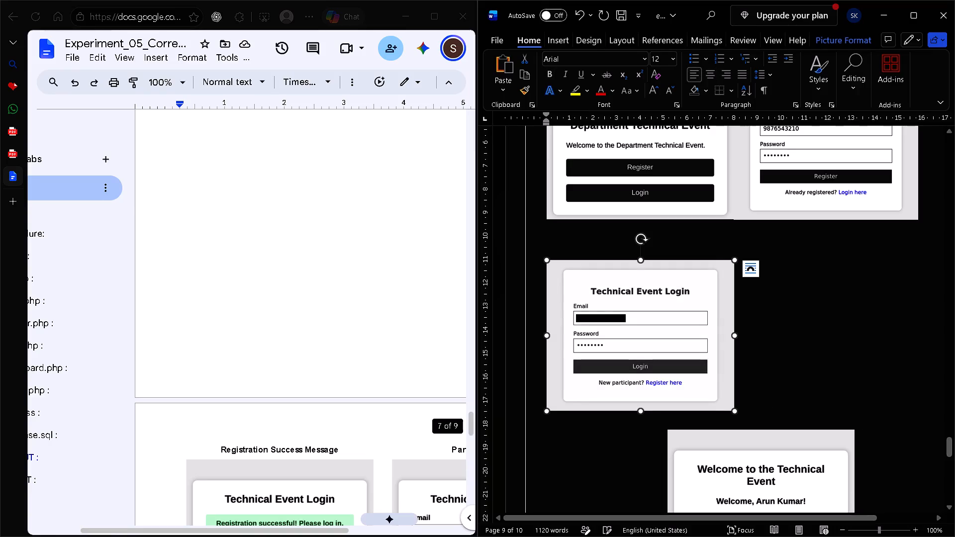
{"action": "left_click", "coordinate": [767, 369]}
{"action": "key", "text": "Delete"}
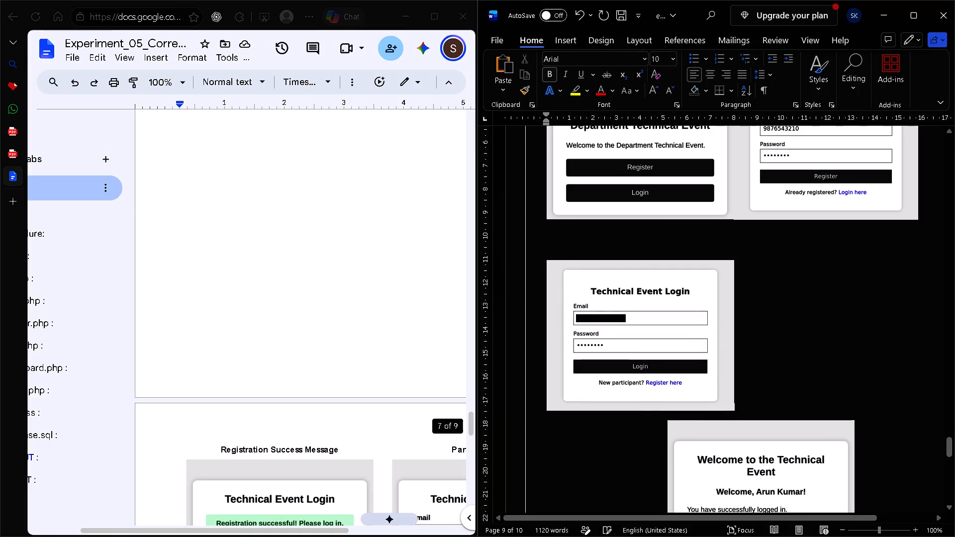
{"action": "key", "text": "Delete"}
{"action": "key", "text": "Delete"}
Check the page layout from the paired output screenshots down to the RUBRICS section in exp4.docx.
{"action": "scroll", "coordinate": [767, 369], "scroll_direction": "down", "scroll_amount": 5}
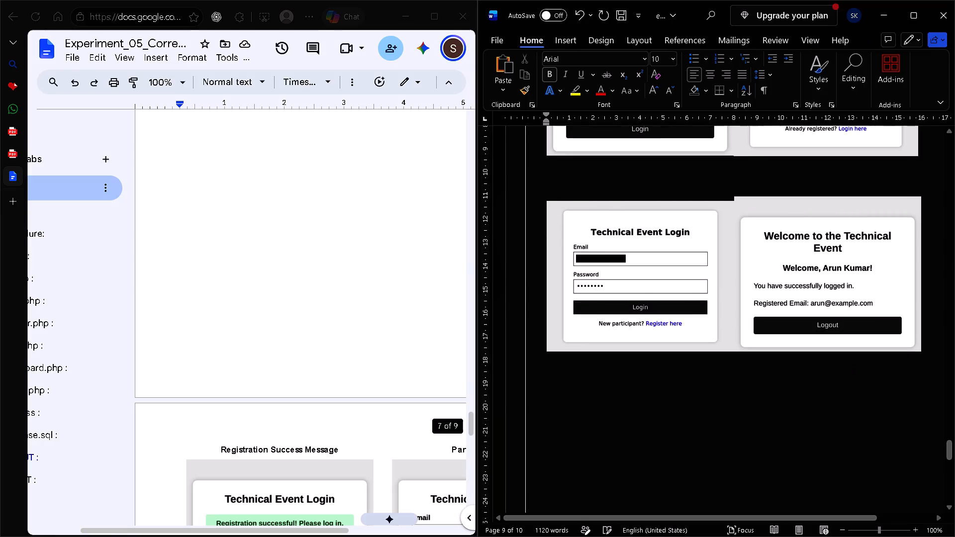
{"action": "scroll", "coordinate": [767, 369], "scroll_direction": "down", "scroll_amount": 12}
{"action": "scroll", "coordinate": [767, 369], "scroll_direction": "up", "scroll_amount": 3}
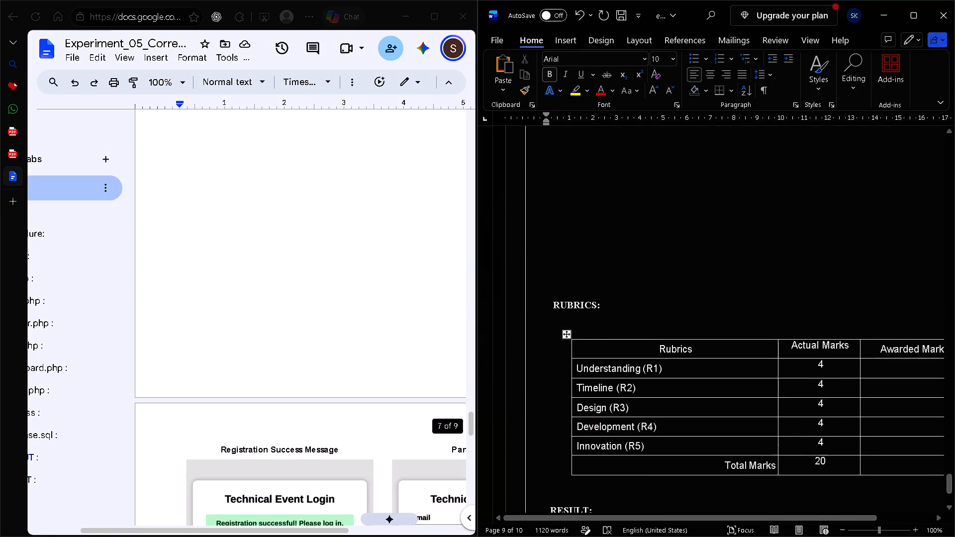
{"action": "scroll", "coordinate": [767, 369], "scroll_direction": "up", "scroll_amount": 7}
{"action": "scroll", "coordinate": [767, 369], "scroll_direction": "down", "scroll_amount": 5}
{"action": "scroll", "coordinate": [767, 369], "scroll_direction": "up", "scroll_amount": 1}
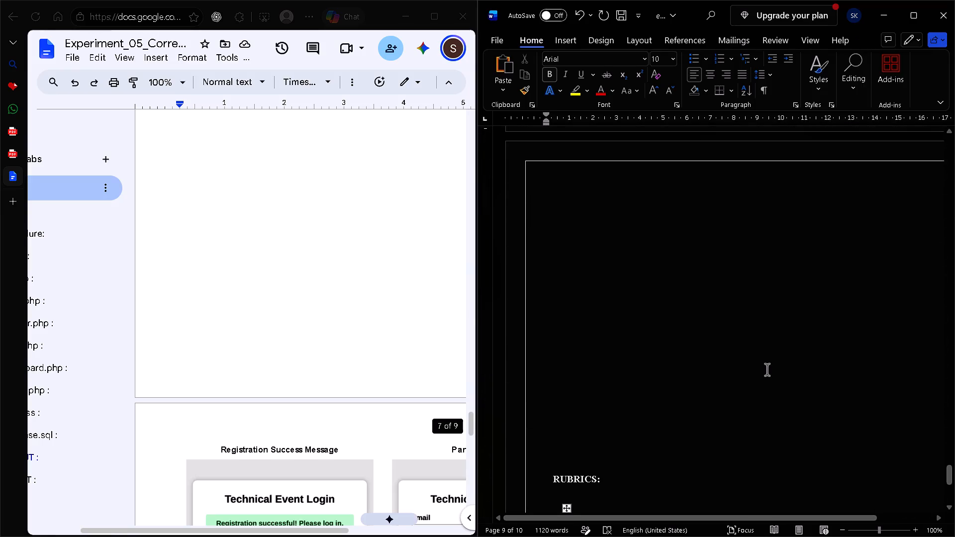
{"action": "scroll", "coordinate": [767, 369], "scroll_direction": "up", "scroll_amount": 4}
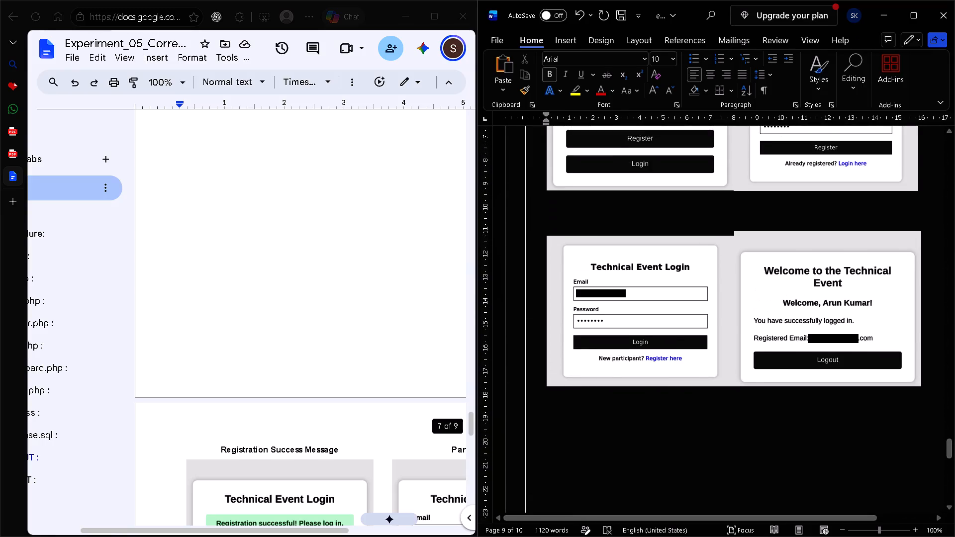
{"action": "scroll", "coordinate": [767, 369], "scroll_direction": "up", "scroll_amount": 1}
{"action": "scroll", "coordinate": [767, 369], "scroll_direction": "down", "scroll_amount": 1}
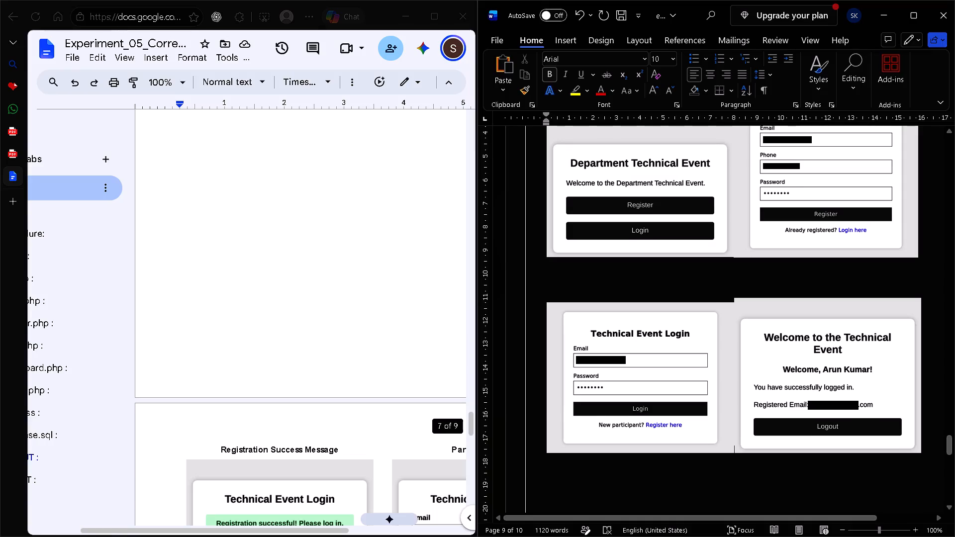
Resize the Welcome to the Technical Event screenshot to match the height of the Technical Event Login screenshot beside it.
{"action": "left_click", "coordinate": [736, 373]}
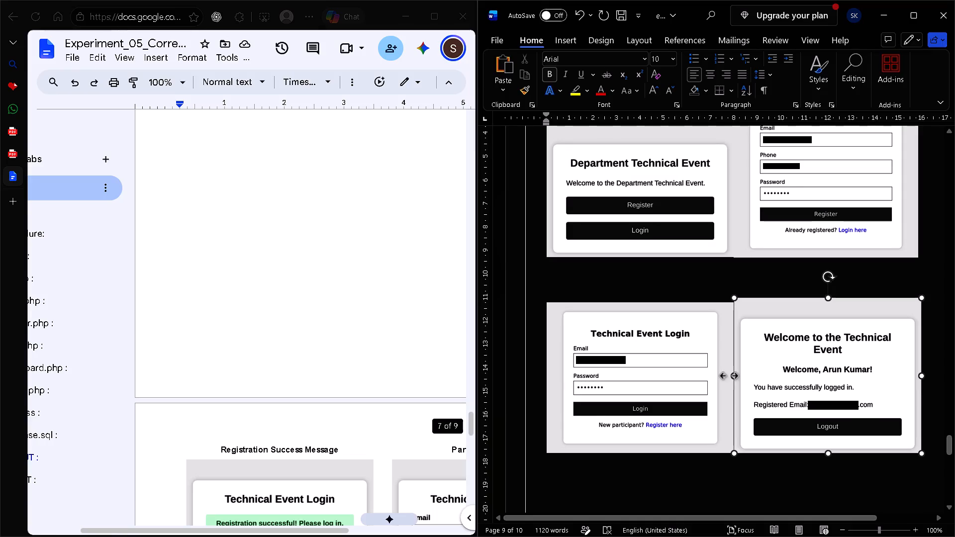
{"action": "left_click", "coordinate": [730, 376]}
{"action": "left_click", "coordinate": [730, 376]}
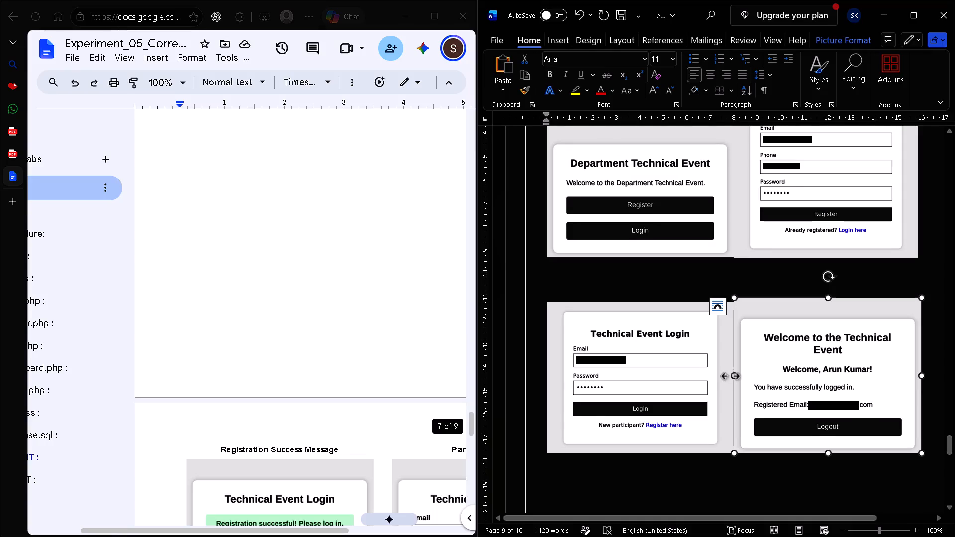
{"action": "left_click", "coordinate": [730, 376]}
{"action": "double_click", "coordinate": [734, 375]}
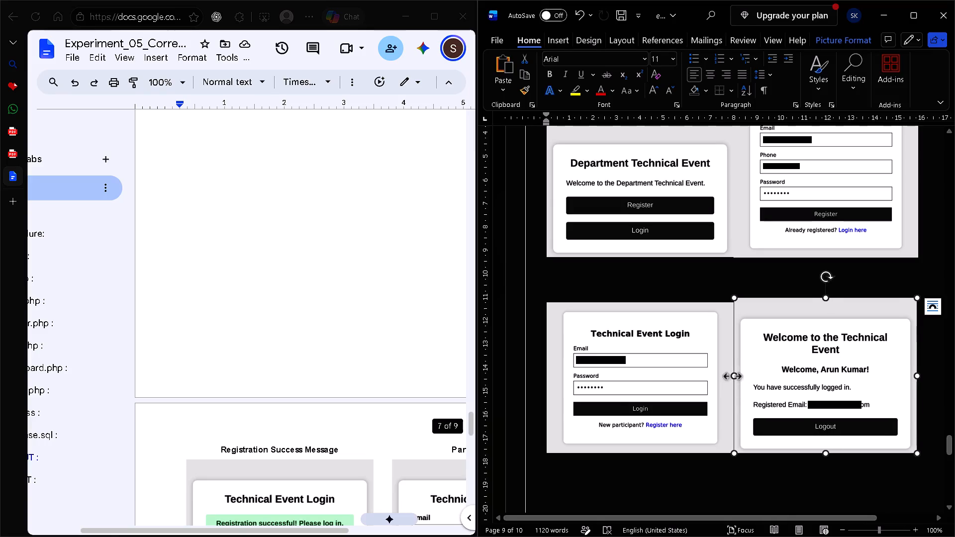
{"action": "left_click_drag", "start_coordinate": [734, 375], "coordinate": [721, 383]}
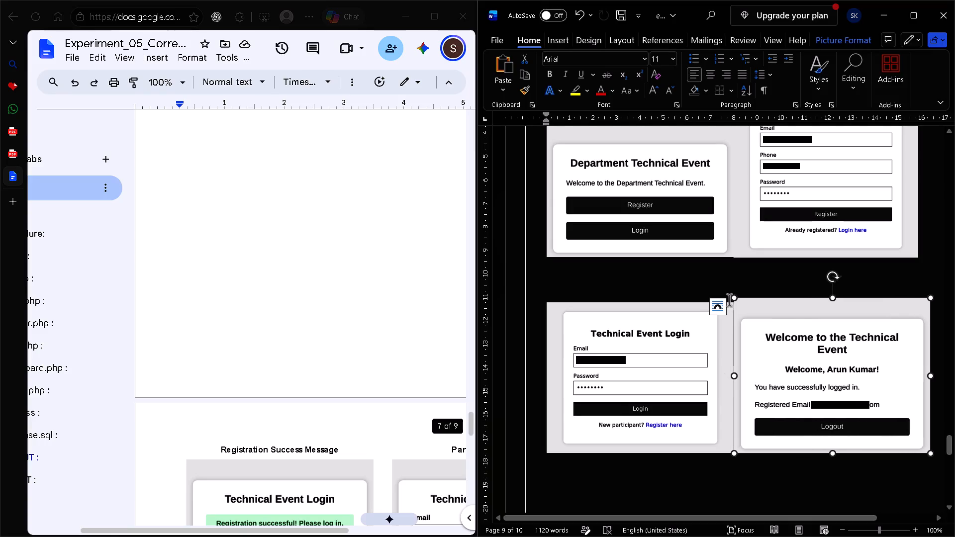
{"action": "left_click_drag", "start_coordinate": [734, 298], "coordinate": [749, 301]}
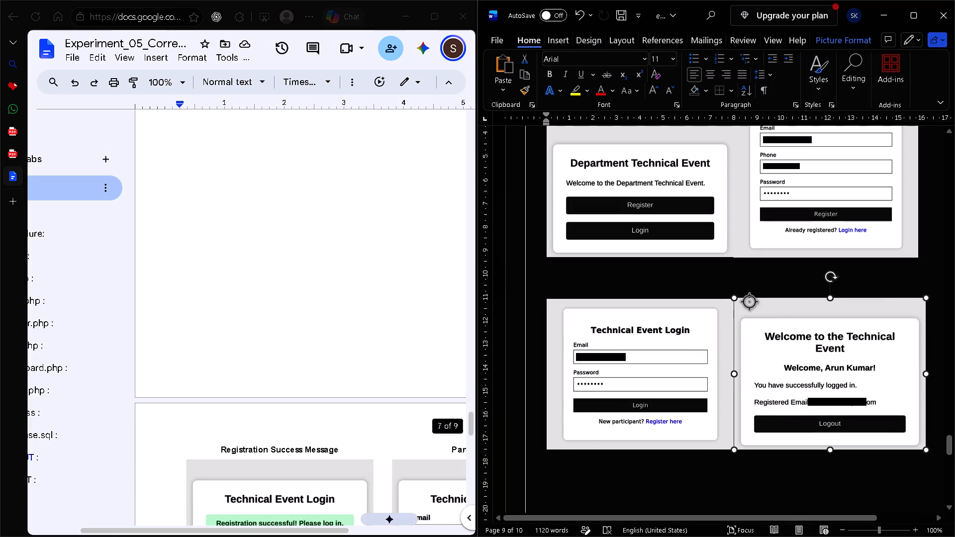
{"action": "left_click_drag", "start_coordinate": [749, 301], "coordinate": [749, 302]}
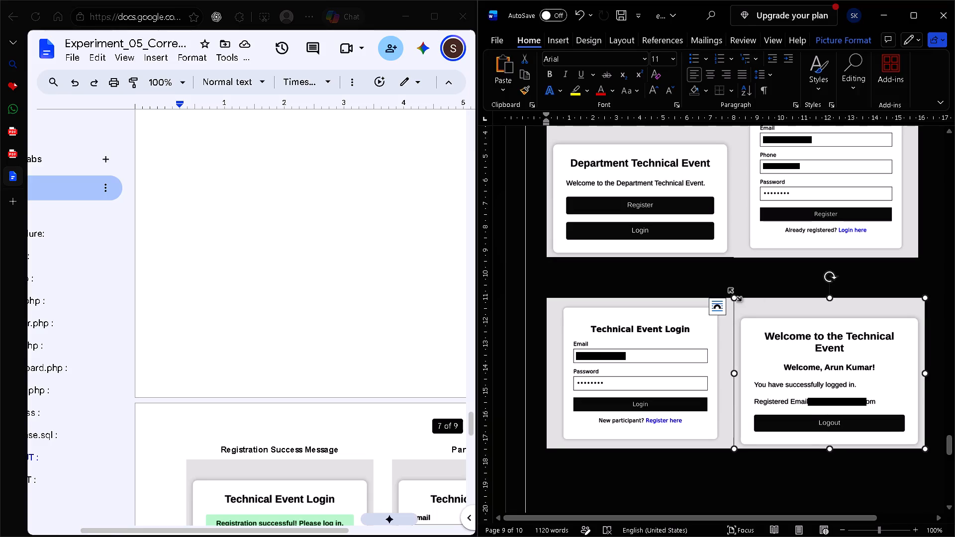
{"action": "left_click", "coordinate": [734, 376]}
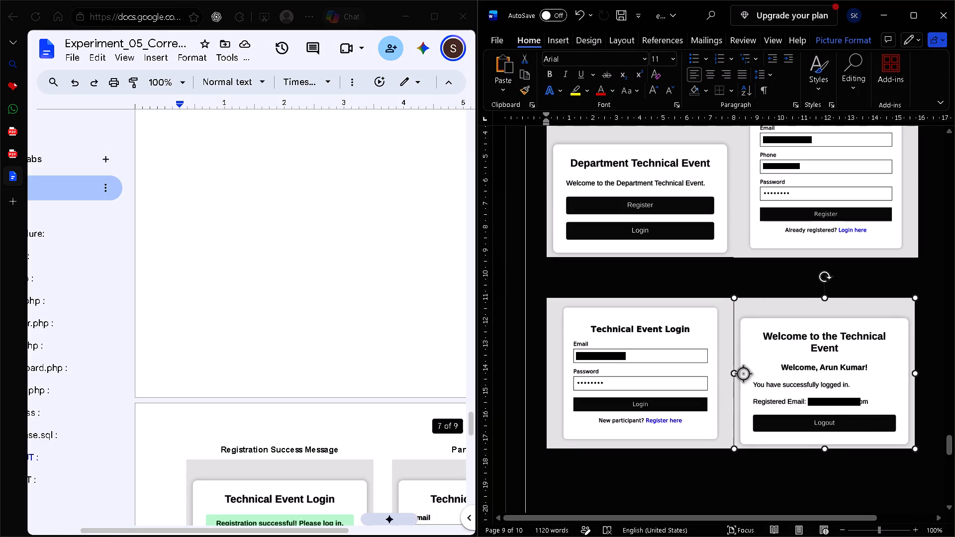
Review exp4.docx from the OUTPUT heading down through the rubrics table to the RESULT paragraph.
{"action": "scroll", "coordinate": [720, 304], "scroll_direction": "up", "scroll_amount": 2}
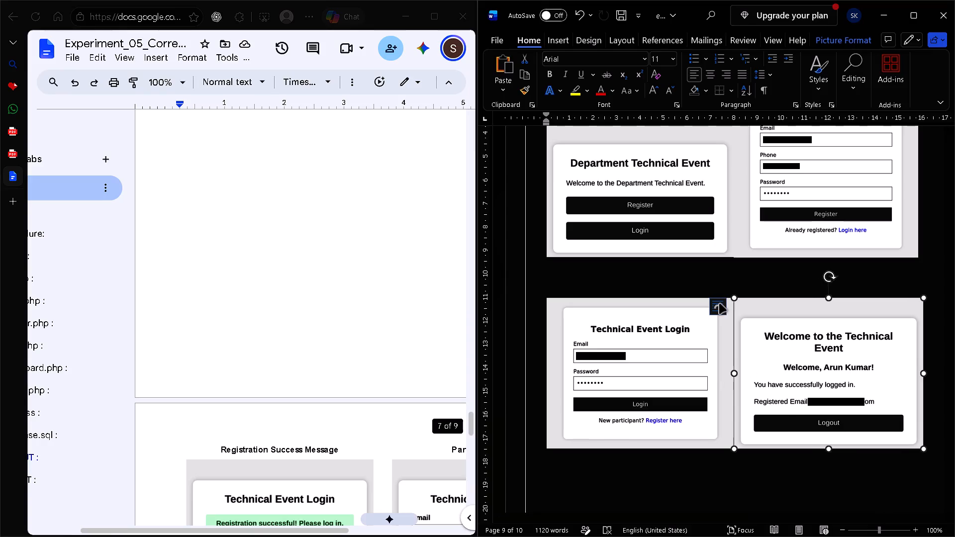
{"action": "scroll", "coordinate": [720, 304], "scroll_direction": "up", "scroll_amount": 2}
{"action": "scroll", "coordinate": [633, 263], "scroll_direction": "up", "scroll_amount": 3}
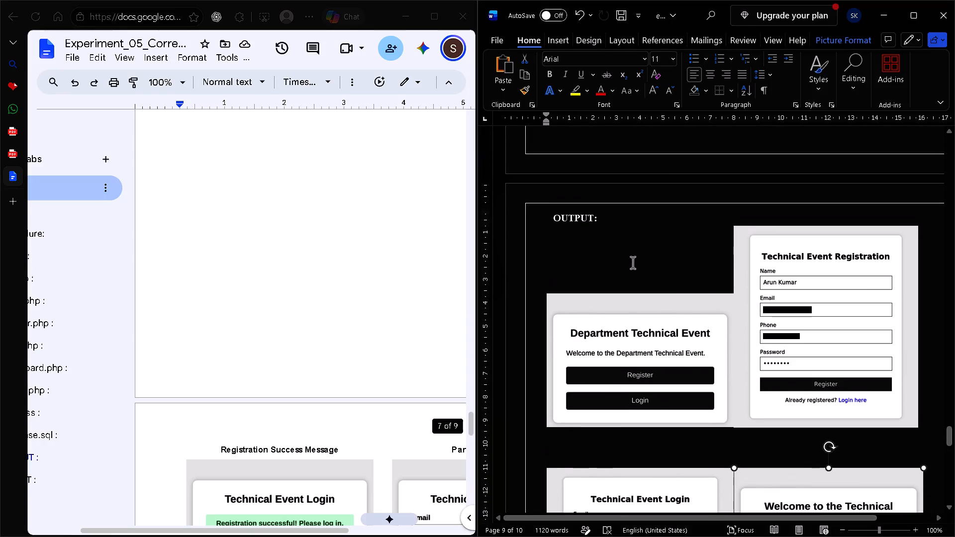
{"action": "scroll", "coordinate": [633, 263], "scroll_direction": "down", "scroll_amount": 9}
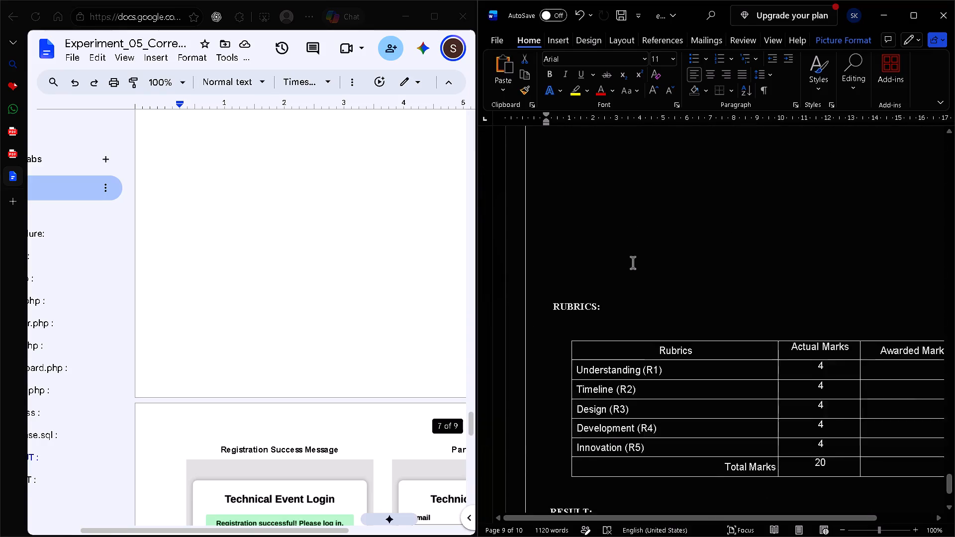
{"action": "scroll", "coordinate": [633, 263], "scroll_direction": "down", "scroll_amount": 1}
{"action": "scroll", "coordinate": [631, 376], "scroll_direction": "down", "scroll_amount": 3}
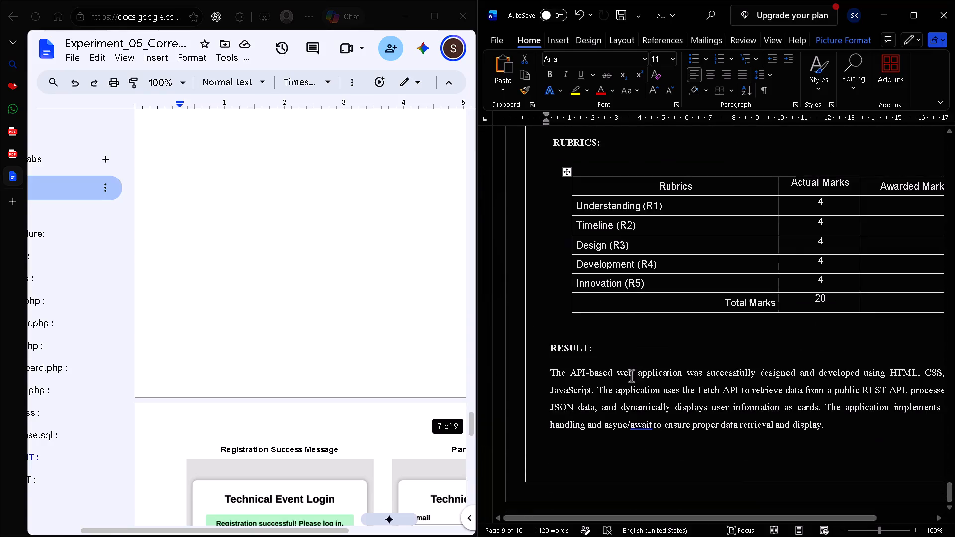
Copy the whole paragraph under the RESULT heading in the Google Docs copy.
{"action": "scroll", "coordinate": [334, 374], "scroll_direction": "down", "scroll_amount": 15}
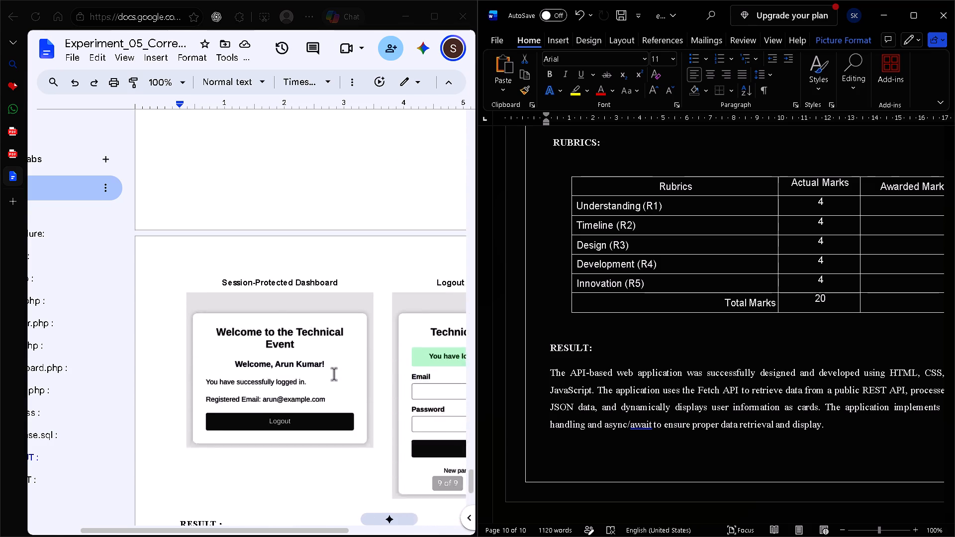
{"action": "scroll", "coordinate": [334, 374], "scroll_direction": "down", "scroll_amount": 5}
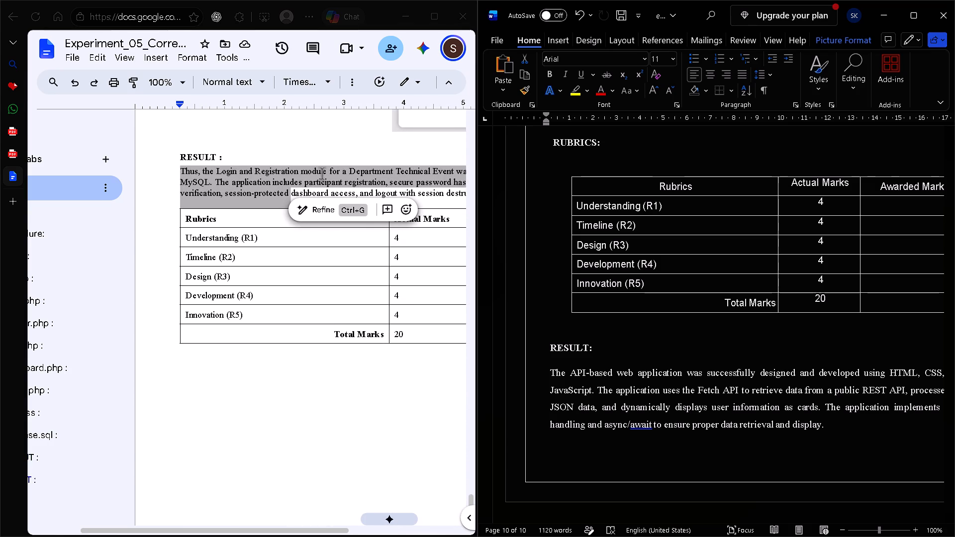
{"action": "left_click_drag", "start_coordinate": [178, 171], "coordinate": [473, 188]}
{"action": "left_click", "coordinate": [473, 188]}
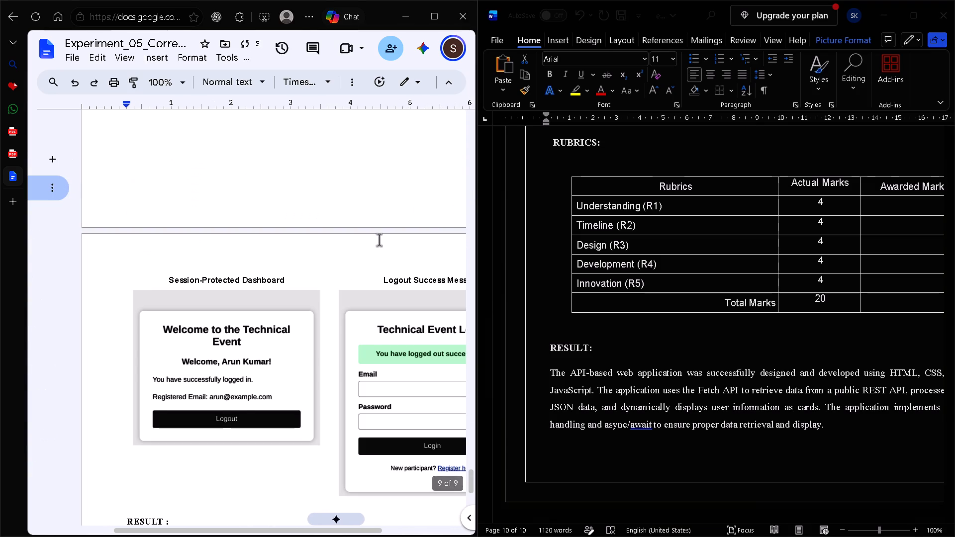
{"action": "scroll", "coordinate": [379, 240], "scroll_direction": "down", "scroll_amount": 7}
{"action": "scroll", "coordinate": [393, 194], "scroll_direction": "up", "scroll_amount": 2}
{"action": "scroll", "coordinate": [393, 194], "scroll_direction": "left", "scroll_amount": 1}
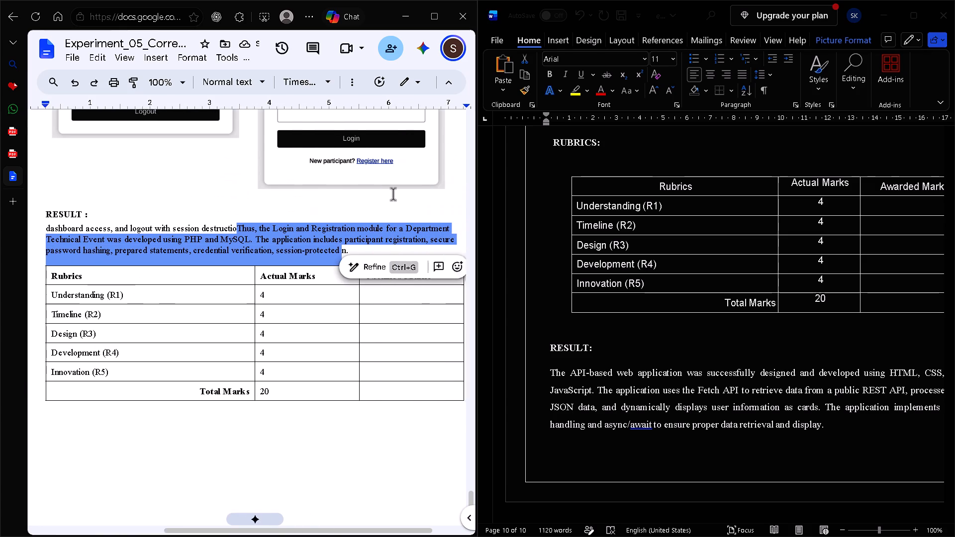
{"action": "scroll", "coordinate": [393, 194], "scroll_direction": "left", "scroll_amount": 1}
{"action": "left_click_drag", "start_coordinate": [351, 253], "coordinate": [59, 235]}
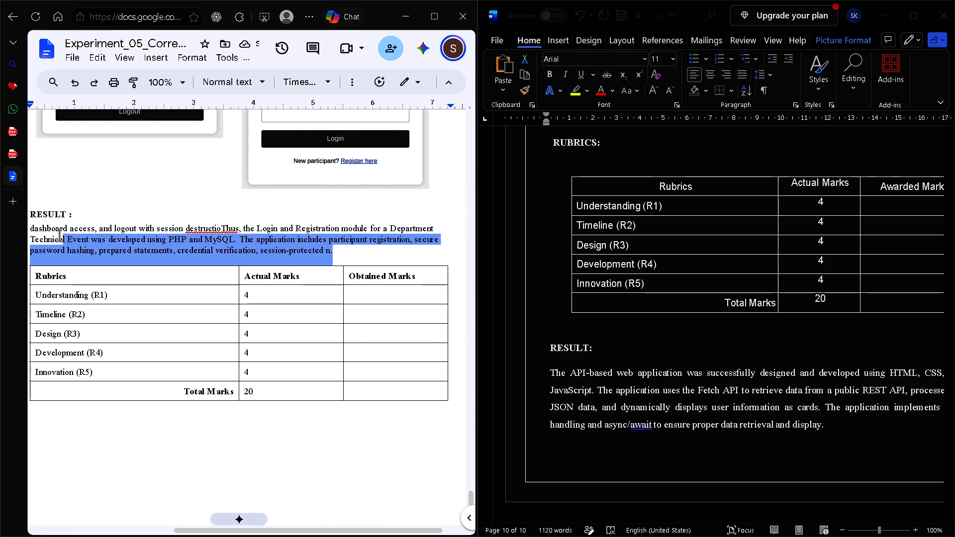
{"action": "left_click_drag", "start_coordinate": [59, 235], "coordinate": [0, 232]}
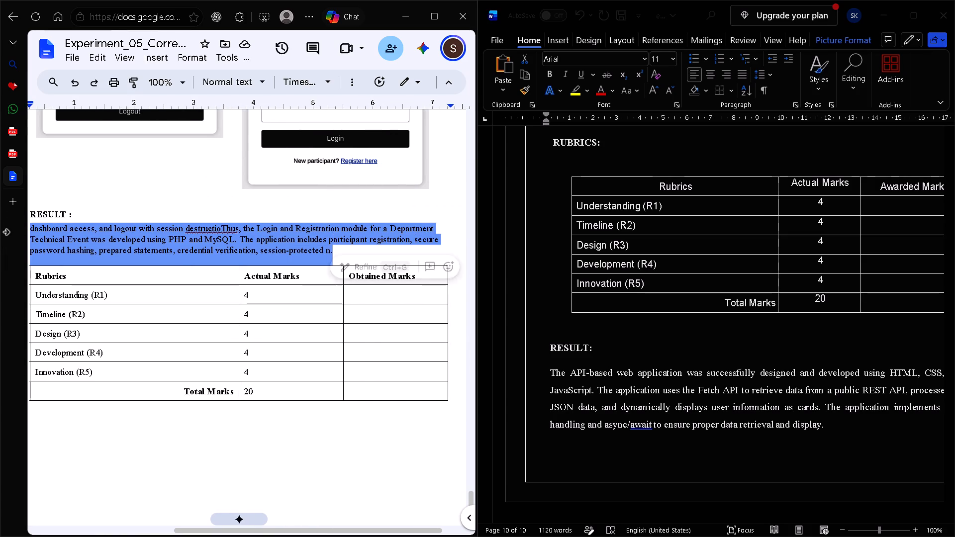
{"action": "scroll", "coordinate": [144, 279], "scroll_direction": "right", "scroll_amount": 2}
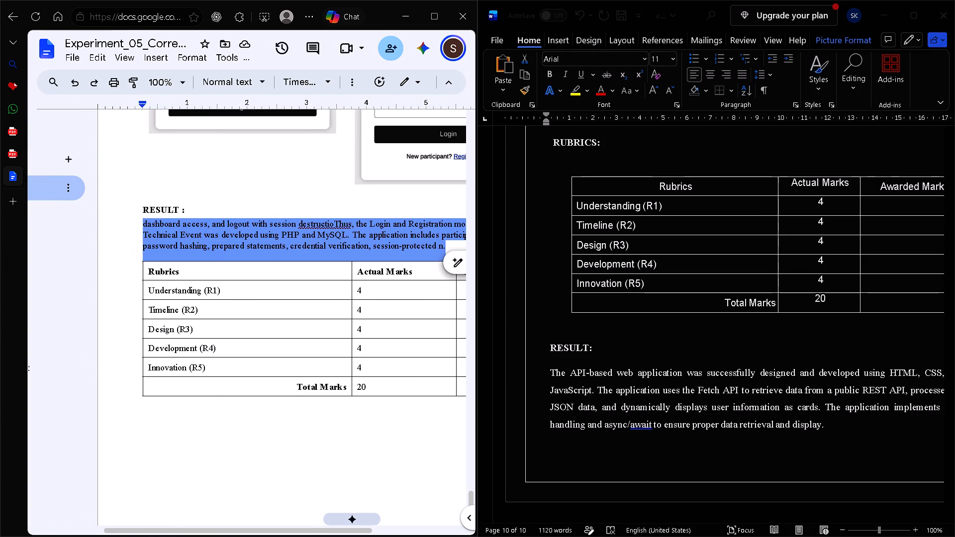
{"action": "key", "text": "ctrl+c"}
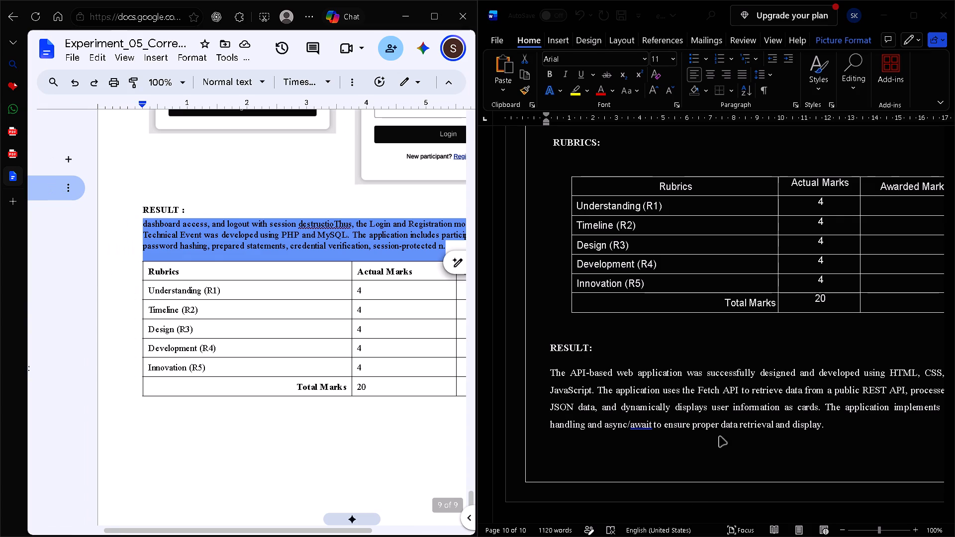
Replace the API-based web application paragraph under RESULT in exp4.docx with the copied result text.
{"action": "left_click", "coordinate": [833, 424]}
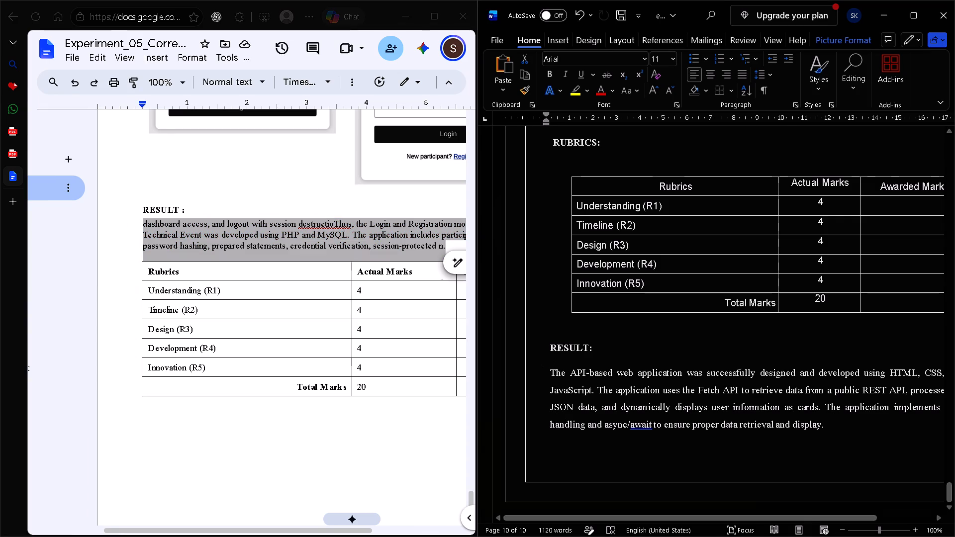
{"action": "left_click_drag", "start_coordinate": [837, 426], "coordinate": [495, 375]}
{"action": "key", "text": "ctrl+v"}
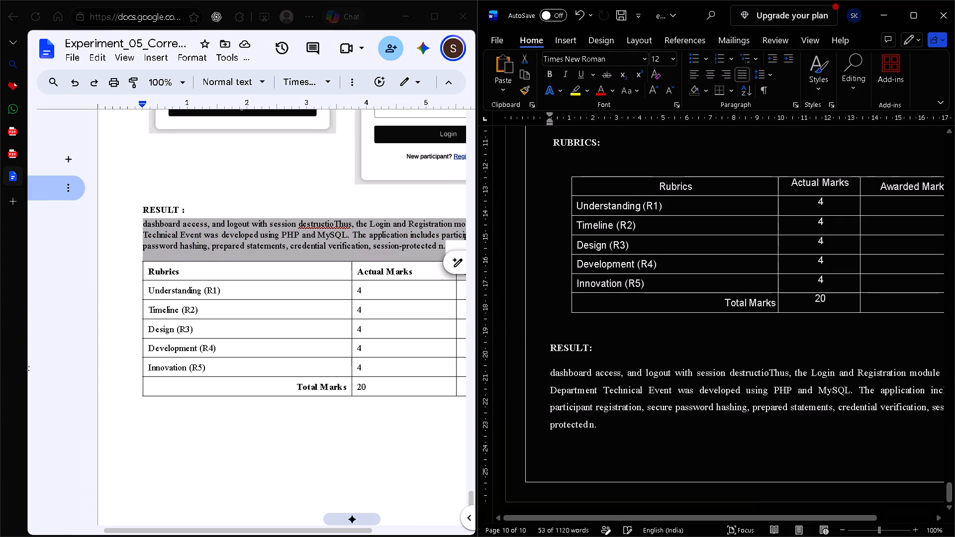
Capitalize the first letter of the pasted RESULT paragraph so it begins with "Dashboard".
{"action": "left_click", "coordinate": [558, 373]}
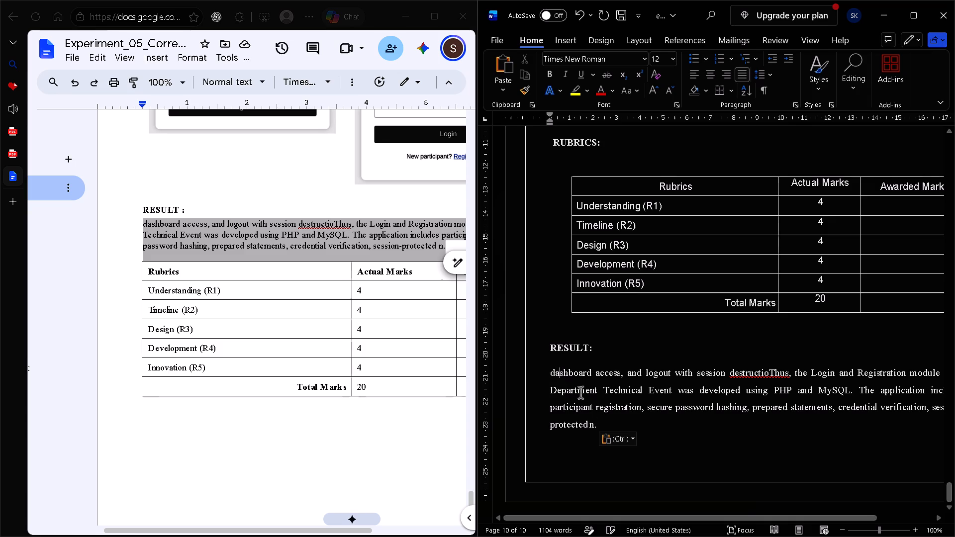
{"action": "key", "text": "Left"}
{"action": "key", "text": "BackSpace"}
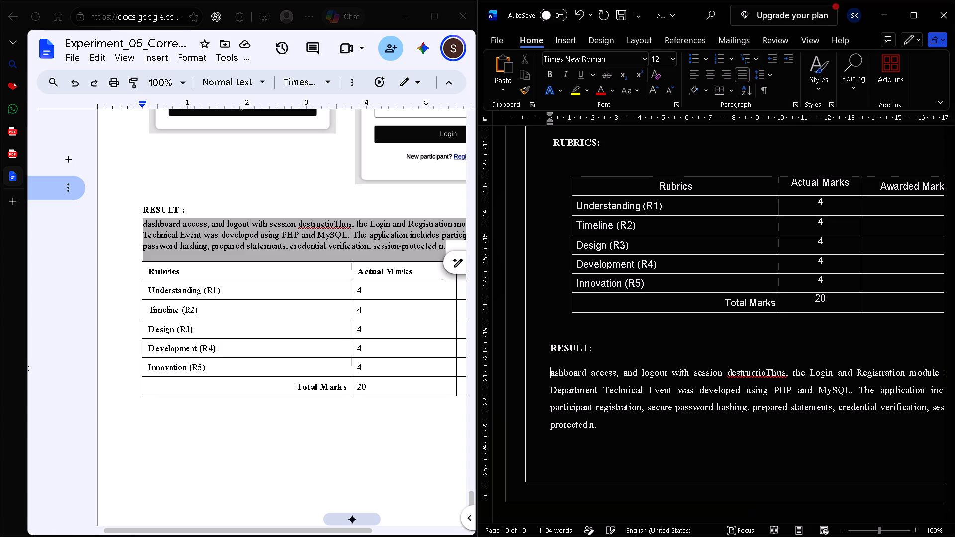
{"action": "key", "text": "d"}
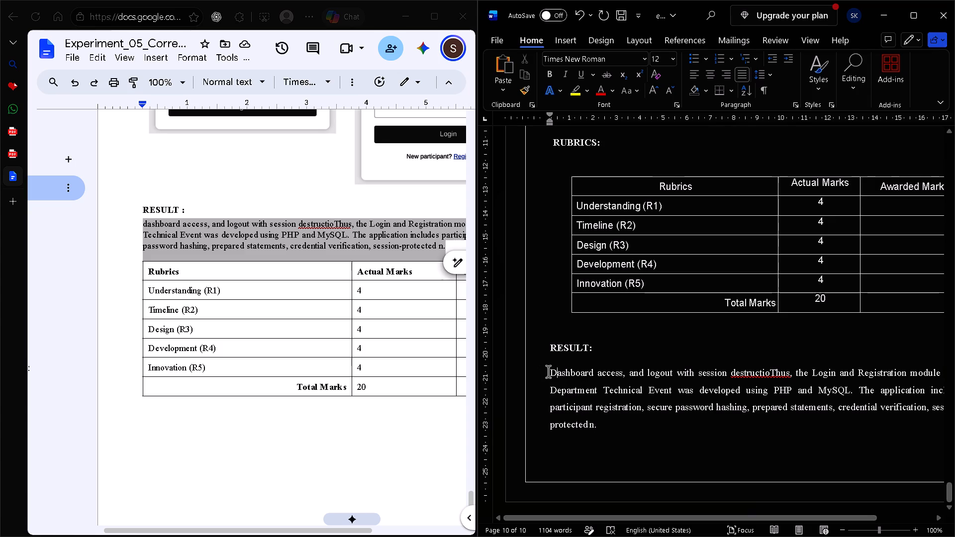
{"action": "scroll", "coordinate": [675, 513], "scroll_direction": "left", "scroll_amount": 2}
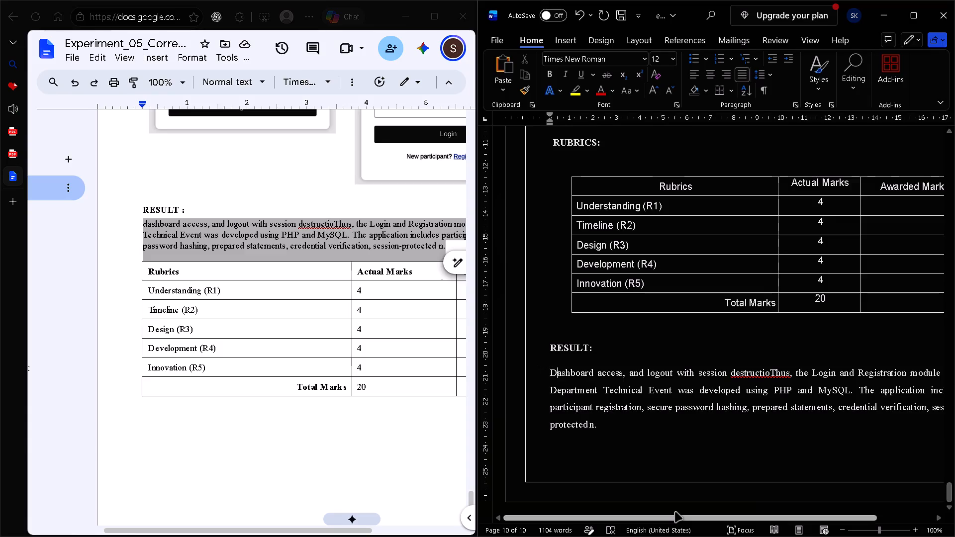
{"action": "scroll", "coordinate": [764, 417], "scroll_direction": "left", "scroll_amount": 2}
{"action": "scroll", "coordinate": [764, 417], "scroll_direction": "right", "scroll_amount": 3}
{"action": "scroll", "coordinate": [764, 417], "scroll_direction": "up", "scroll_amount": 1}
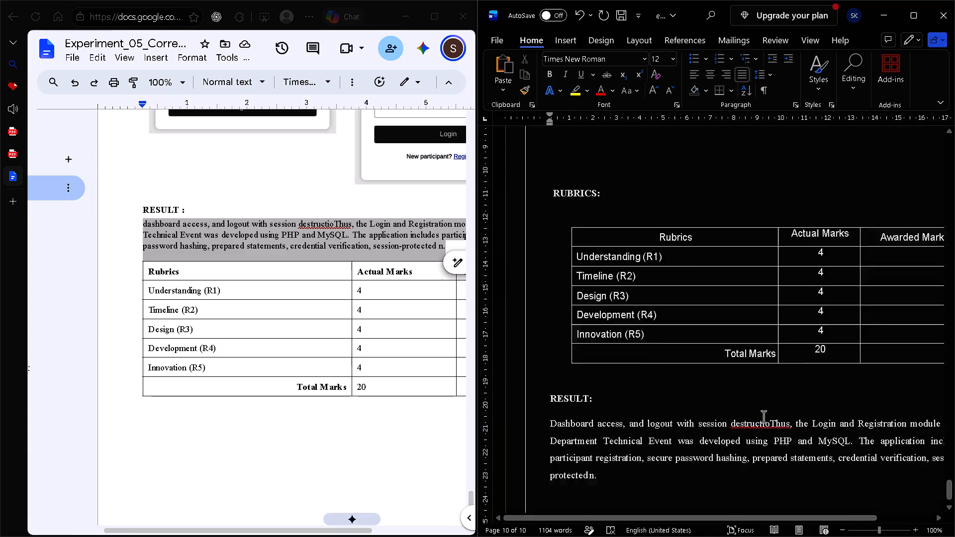
Save exp4.docx as a new Word document named exp5 in the lab folder on drive E.
{"action": "scroll", "coordinate": [764, 417], "scroll_direction": "up", "scroll_amount": 16}
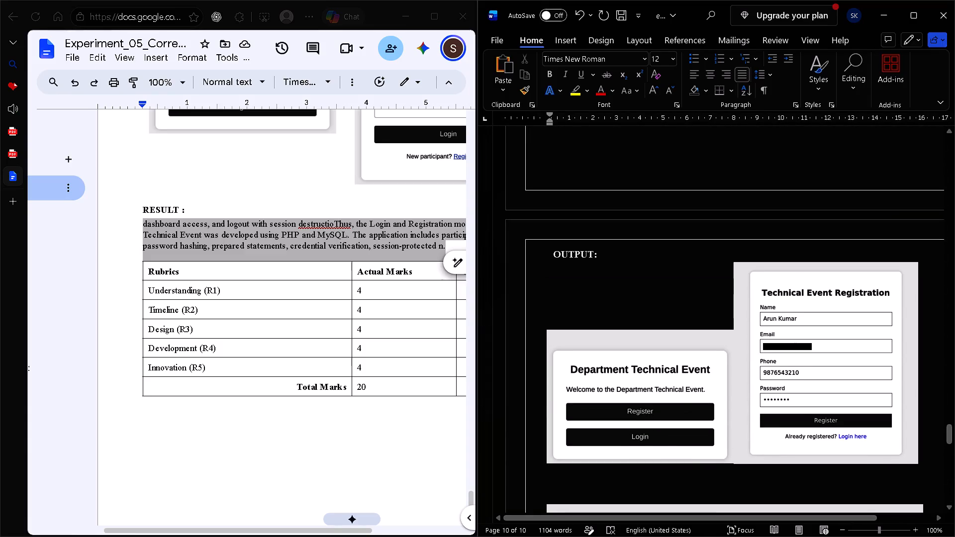
{"action": "scroll", "coordinate": [764, 417], "scroll_direction": "up", "scroll_amount": 12}
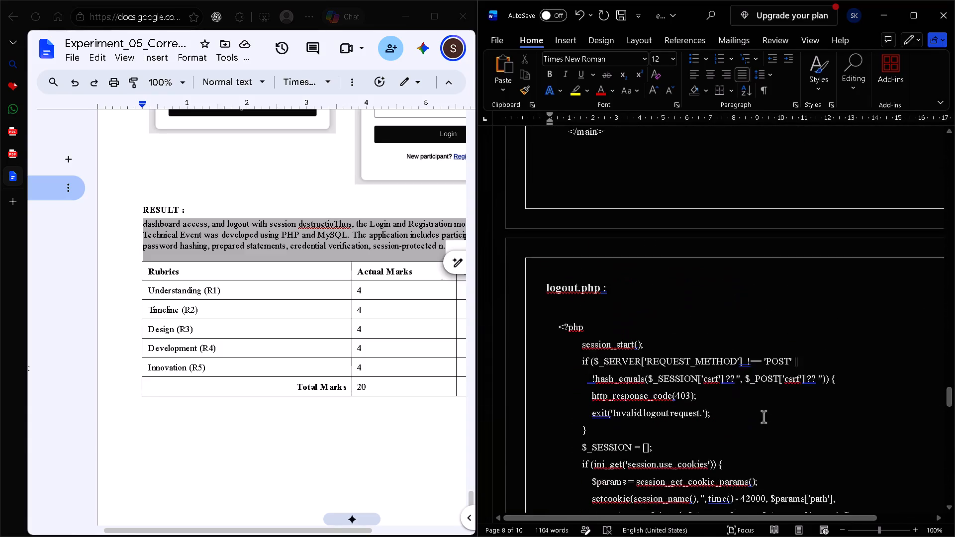
{"action": "scroll", "coordinate": [764, 417], "scroll_direction": "up", "scroll_amount": 20}
{"action": "scroll", "coordinate": [764, 417], "scroll_direction": "up", "scroll_amount": 20}
{"action": "scroll", "coordinate": [764, 417], "scroll_direction": "up", "scroll_amount": 7}
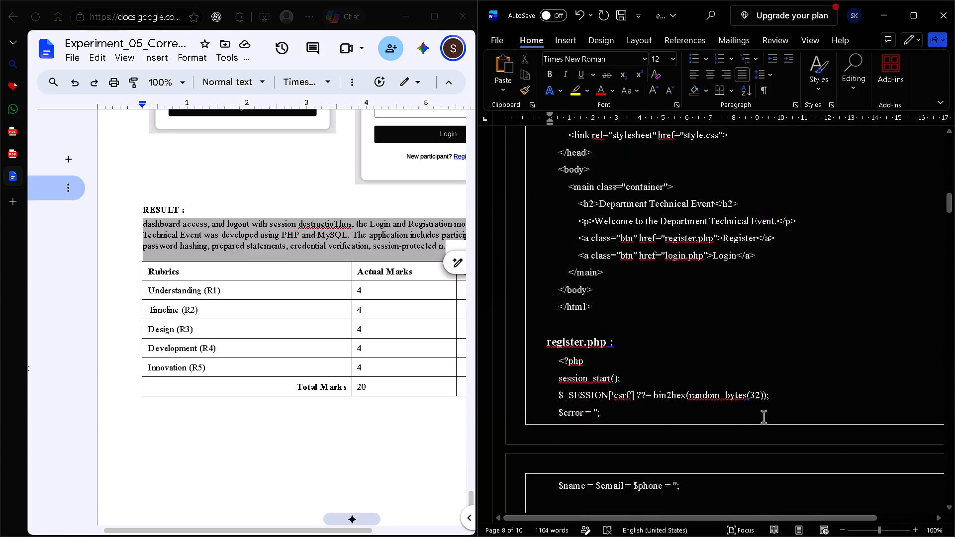
{"action": "scroll", "coordinate": [764, 417], "scroll_direction": "up", "scroll_amount": 17}
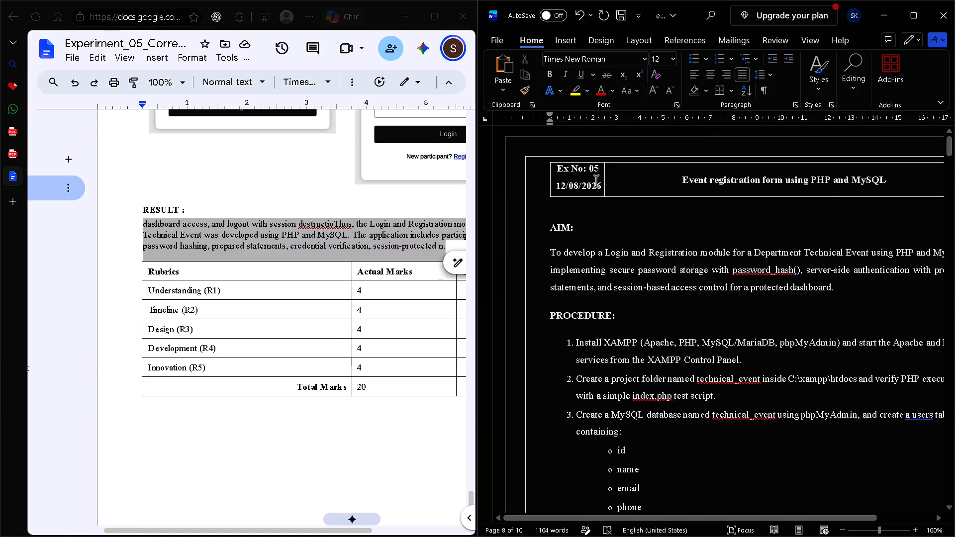
{"action": "left_click", "coordinate": [495, 42]}
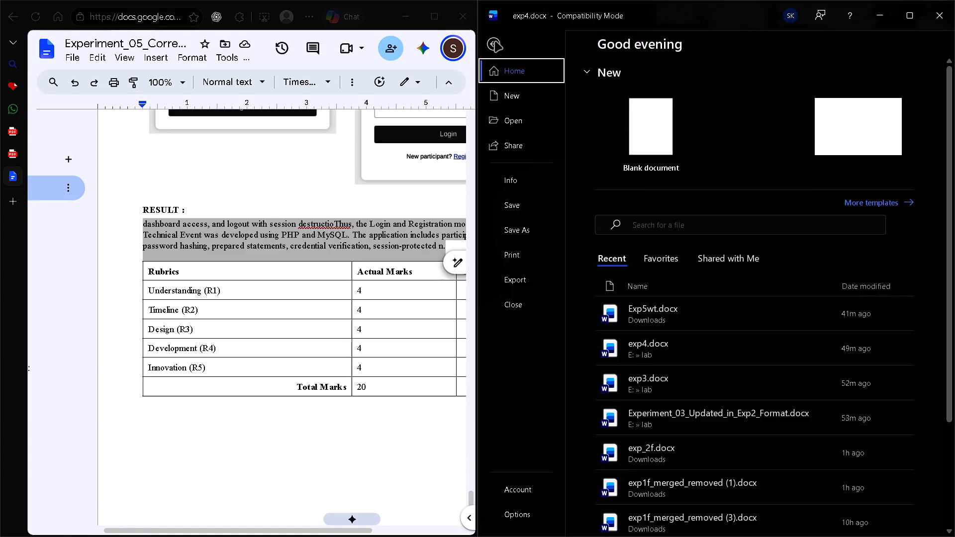
{"action": "left_click", "coordinate": [506, 232]}
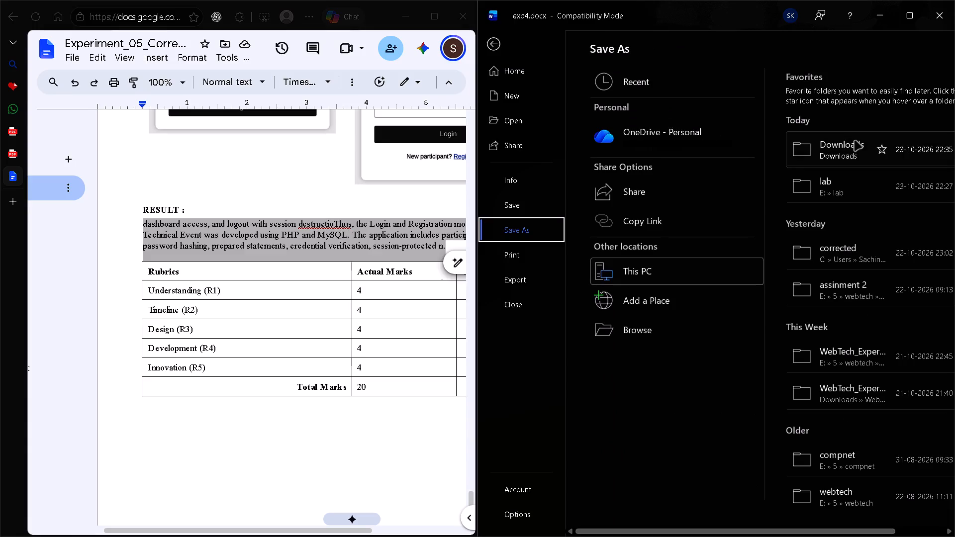
{"action": "left_click", "coordinate": [851, 199]}
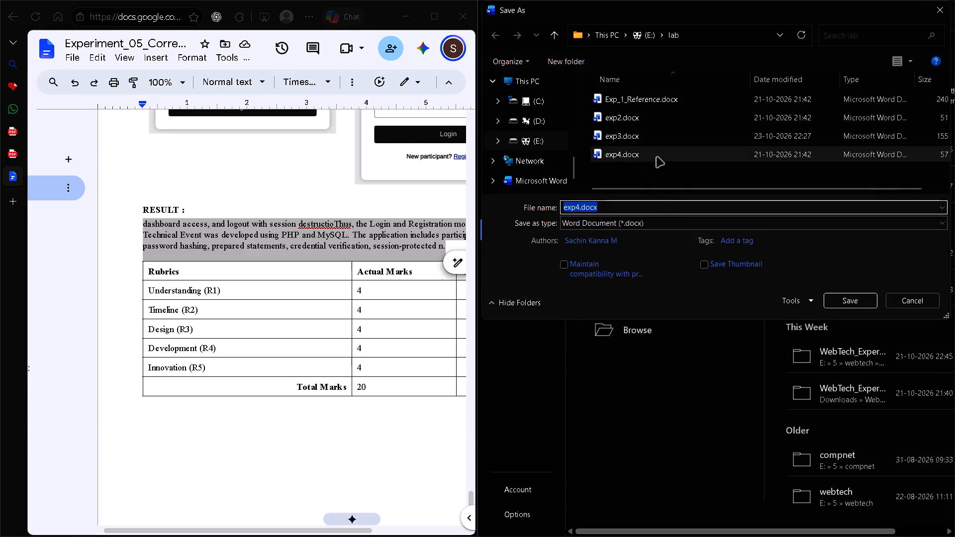
{"action": "key", "text": "BackSpace"}
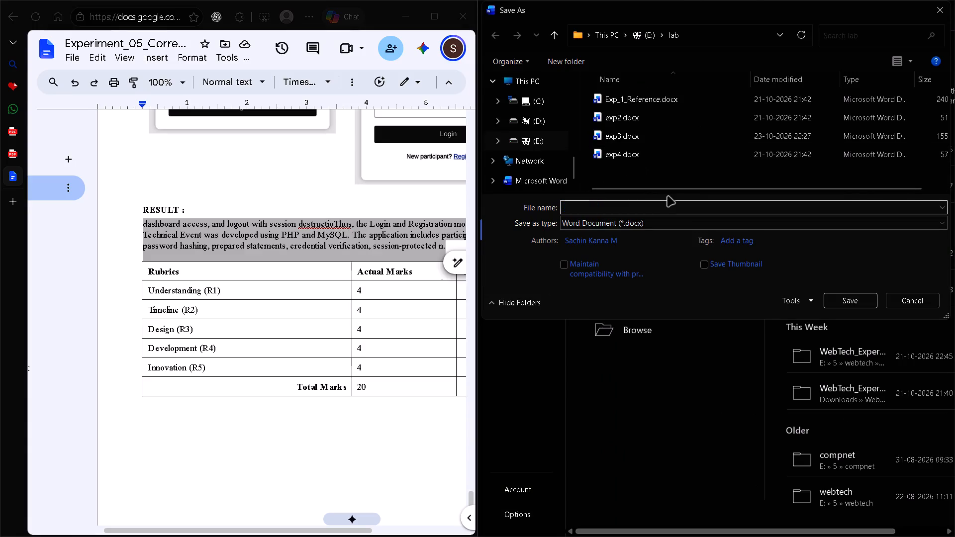
{"action": "type", "text": "ex"}
{"action": "type", "text": "p5"}
{"action": "key", "text": "Return"}
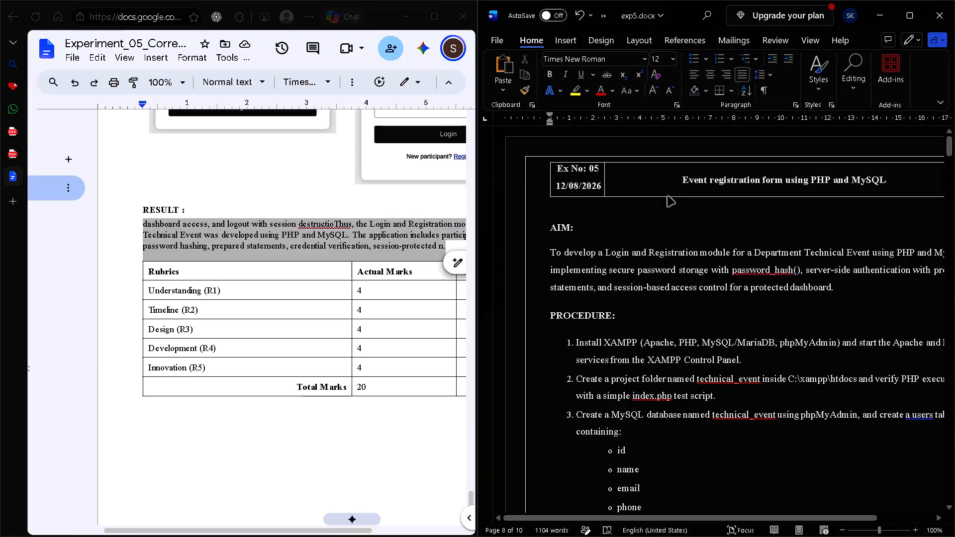
Review exp5.docx from the procedure through the PHP code listings down to the logout.php section.
{"action": "scroll", "coordinate": [735, 340], "scroll_direction": "down", "scroll_amount": 9}
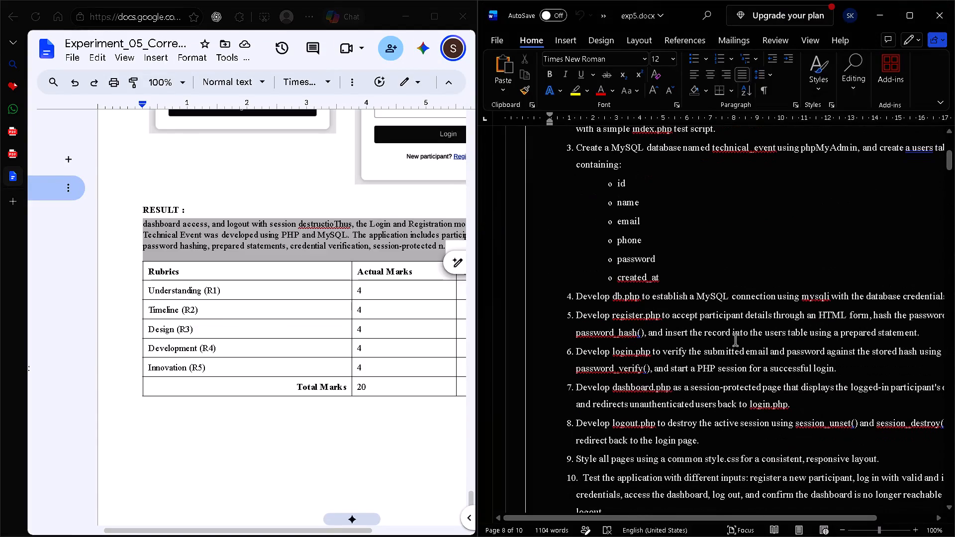
{"action": "scroll", "coordinate": [735, 340], "scroll_direction": "down", "scroll_amount": 14}
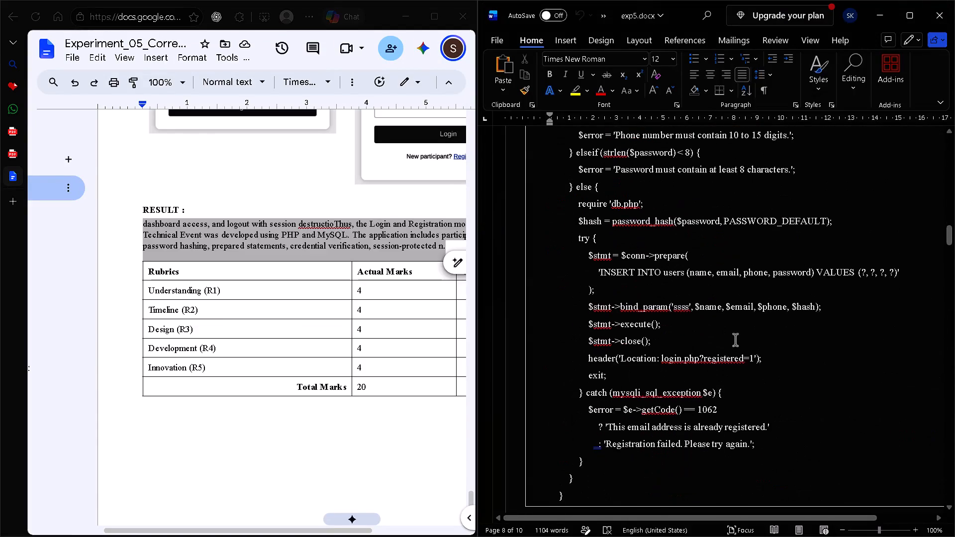
{"action": "scroll", "coordinate": [735, 340], "scroll_direction": "down", "scroll_amount": 7}
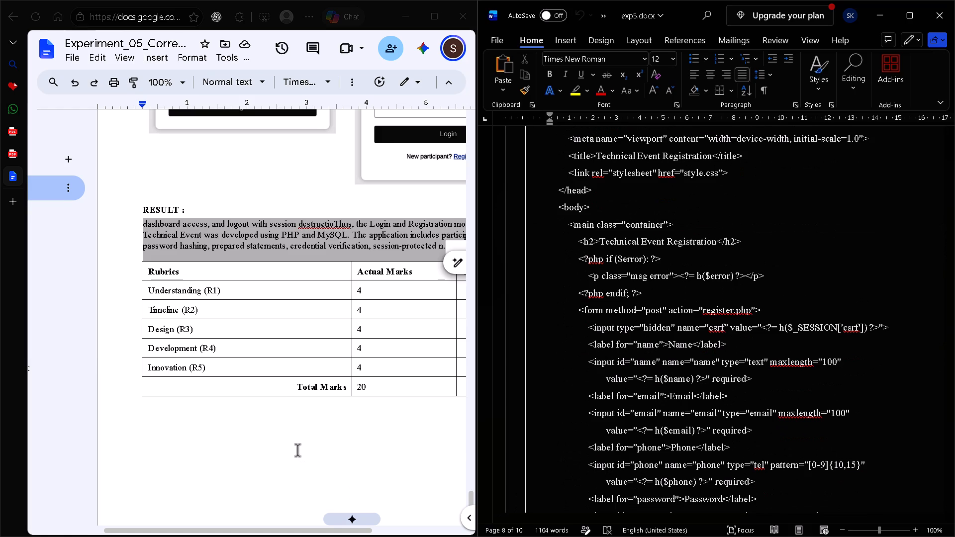
{"action": "scroll", "coordinate": [281, 370], "scroll_direction": "down", "scroll_amount": 4}
{"action": "scroll", "coordinate": [592, 286], "scroll_direction": "down", "scroll_amount": 4}
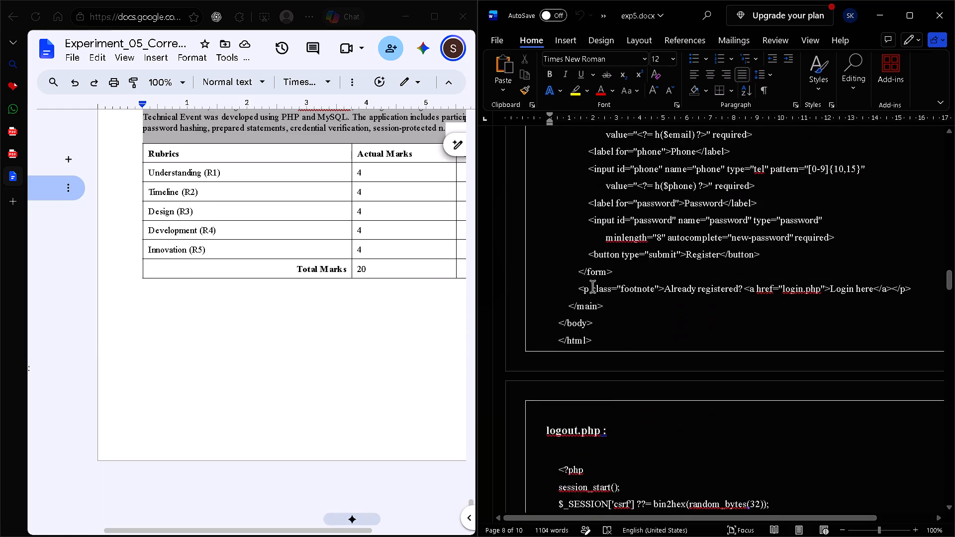
{"action": "scroll", "coordinate": [592, 286], "scroll_direction": "down", "scroll_amount": 14}
{"action": "scroll", "coordinate": [592, 286], "scroll_direction": "down", "scroll_amount": 7}
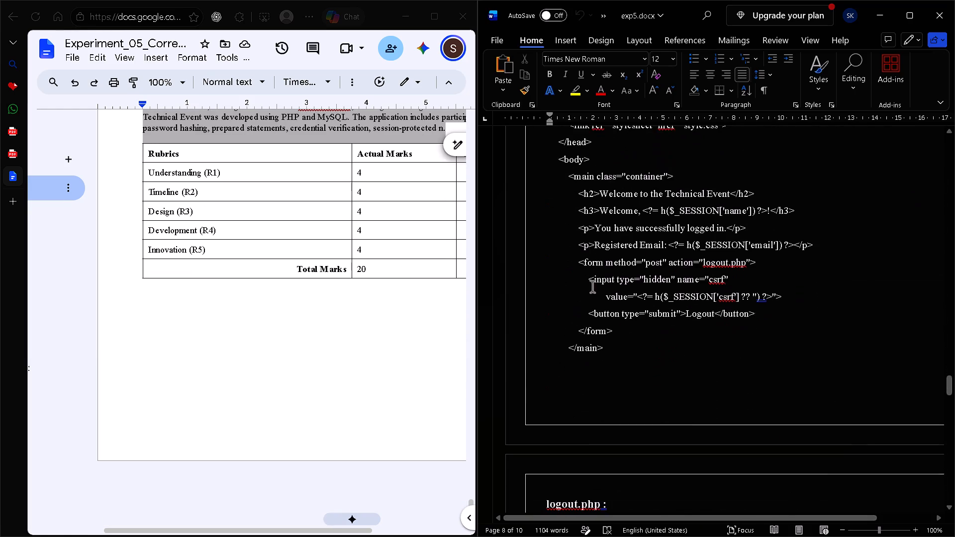
{"action": "scroll", "coordinate": [620, 301], "scroll_direction": "down", "scroll_amount": 2}
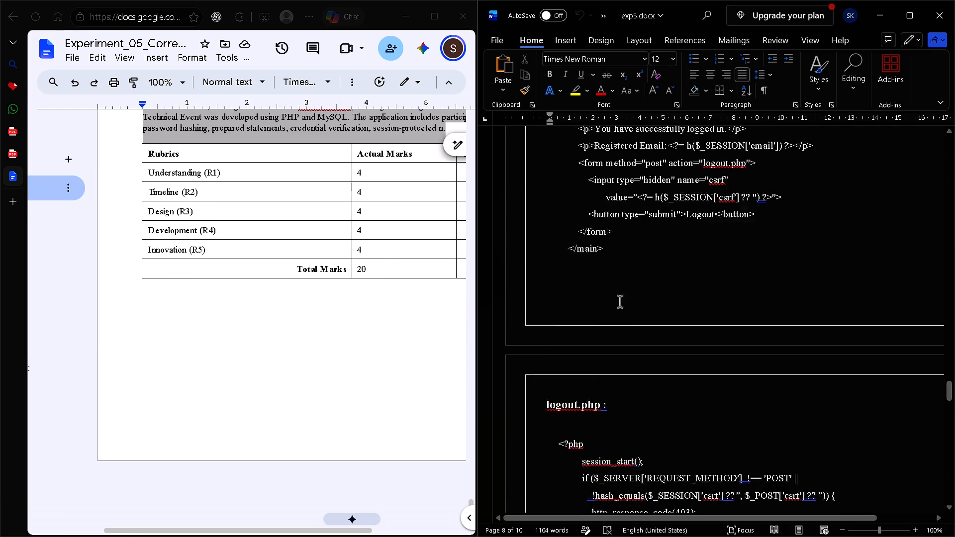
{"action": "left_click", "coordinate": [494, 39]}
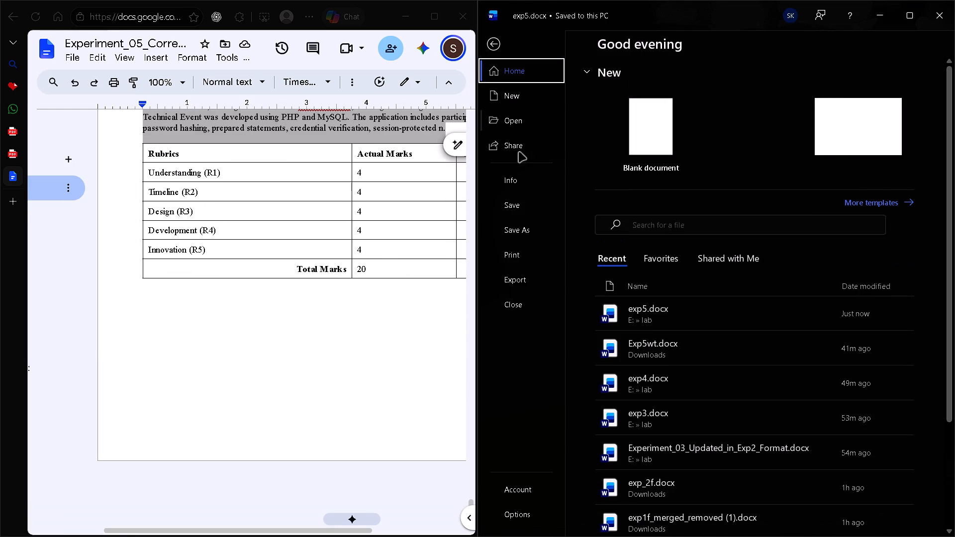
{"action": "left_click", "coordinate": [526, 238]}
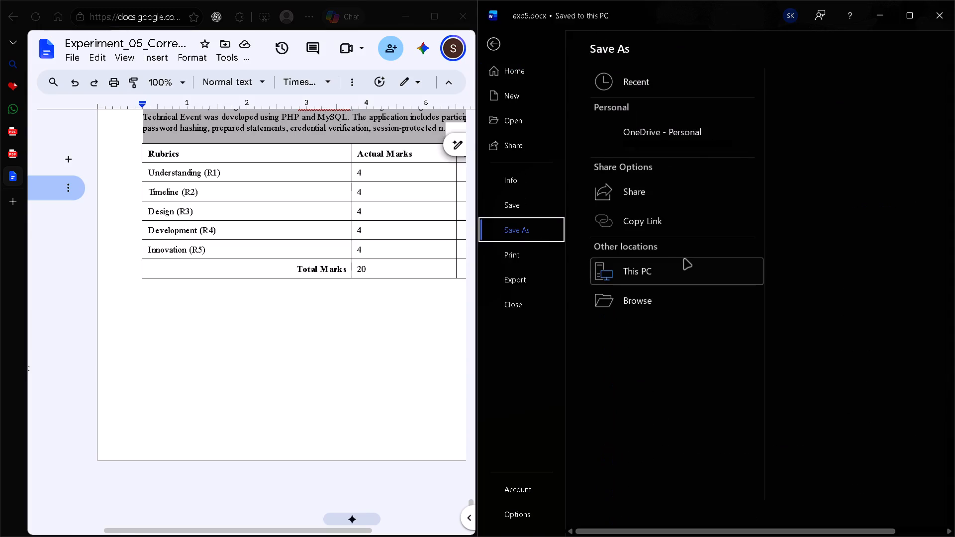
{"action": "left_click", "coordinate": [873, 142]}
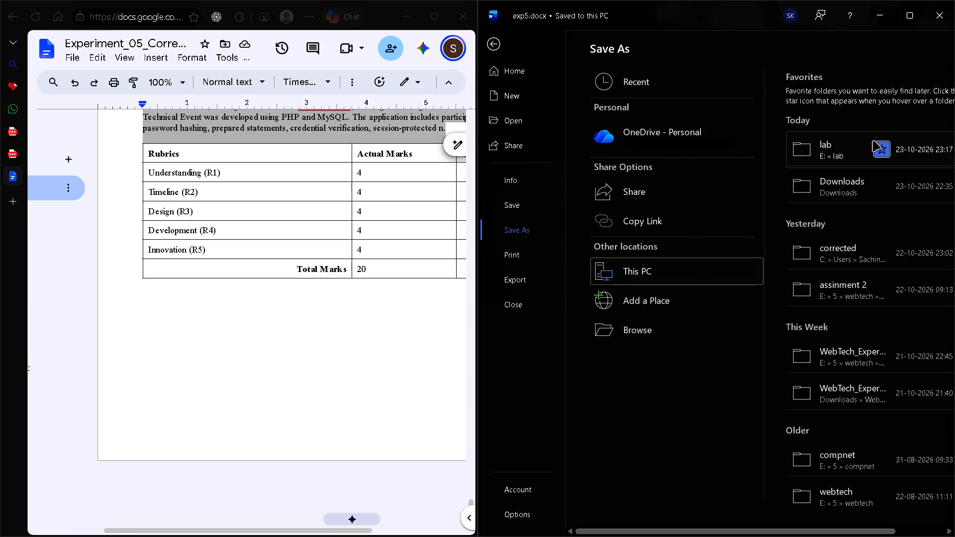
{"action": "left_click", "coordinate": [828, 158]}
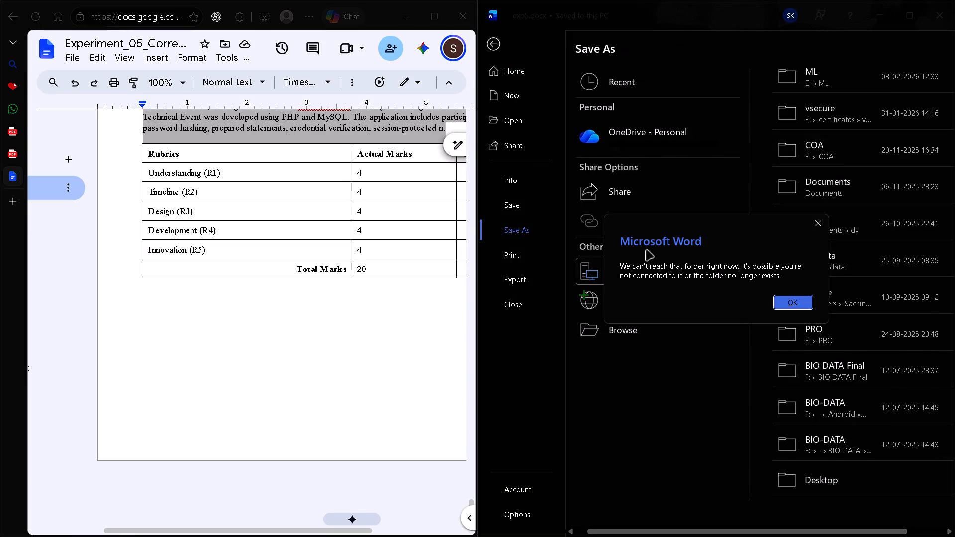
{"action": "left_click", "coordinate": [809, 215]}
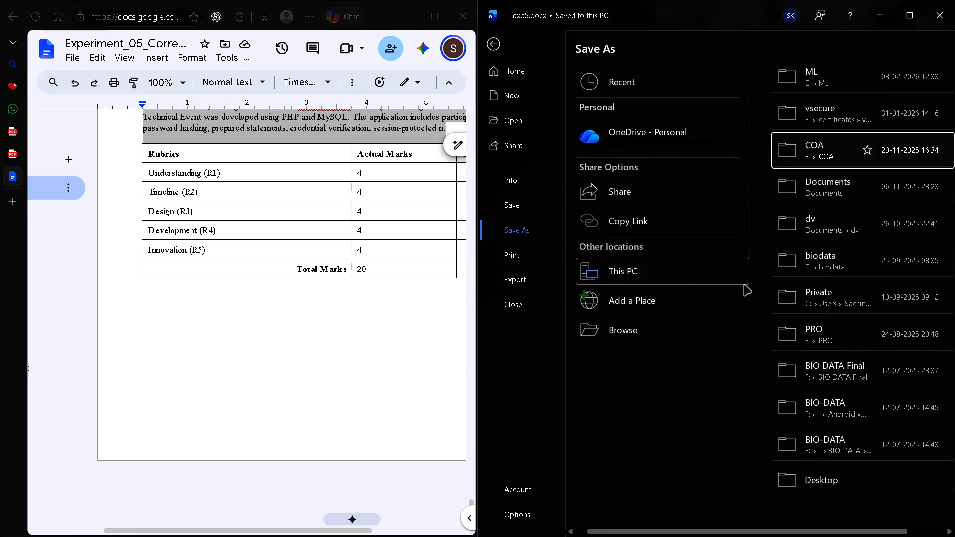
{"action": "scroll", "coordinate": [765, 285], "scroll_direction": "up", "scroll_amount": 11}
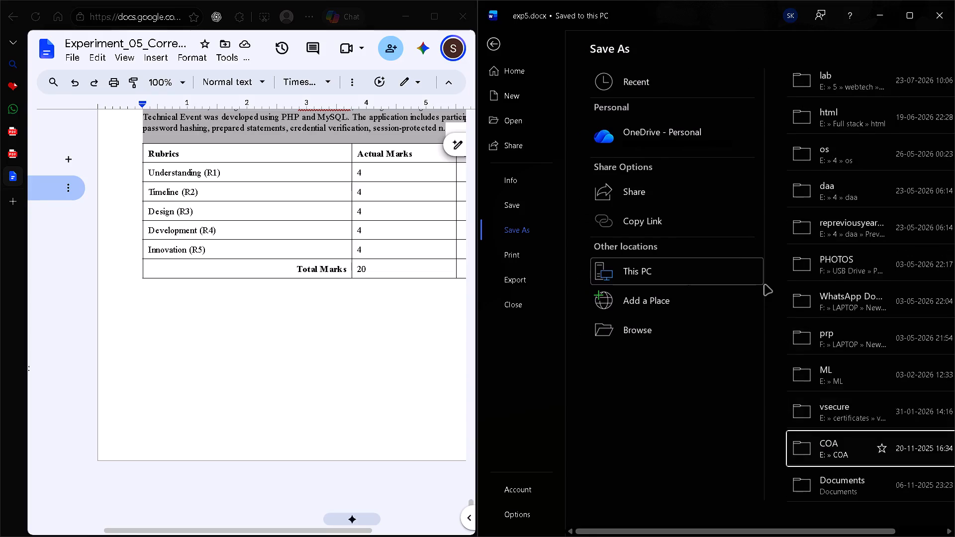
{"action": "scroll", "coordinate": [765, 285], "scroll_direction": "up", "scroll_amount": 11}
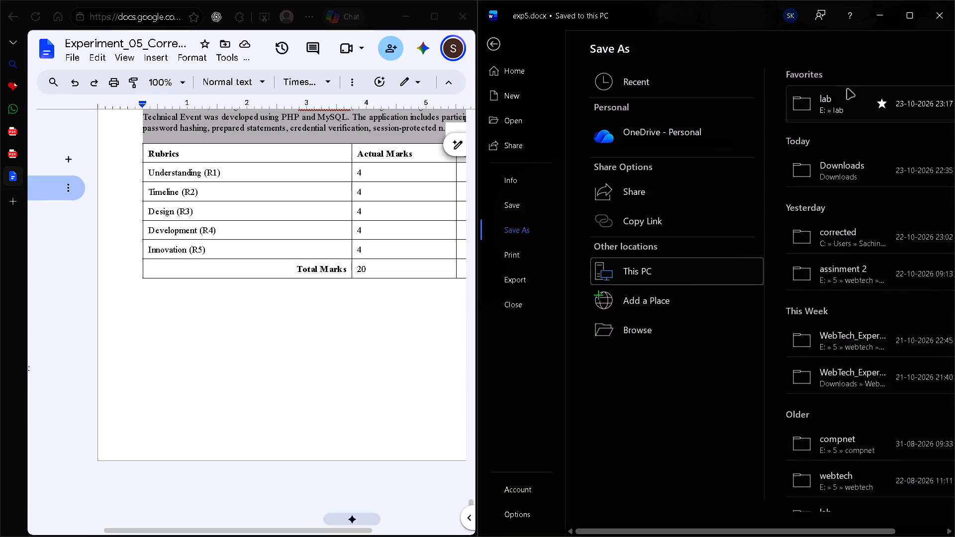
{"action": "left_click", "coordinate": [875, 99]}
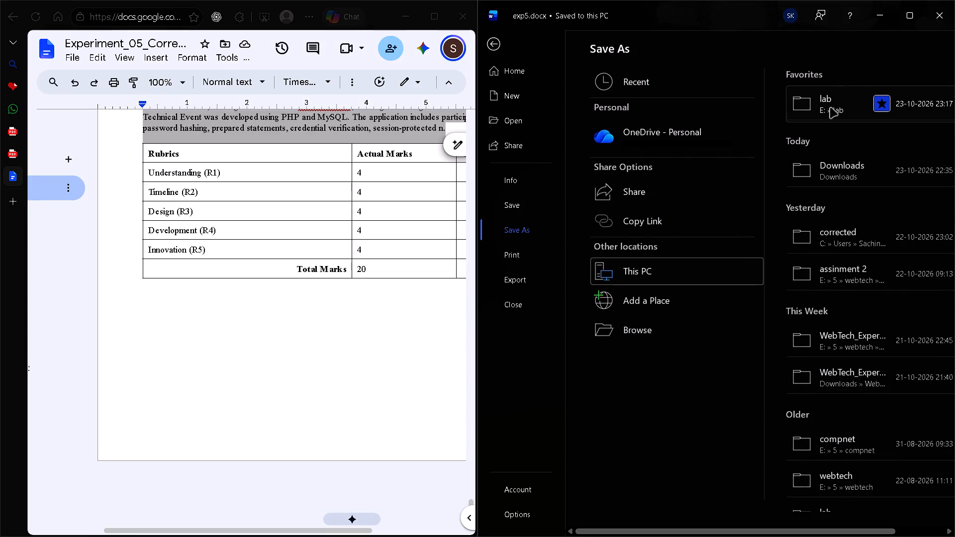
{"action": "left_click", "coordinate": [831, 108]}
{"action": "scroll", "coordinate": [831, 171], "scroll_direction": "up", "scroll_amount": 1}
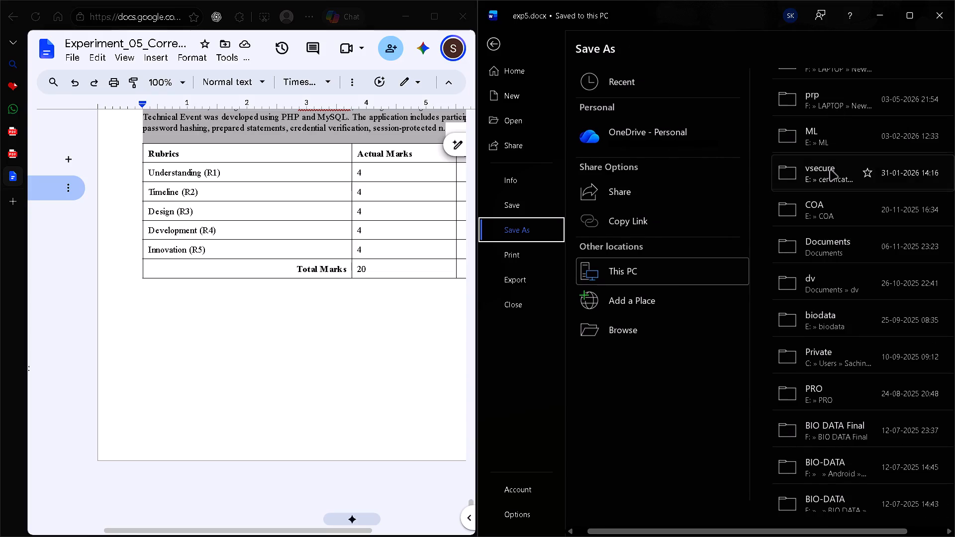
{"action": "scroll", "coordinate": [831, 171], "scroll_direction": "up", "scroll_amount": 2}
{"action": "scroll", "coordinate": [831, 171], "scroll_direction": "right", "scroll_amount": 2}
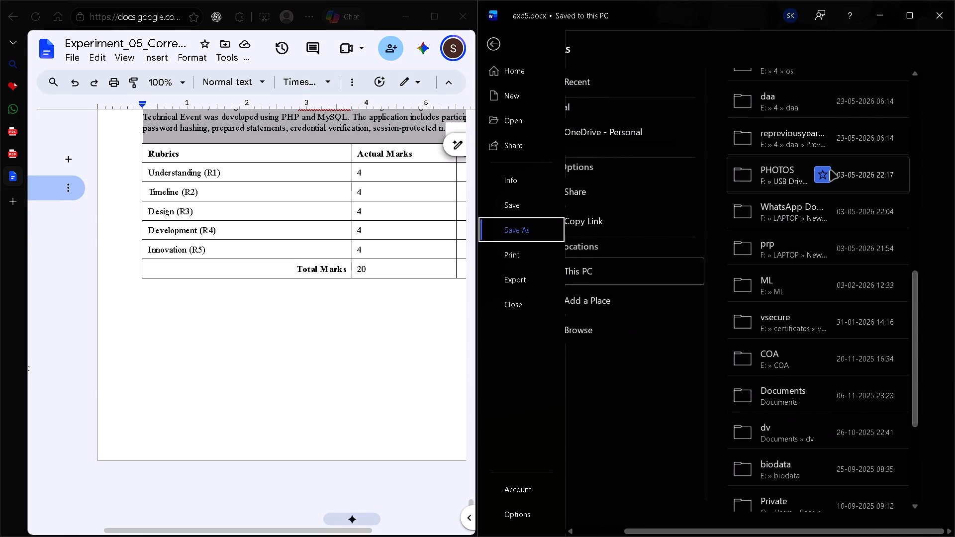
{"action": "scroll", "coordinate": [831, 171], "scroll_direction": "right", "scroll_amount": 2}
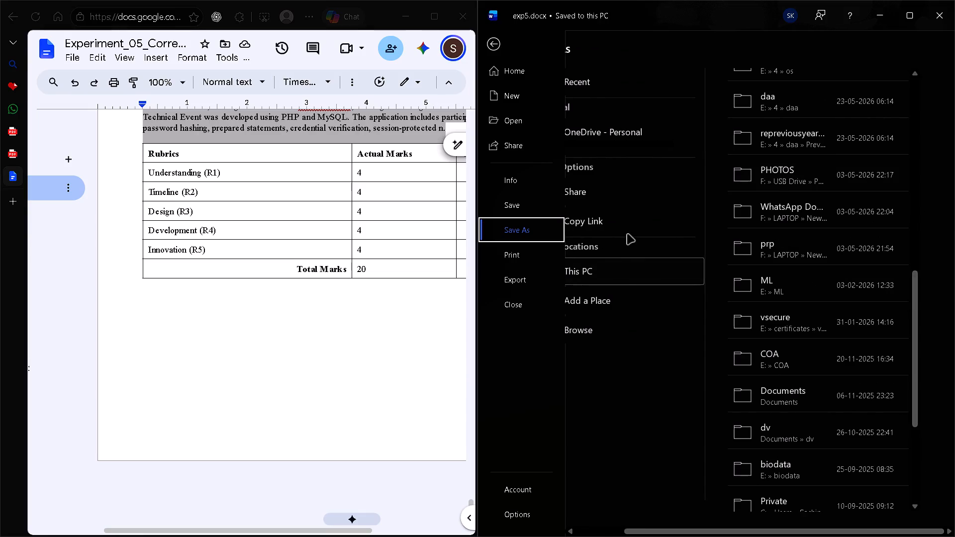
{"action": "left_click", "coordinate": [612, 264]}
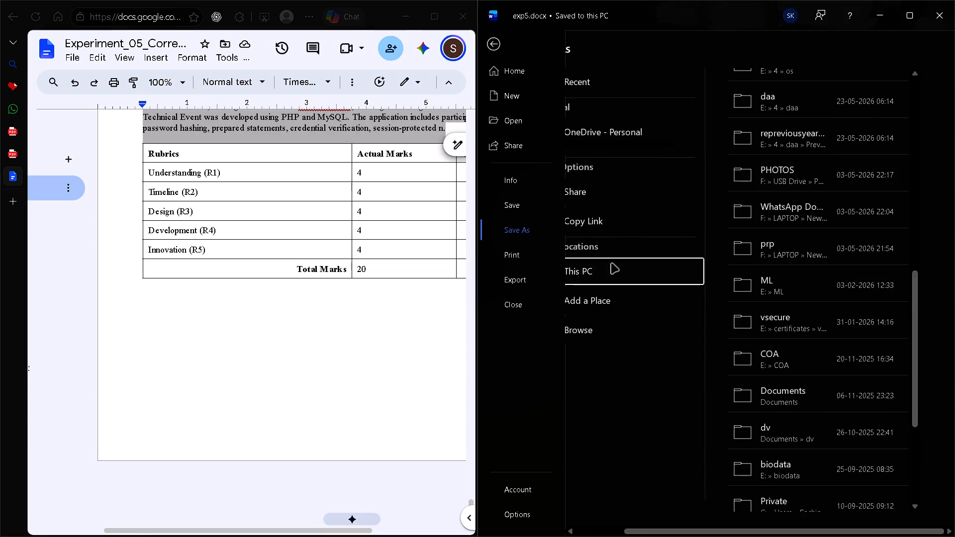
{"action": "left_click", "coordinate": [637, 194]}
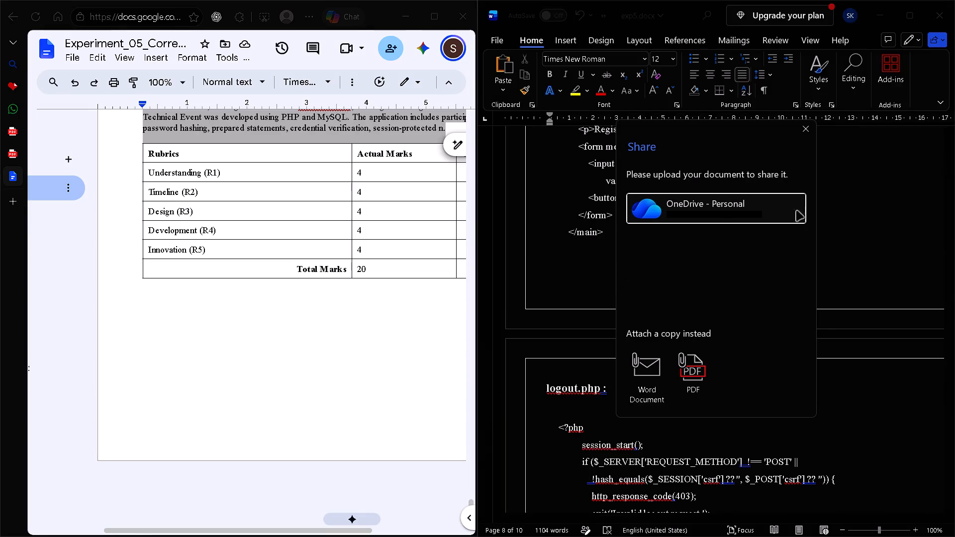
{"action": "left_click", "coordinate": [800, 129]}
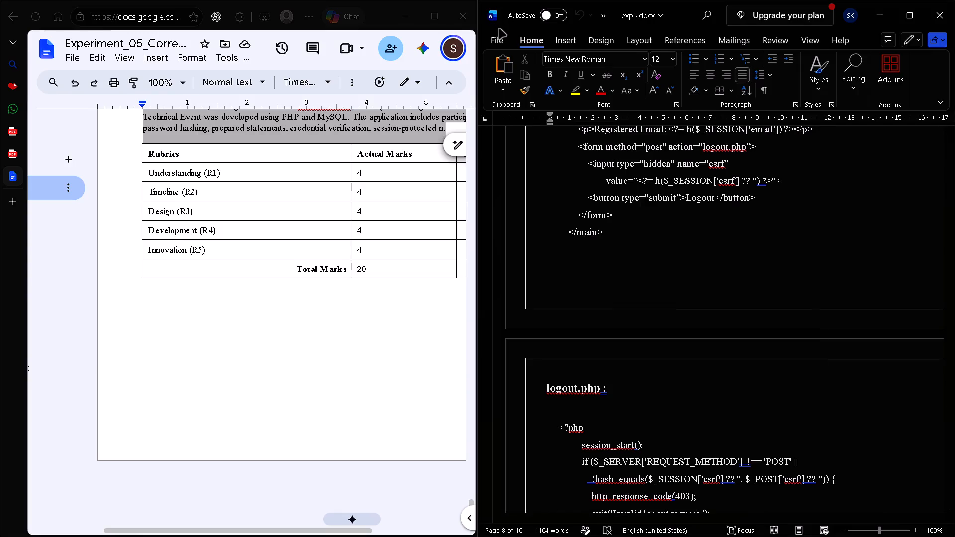
Save a PDF copy of the report as exp5.pdf in the Downloads folder.
{"action": "left_click", "coordinate": [500, 30]}
{"action": "left_click", "coordinate": [528, 223]}
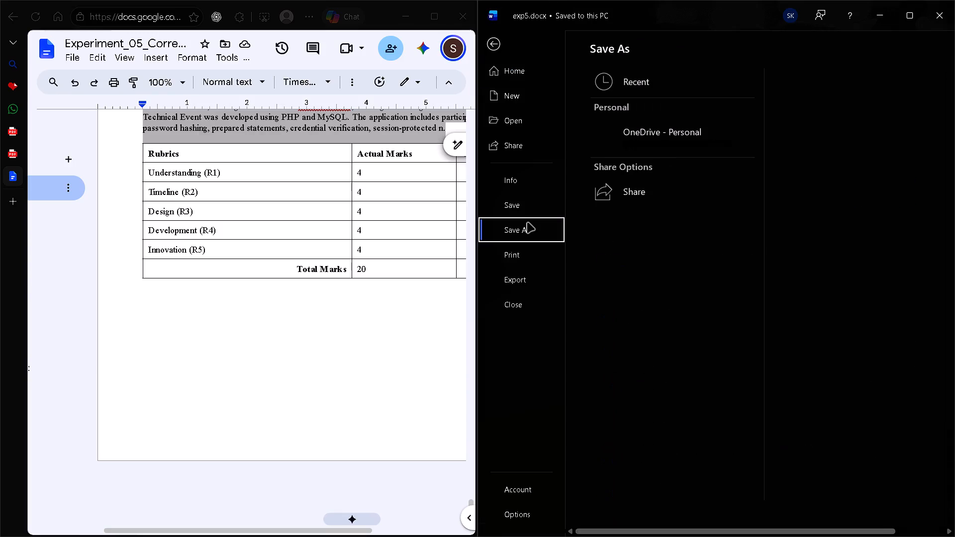
{"action": "left_click", "coordinate": [860, 194]}
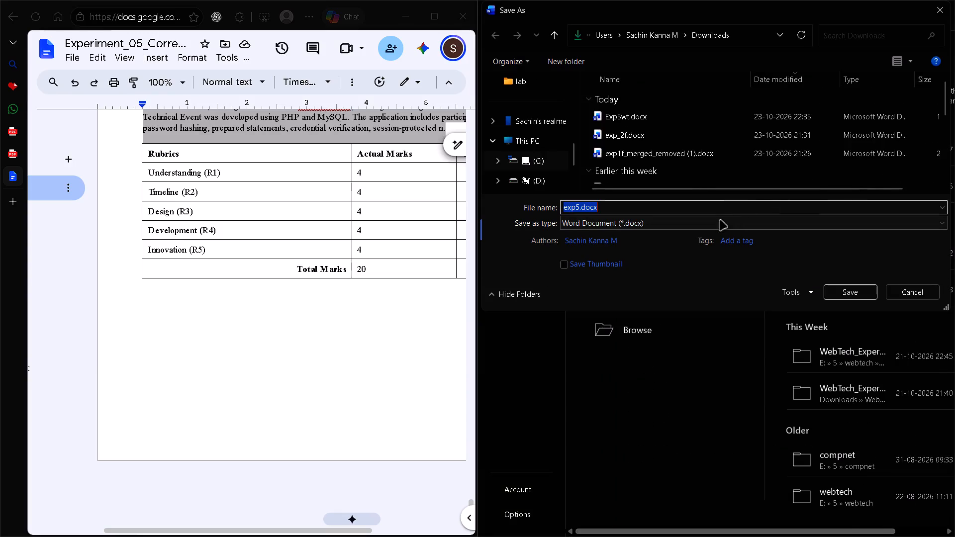
{"action": "left_click", "coordinate": [720, 221]}
{"action": "left_click", "coordinate": [669, 299]}
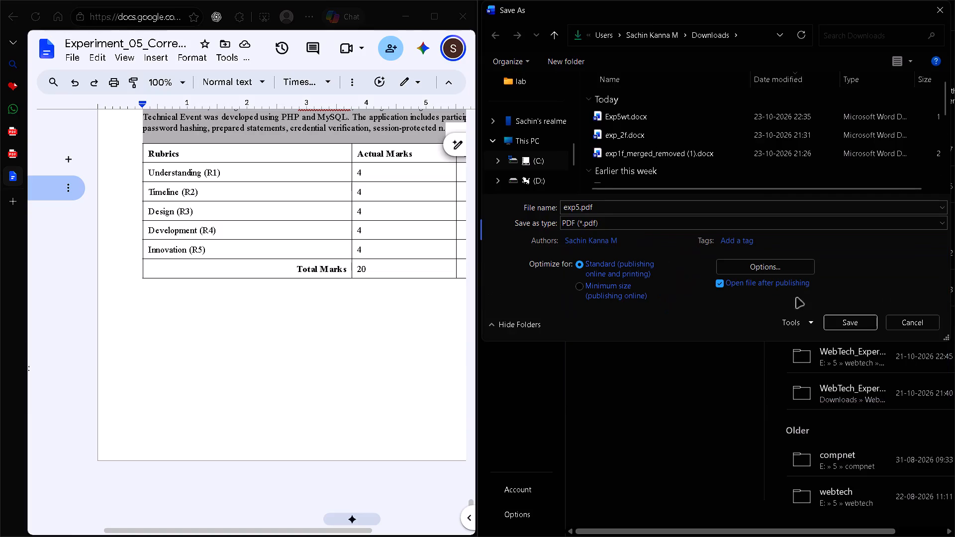
{"action": "left_click", "coordinate": [857, 318]}
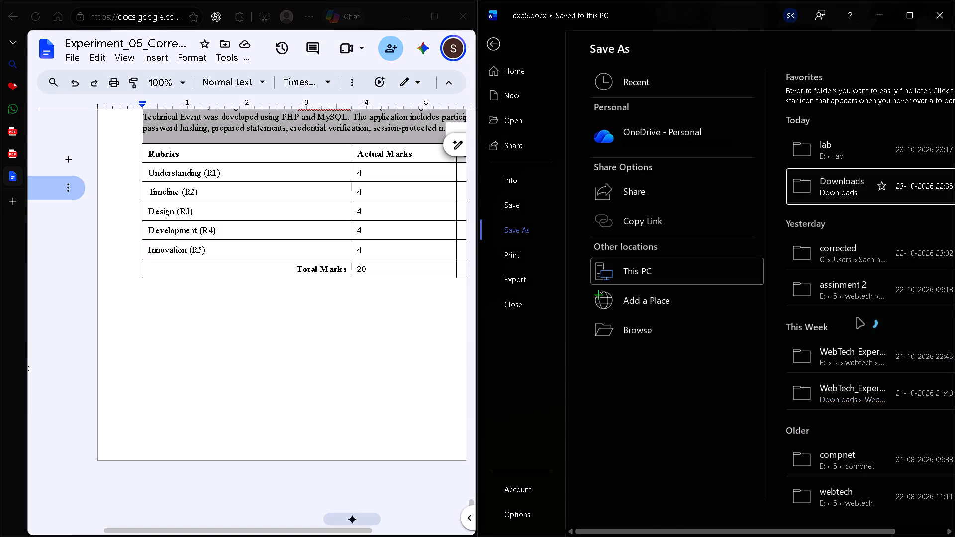
Check the pages of the exported exp5.pdf from the title table through the code listings and output to the rubrics and RESULT.
{"action": "scroll", "coordinate": [331, 357], "scroll_direction": "down", "scroll_amount": 1}
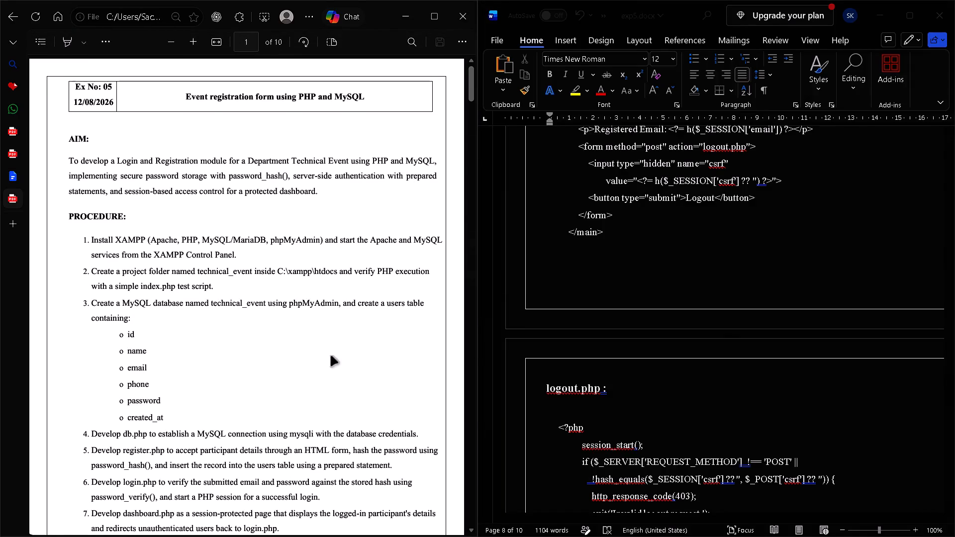
{"action": "scroll", "coordinate": [331, 357], "scroll_direction": "down", "scroll_amount": 7}
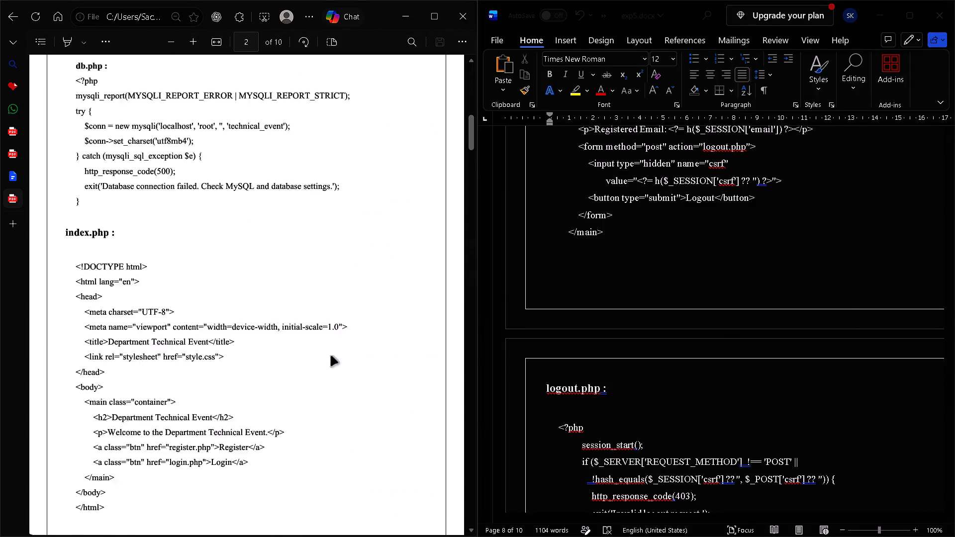
{"action": "scroll", "coordinate": [331, 357], "scroll_direction": "down", "scroll_amount": 11}
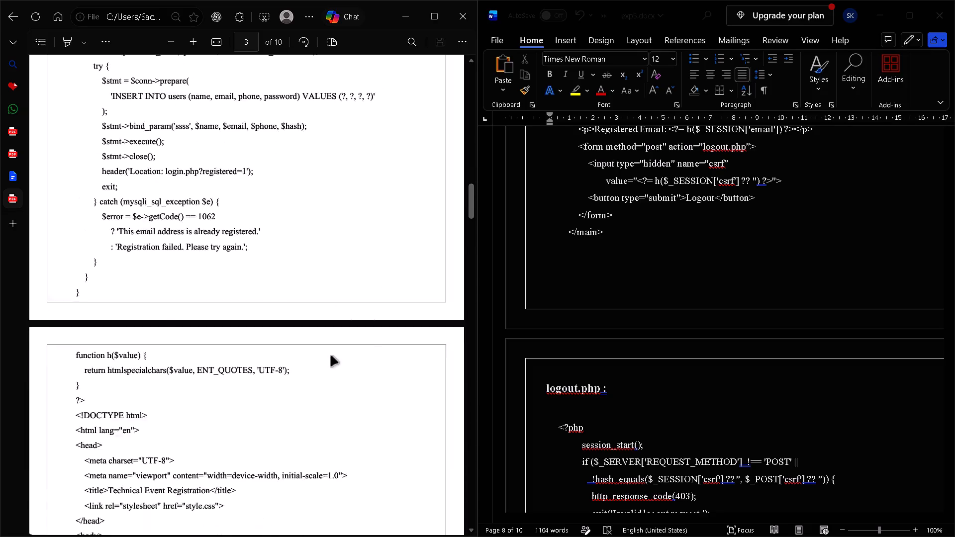
{"action": "scroll", "coordinate": [331, 357], "scroll_direction": "down", "scroll_amount": 16}
{"action": "scroll", "coordinate": [331, 357], "scroll_direction": "down", "scroll_amount": 8}
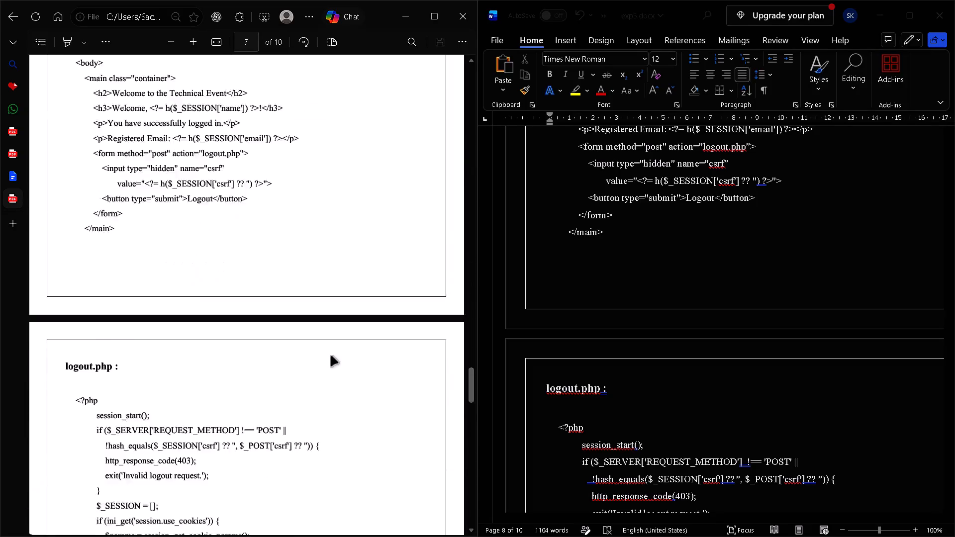
{"action": "scroll", "coordinate": [331, 357], "scroll_direction": "down", "scroll_amount": 8}
{"action": "scroll", "coordinate": [331, 357], "scroll_direction": "up", "scroll_amount": 2}
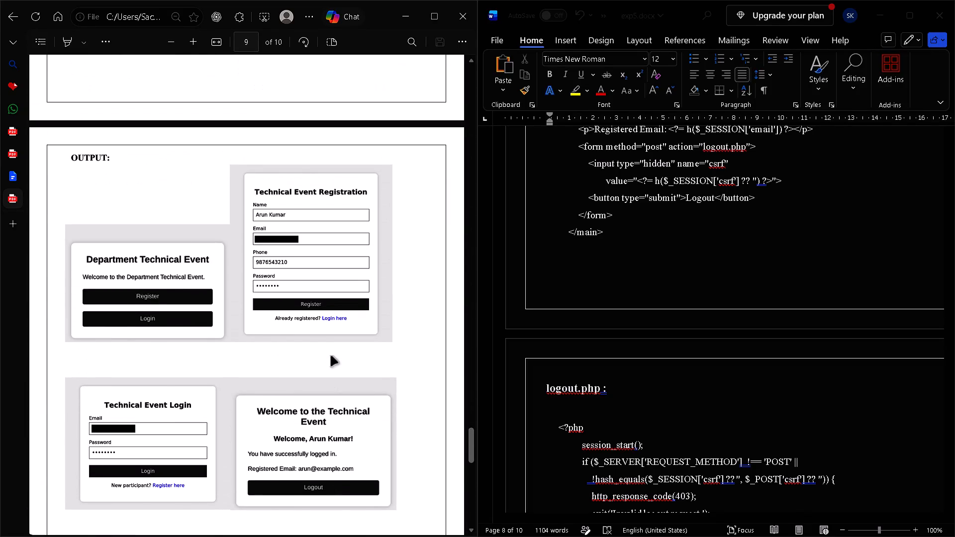
{"action": "scroll", "coordinate": [331, 357], "scroll_direction": "down", "scroll_amount": 5}
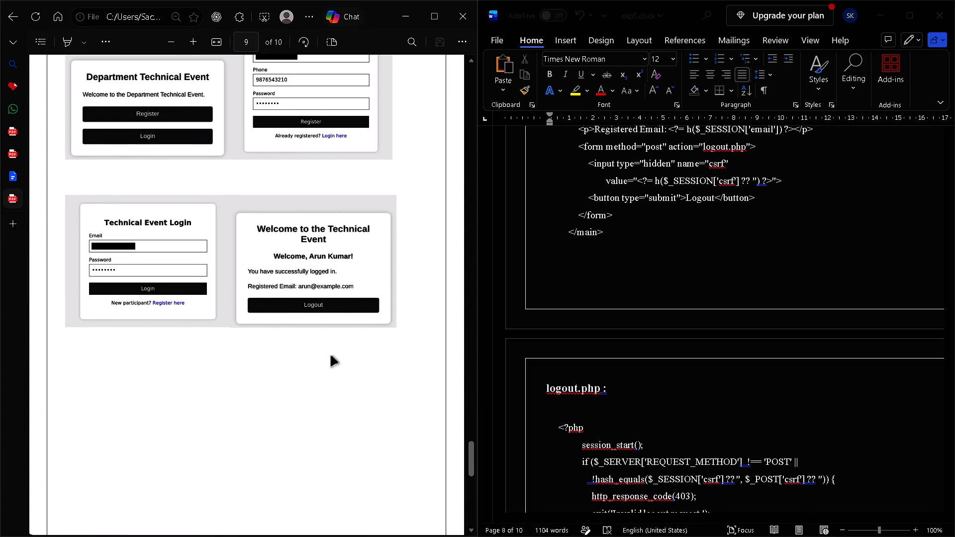
{"action": "scroll", "coordinate": [331, 357], "scroll_direction": "down", "scroll_amount": 11}
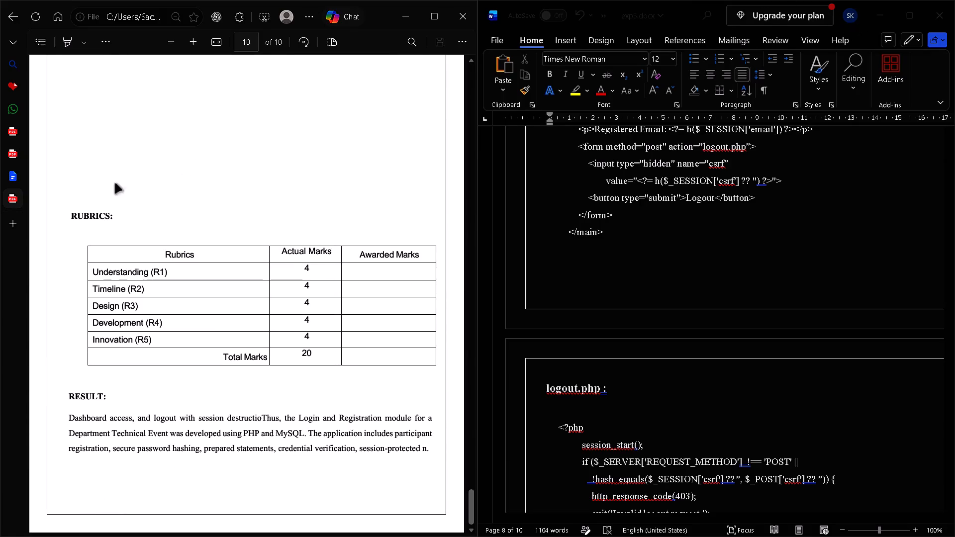
Switch to iLovePDF and download the Word file already converted from the Experiment 5 PDF.
{"action": "left_click", "coordinate": [18, 87]}
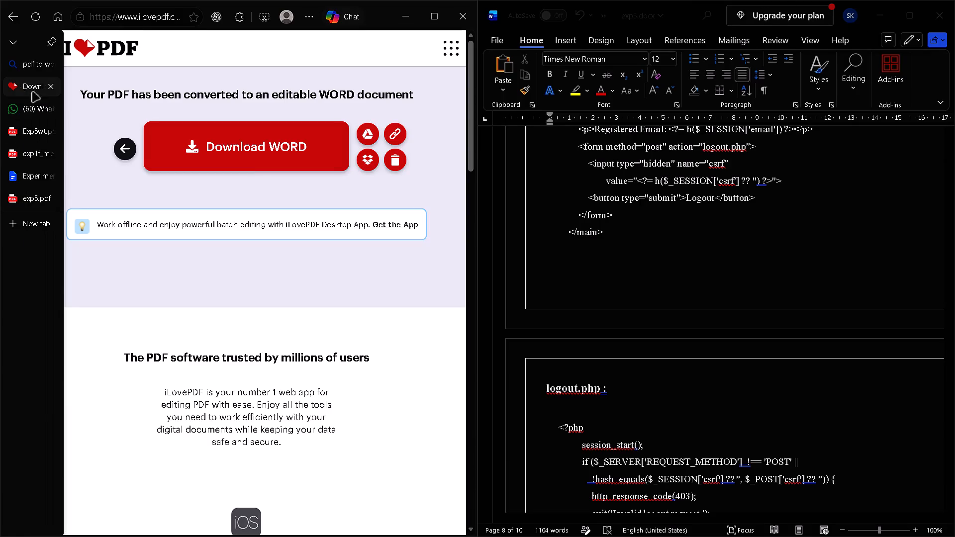
{"action": "left_click", "coordinate": [261, 153]}
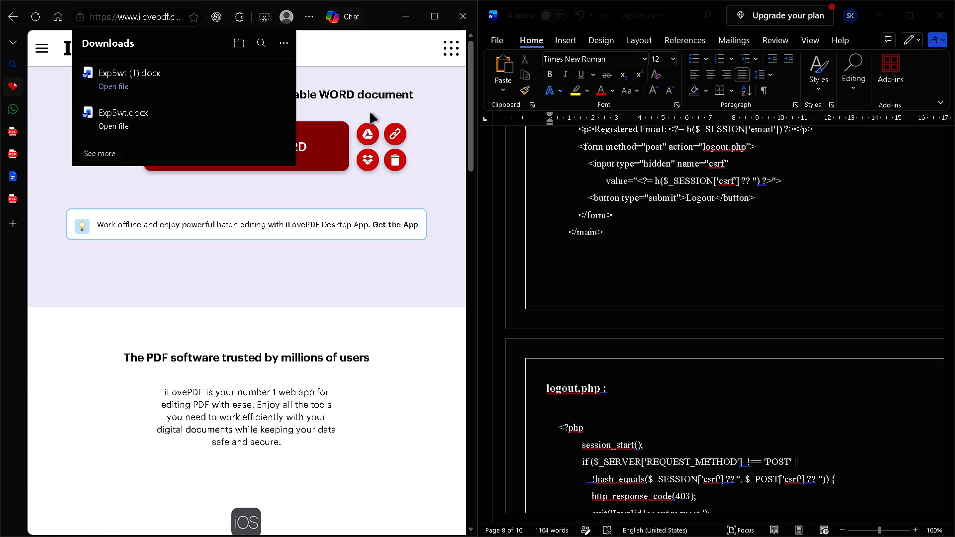
Load Experiment_6_Food_Delivery_System.pdf from Downloads into the iLovePDF PDF to Word converter.
{"action": "scroll", "coordinate": [283, 300], "scroll_direction": "right", "scroll_amount": 6}
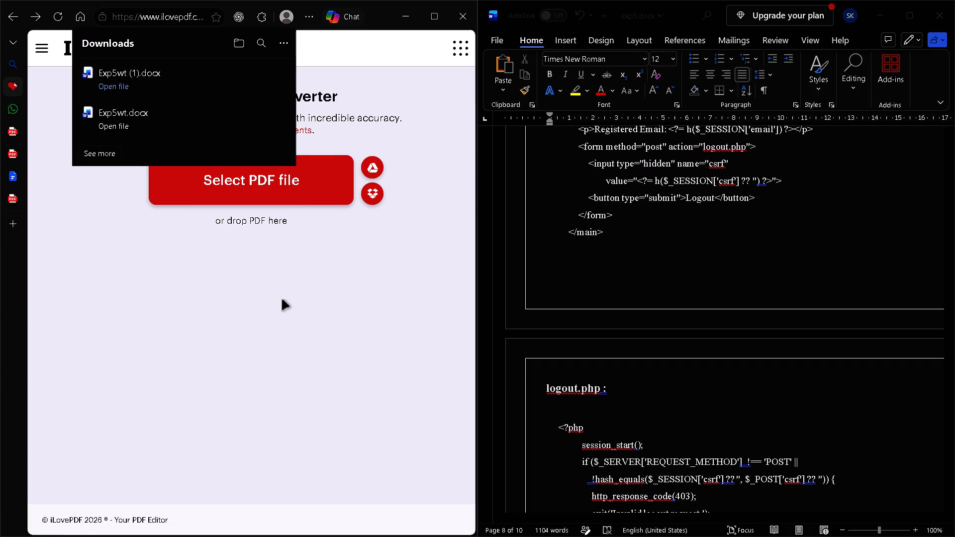
{"action": "left_click", "coordinate": [285, 191]}
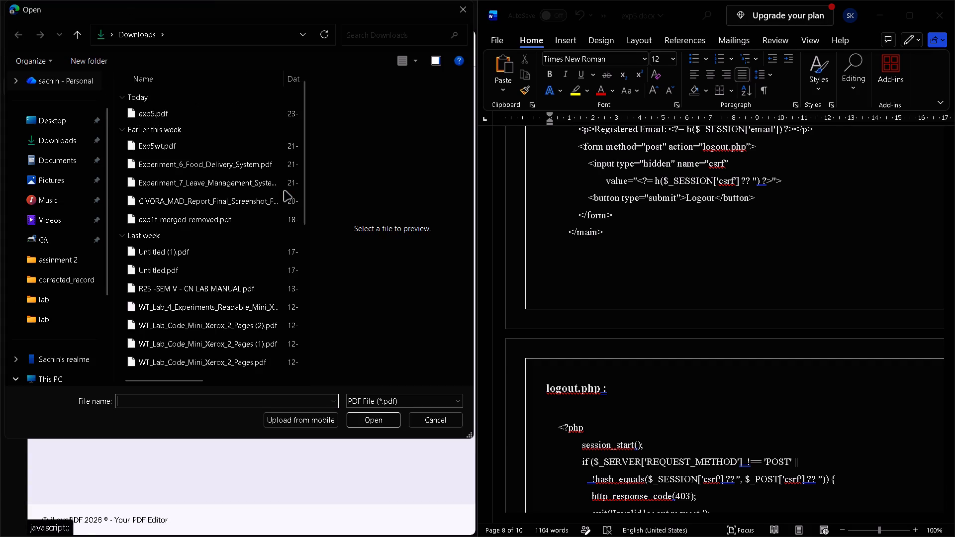
{"action": "left_click", "coordinate": [221, 167]}
{"action": "left_click", "coordinate": [370, 420]}
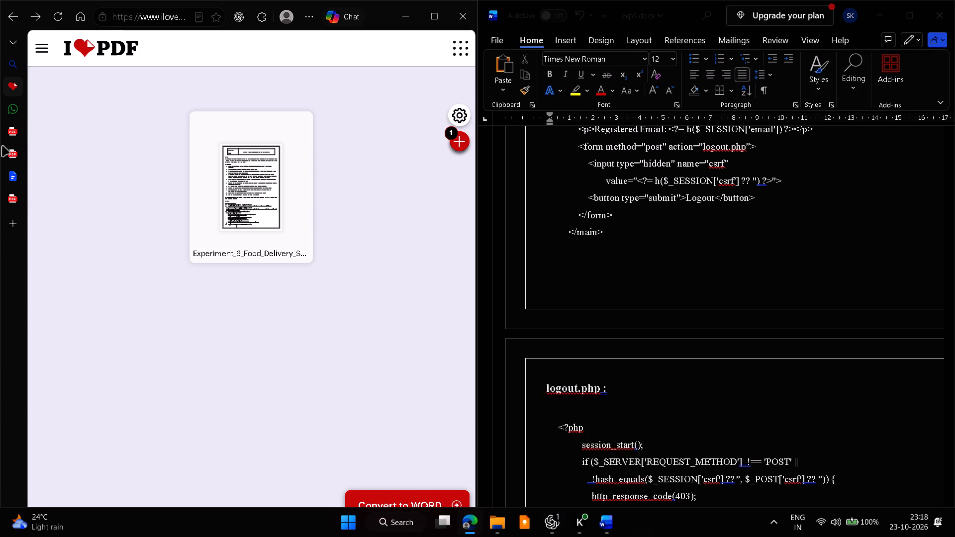
Copy the Experiment 6 title, "Web application for food delivery system using PHP and MySQL", from the List of Experiments in exp1f_merged_removed.pdf.
{"action": "left_click", "coordinate": [18, 136]}
{"action": "scroll", "coordinate": [237, 335], "scroll_direction": "up", "scroll_amount": 5}
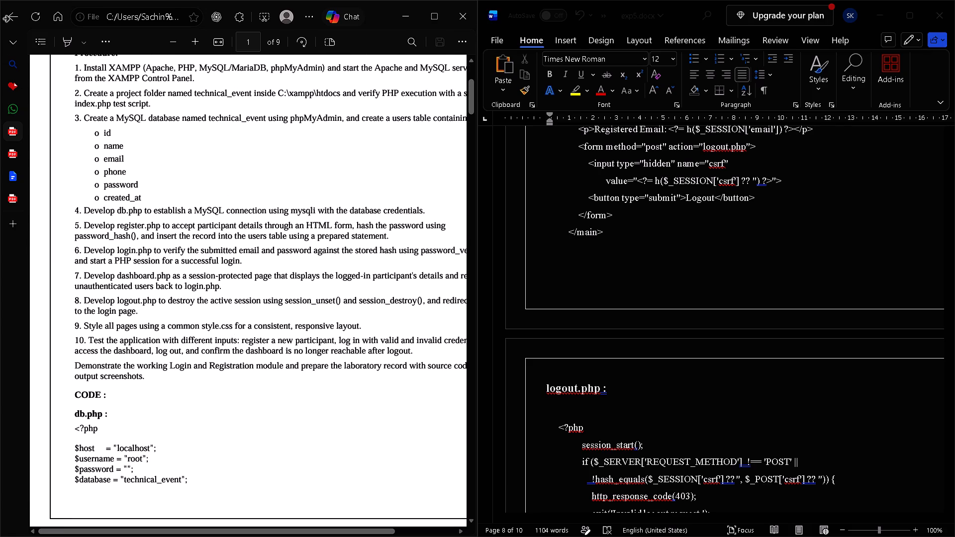
{"action": "left_click", "coordinate": [11, 157]}
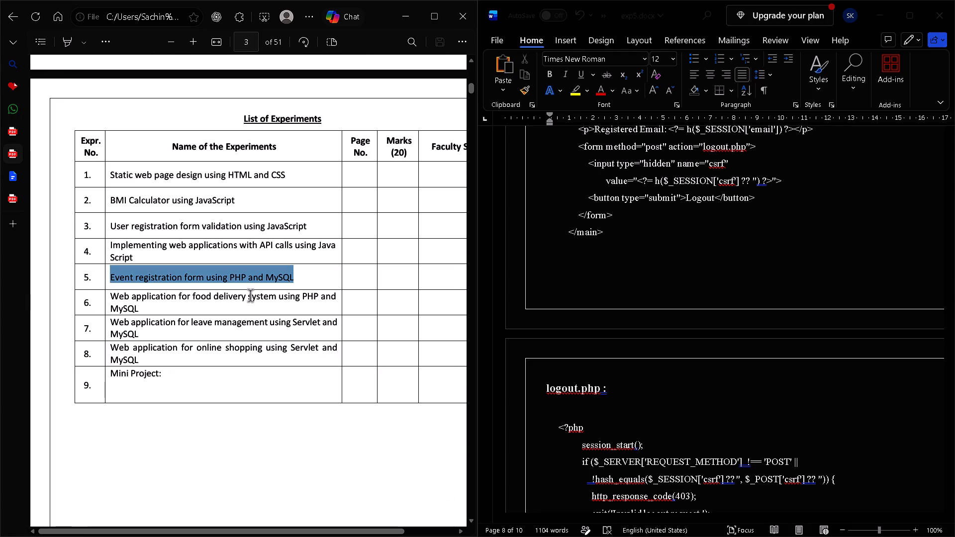
{"action": "left_click", "coordinate": [148, 310]}
{"action": "left_click", "coordinate": [148, 312]}
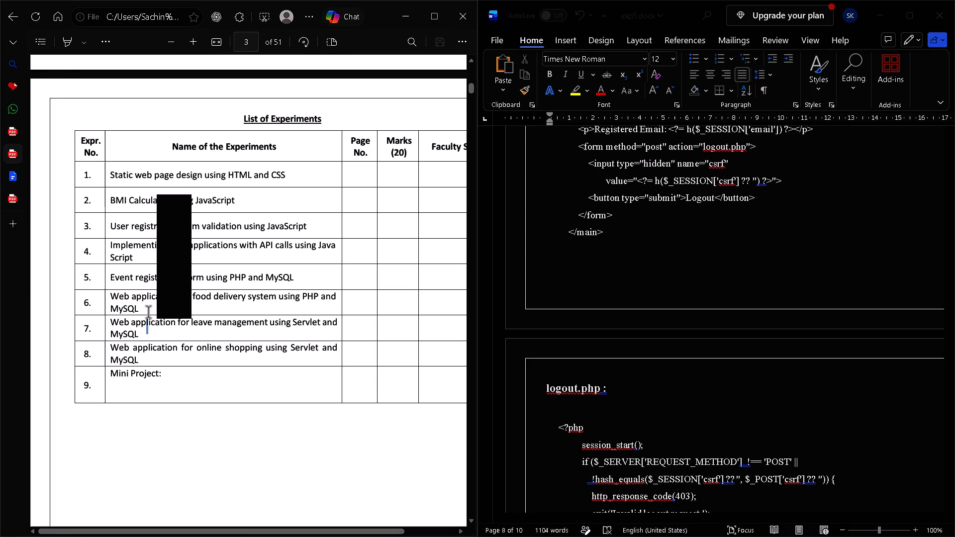
{"action": "left_click_drag", "start_coordinate": [148, 312], "coordinate": [110, 295]}
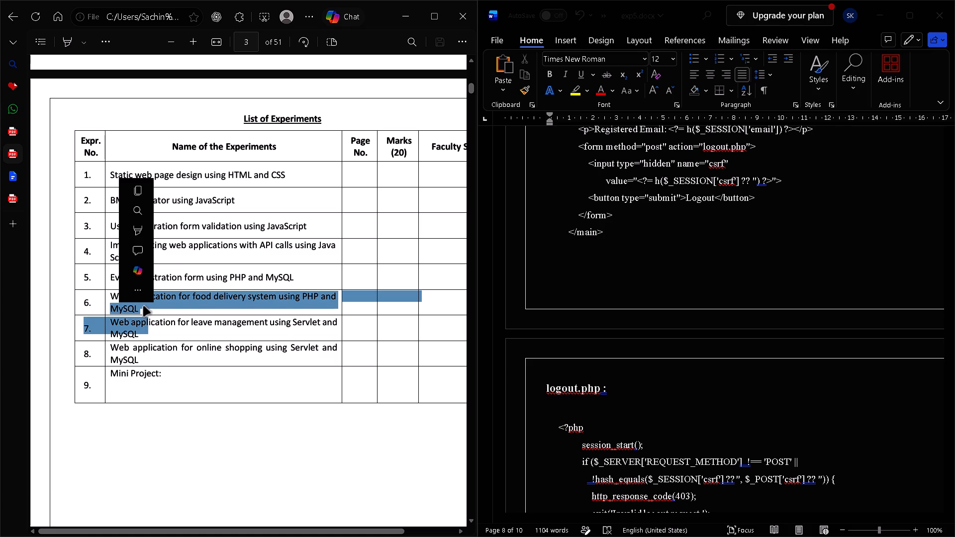
{"action": "left_click", "coordinate": [144, 306]}
{"action": "left_click_drag", "start_coordinate": [138, 306], "coordinate": [114, 300]}
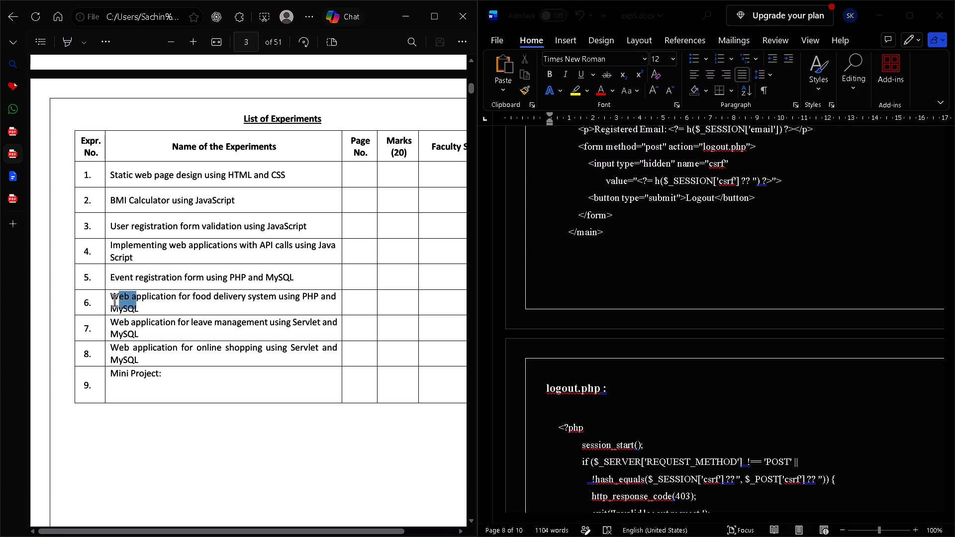
{"action": "left_click_drag", "start_coordinate": [114, 300], "coordinate": [101, 300]}
{"action": "left_click", "coordinate": [160, 312]}
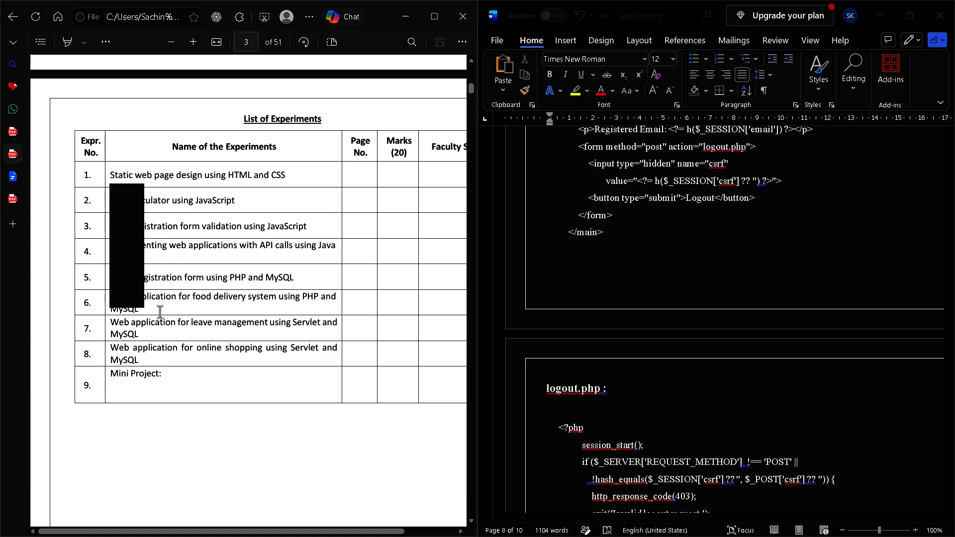
{"action": "left_click_drag", "start_coordinate": [160, 312], "coordinate": [148, 313]}
{"action": "left_click", "coordinate": [148, 313]}
{"action": "left_click_drag", "start_coordinate": [148, 313], "coordinate": [125, 310]}
{"action": "left_click", "coordinate": [138, 310]}
{"action": "left_click_drag", "start_coordinate": [138, 310], "coordinate": [108, 297]}
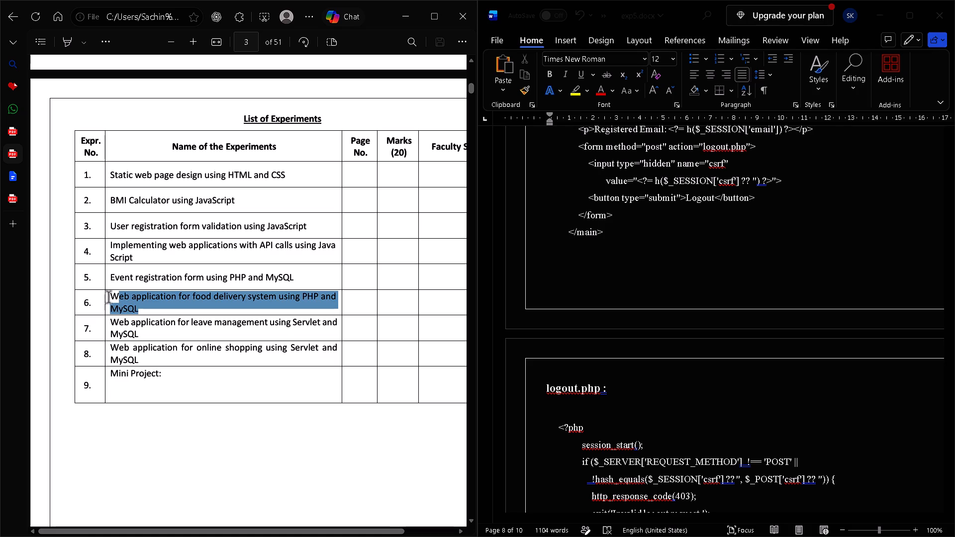
{"action": "left_click_drag", "start_coordinate": [108, 297], "coordinate": [97, 301]}
{"action": "key", "text": "ctrl+c"}
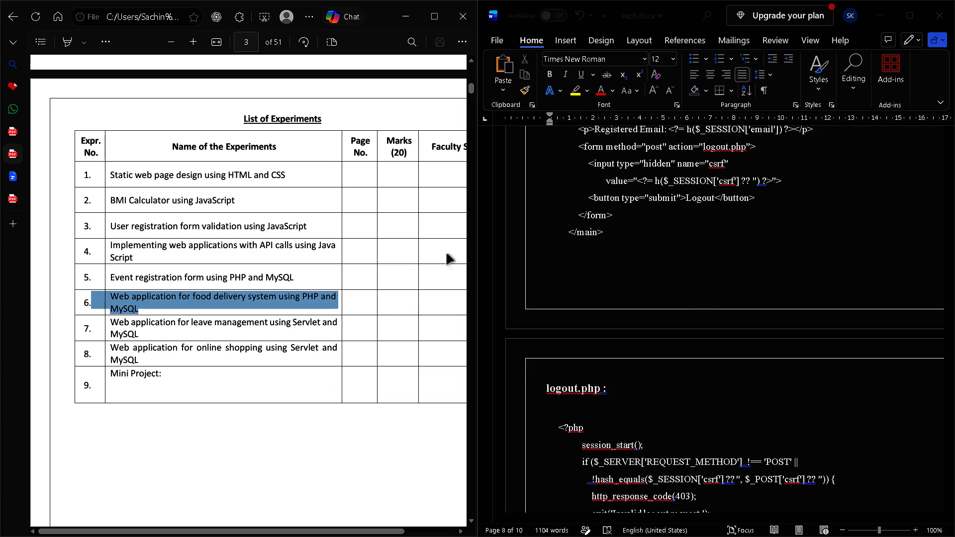
Replace the experiment title in the header table of exp5.docx with the copied "Web application for food delivery system using PHP and MySQL".
{"action": "scroll", "coordinate": [692, 320], "scroll_direction": "down", "scroll_amount": 11}
{"action": "scroll", "coordinate": [692, 320], "scroll_direction": "up", "scroll_amount": 11}
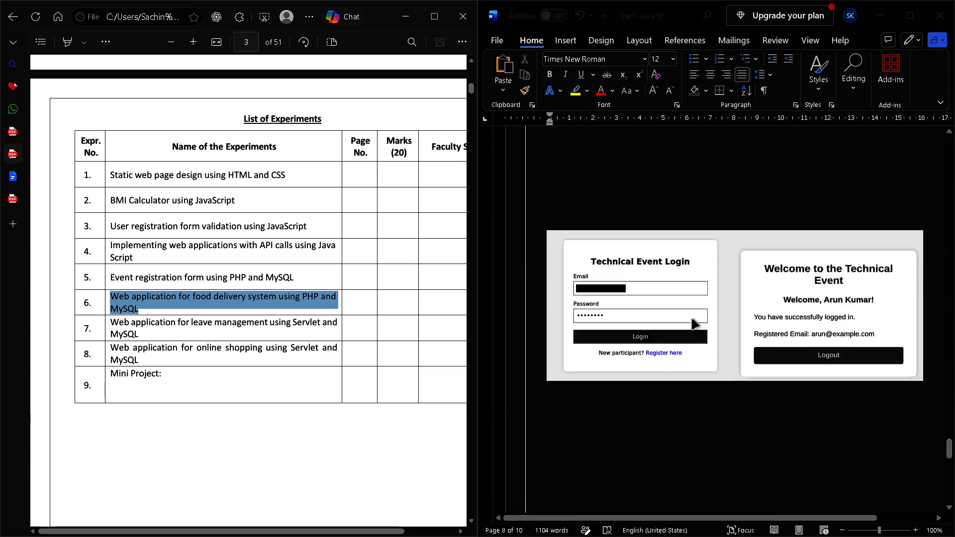
{"action": "scroll", "coordinate": [692, 320], "scroll_direction": "up", "scroll_amount": 13}
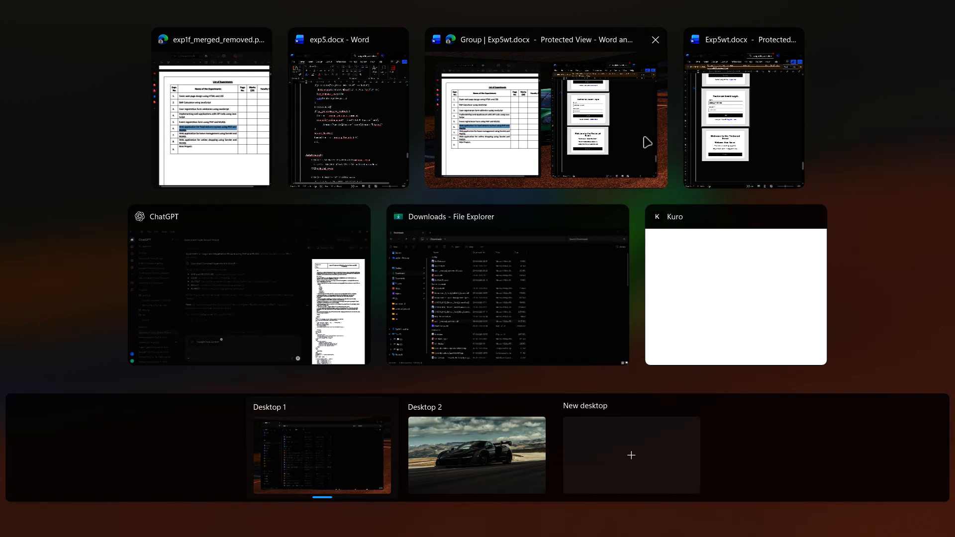
{"action": "left_click", "coordinate": [364, 89]}
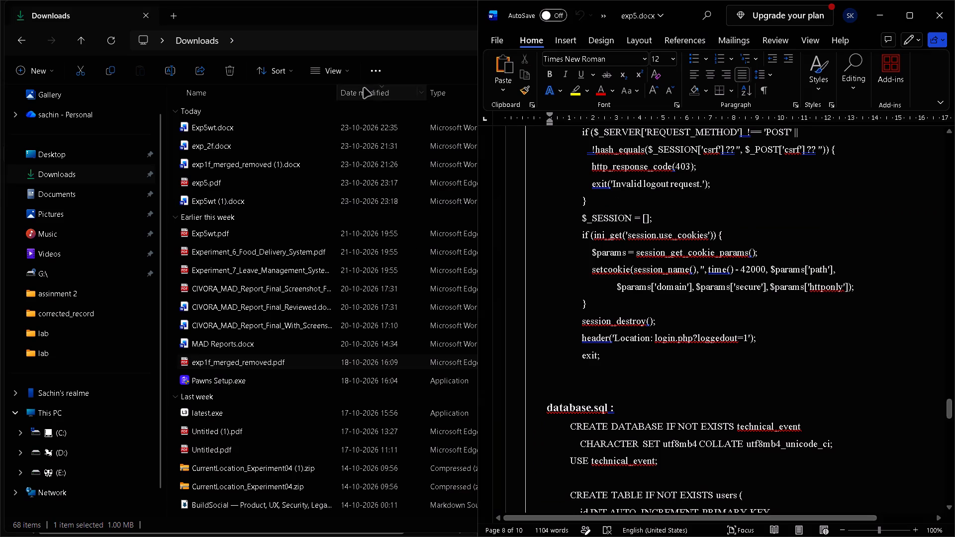
{"action": "scroll", "coordinate": [650, 252], "scroll_direction": "up", "scroll_amount": 20}
{"action": "scroll", "coordinate": [650, 252], "scroll_direction": "up", "scroll_amount": 20}
{"action": "scroll", "coordinate": [650, 252], "scroll_direction": "up", "scroll_amount": 13}
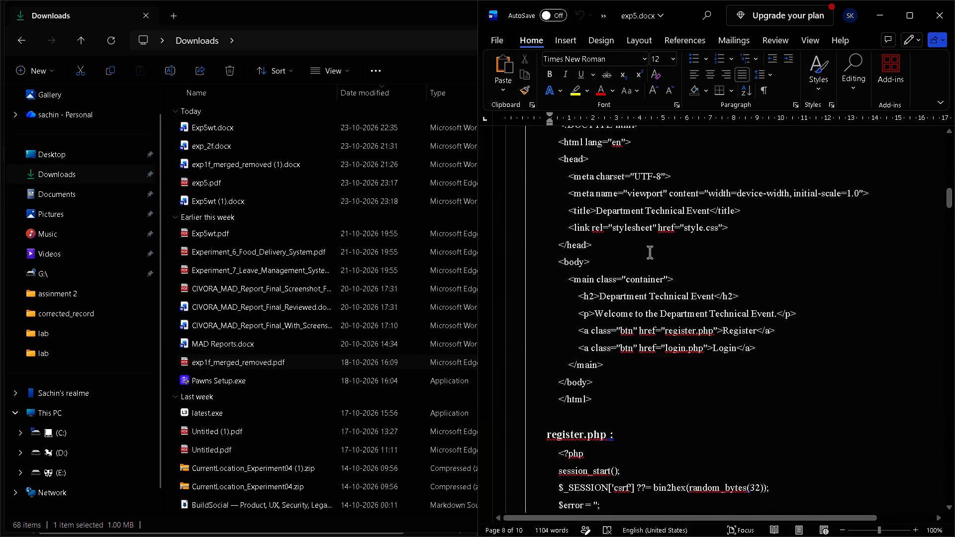
{"action": "scroll", "coordinate": [650, 252], "scroll_direction": "up", "scroll_amount": 15}
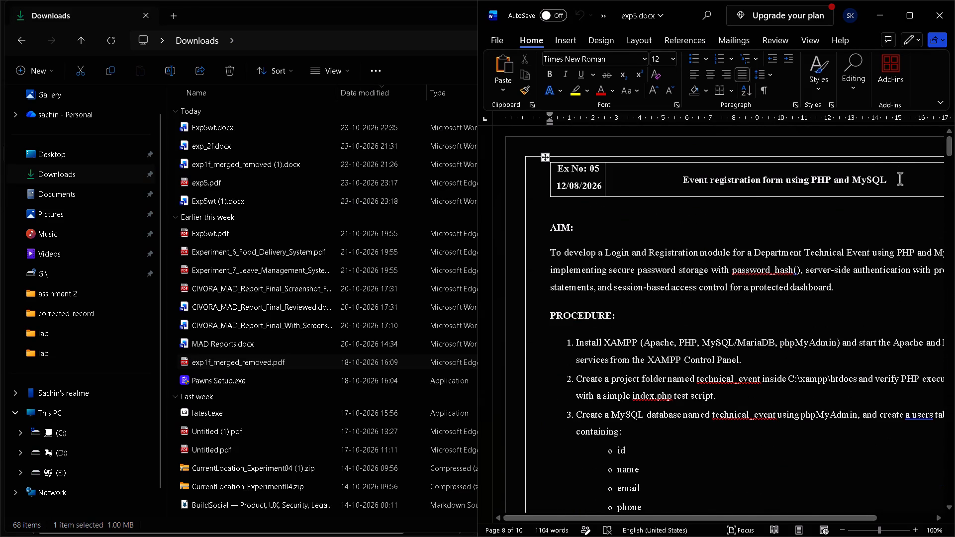
{"action": "left_click_drag", "start_coordinate": [900, 179], "coordinate": [687, 179]}
{"action": "key", "text": "ctrl+v"}
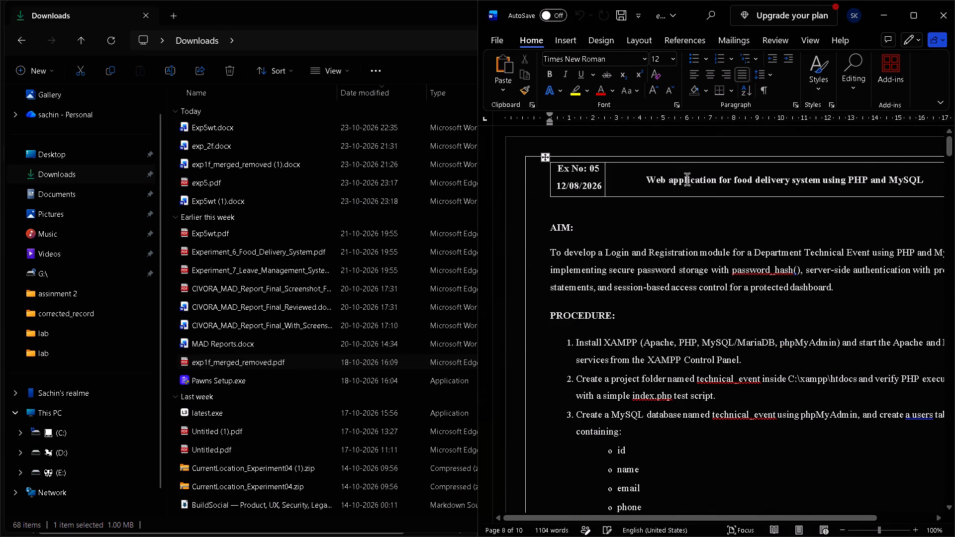
Set the experiment number in the header table to 06.
{"action": "left_click", "coordinate": [599, 170]}
{"action": "key", "text": "BackSpace"}
{"action": "key", "text": "6"}
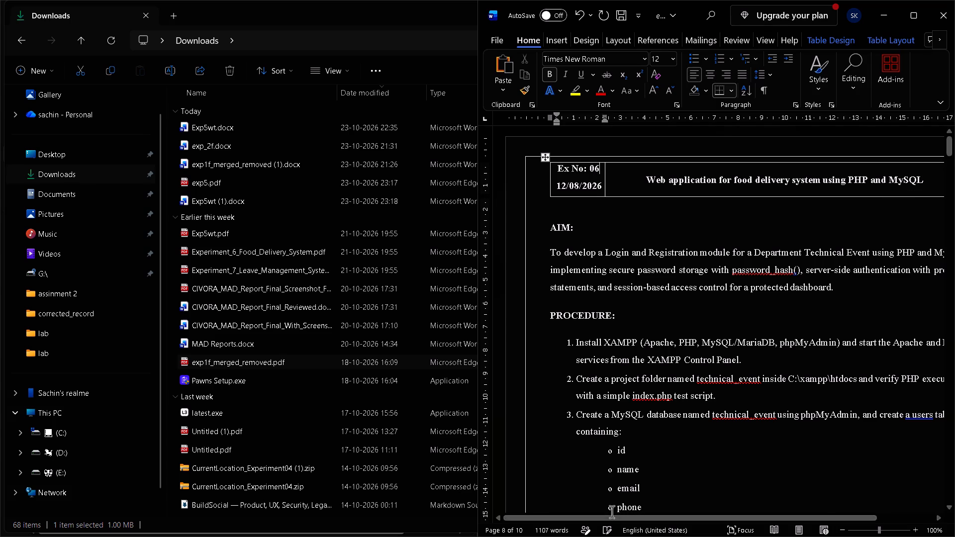
Switch back to the Edge browser window.
{"action": "left_click", "coordinate": [489, 533]}
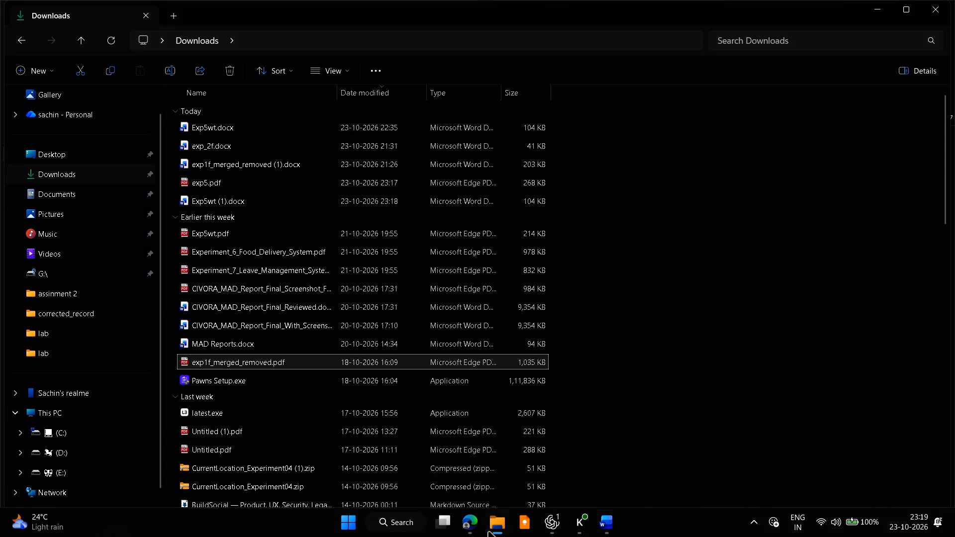
{"action": "left_click", "coordinate": [472, 536]}
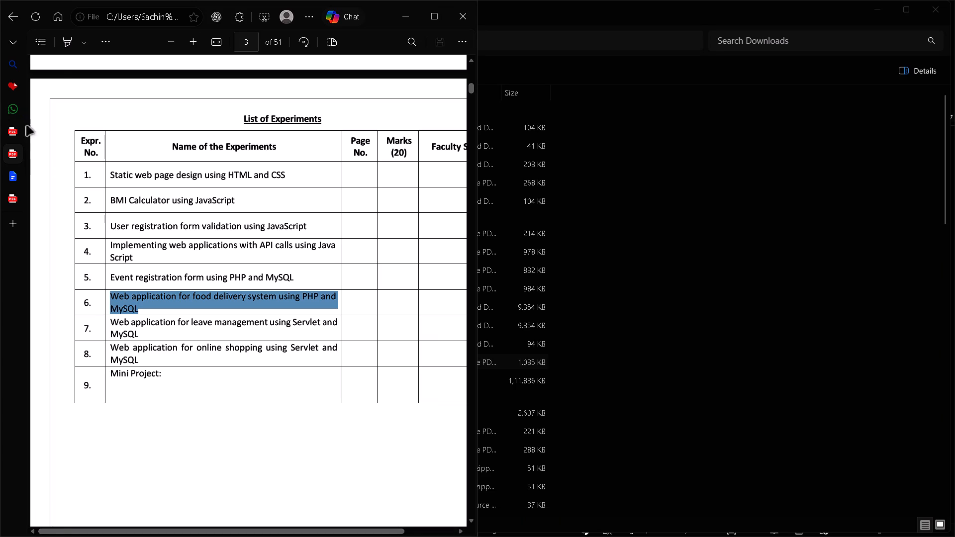